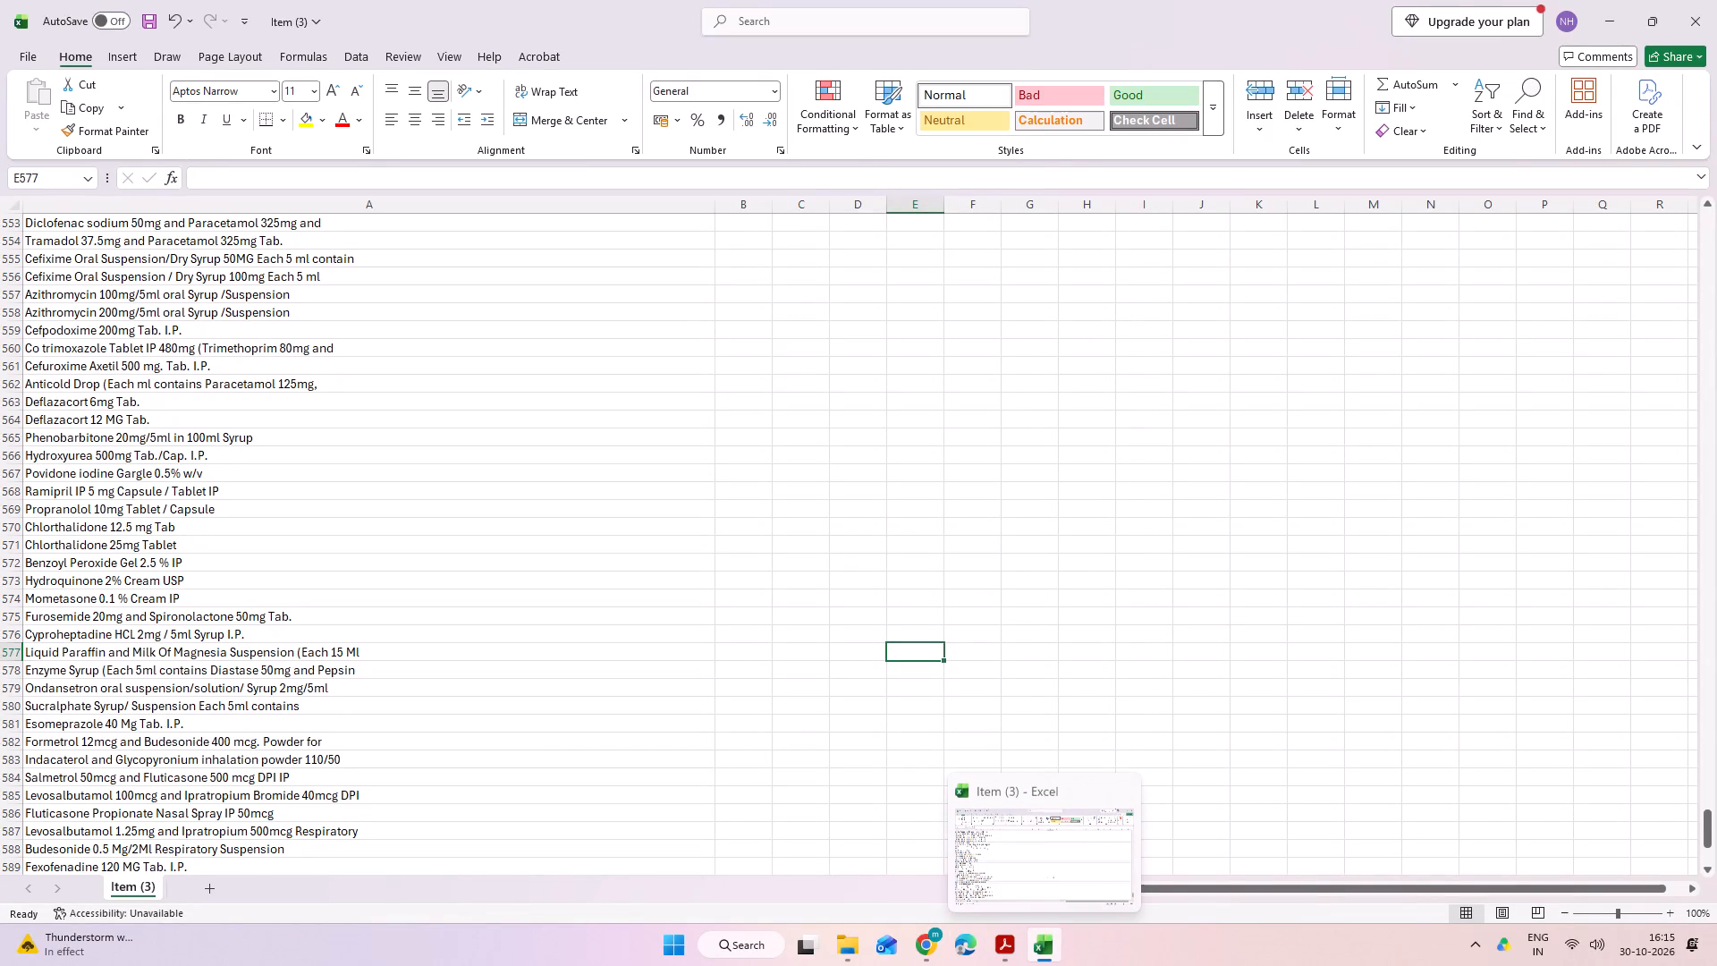
# Switch to Chrome and review the Item Import page's file details, row preview and import log.
pyautogui.click(921, 955)
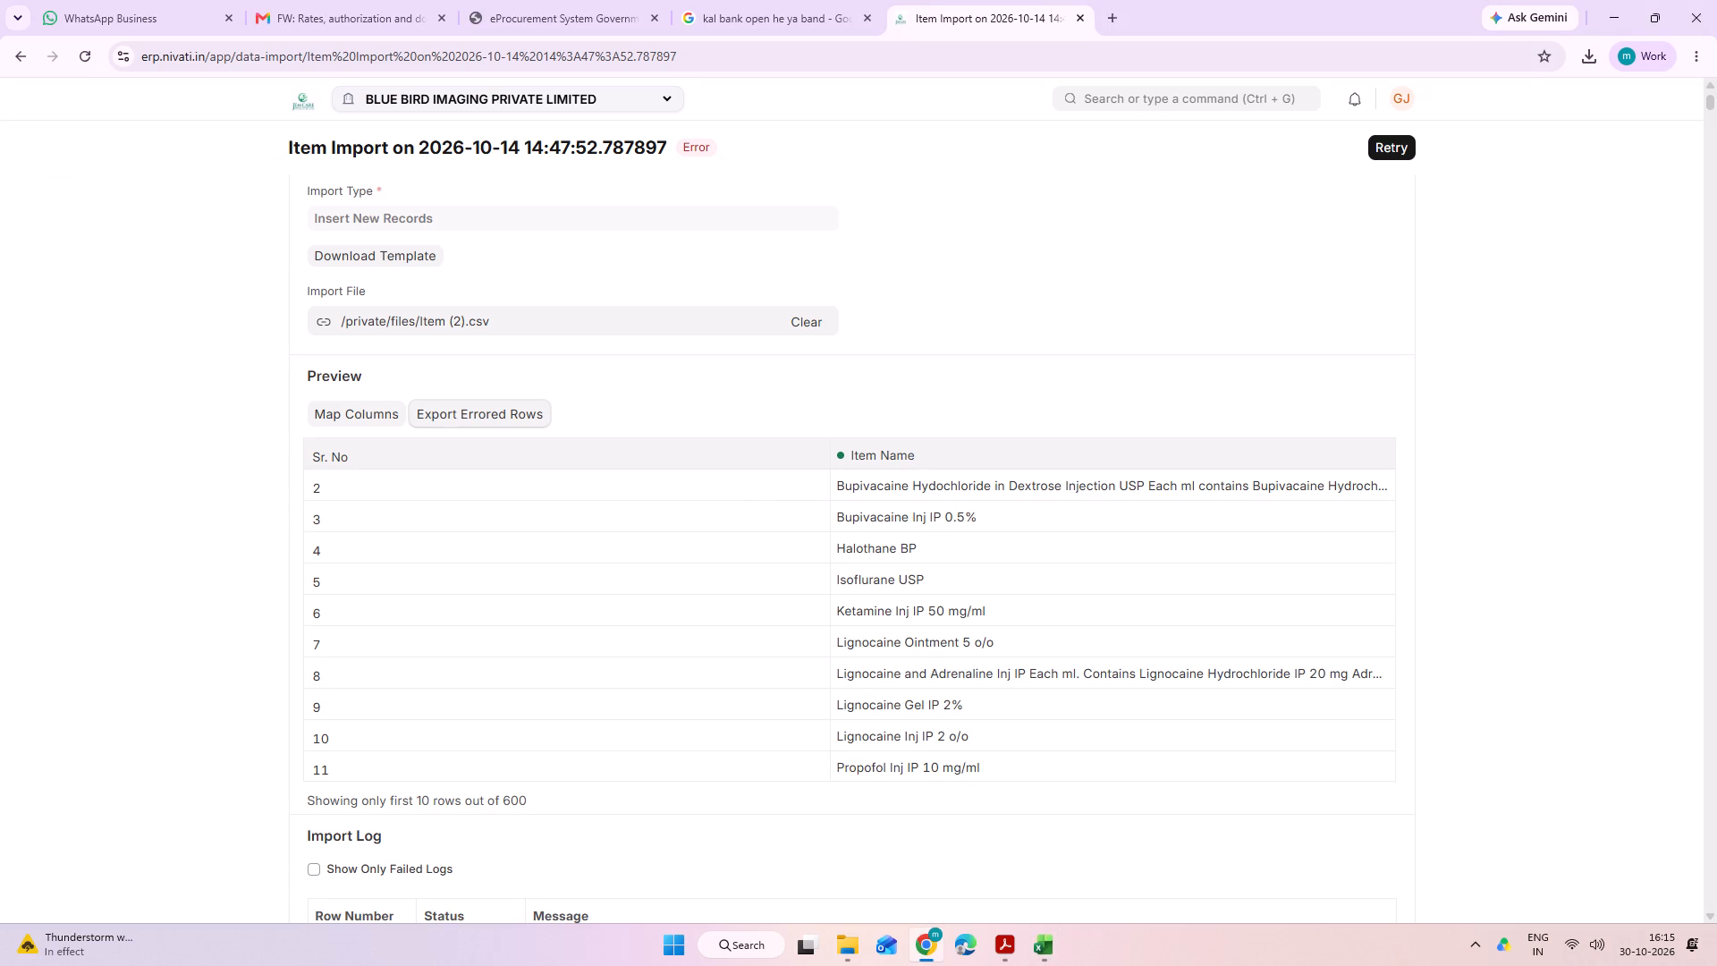
pyautogui.scroll(4, 968, 556)
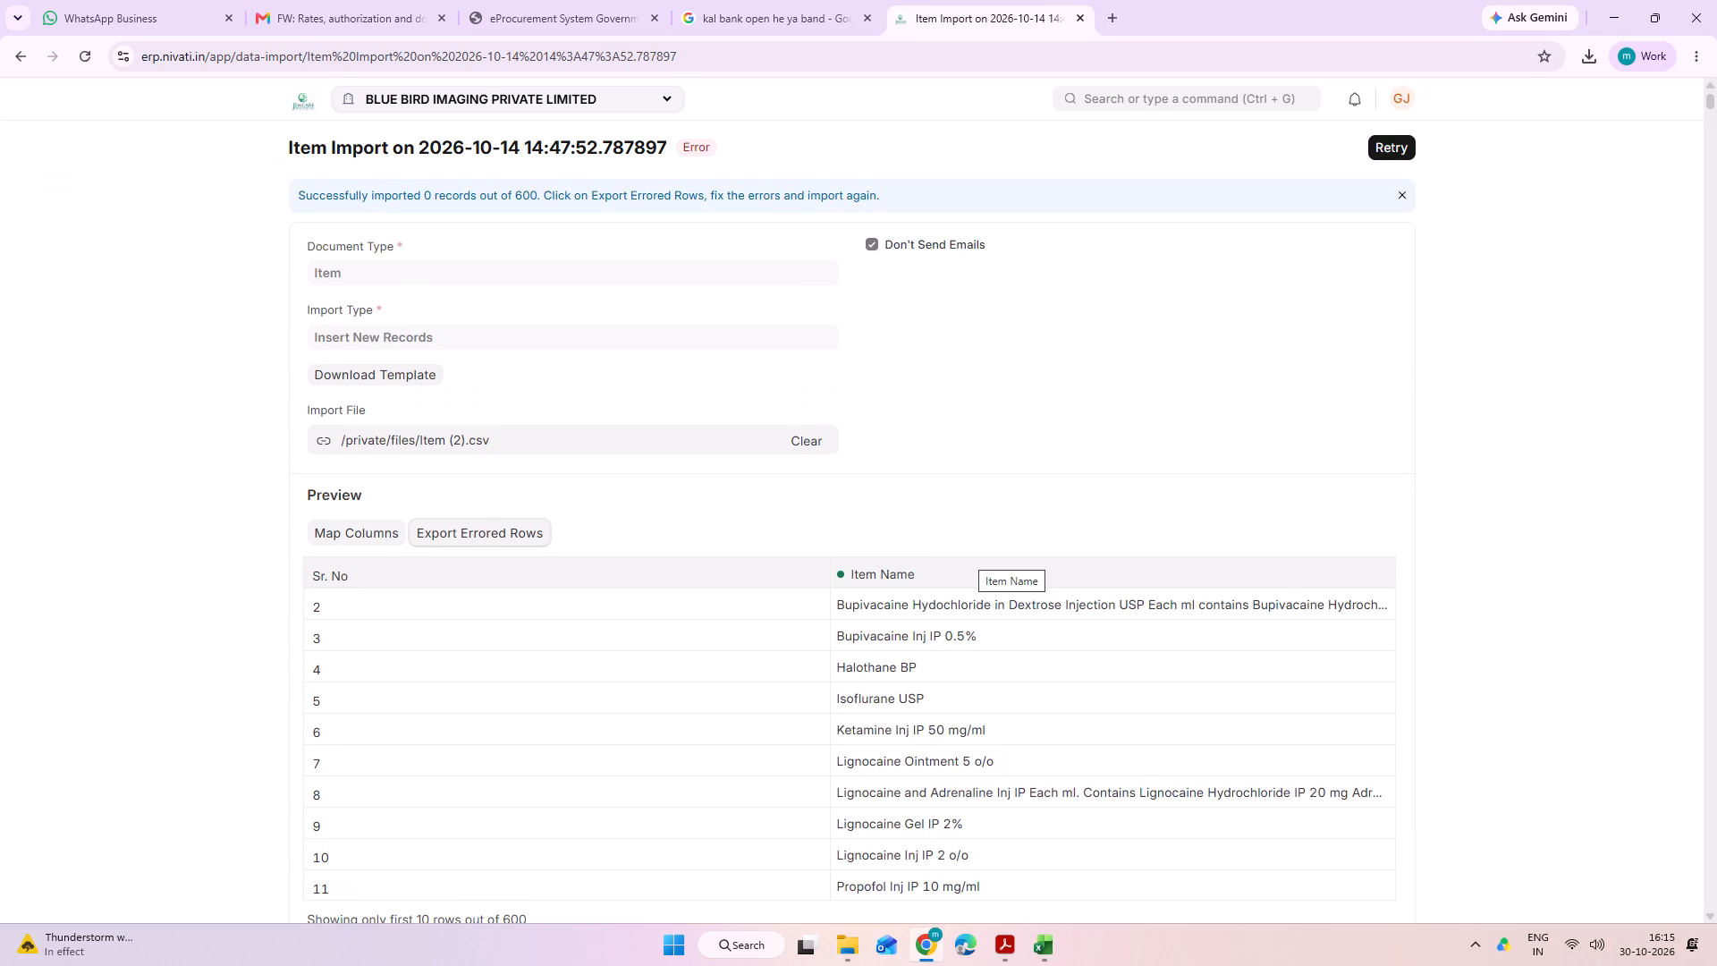
pyautogui.scroll(-3, 1204, 526)
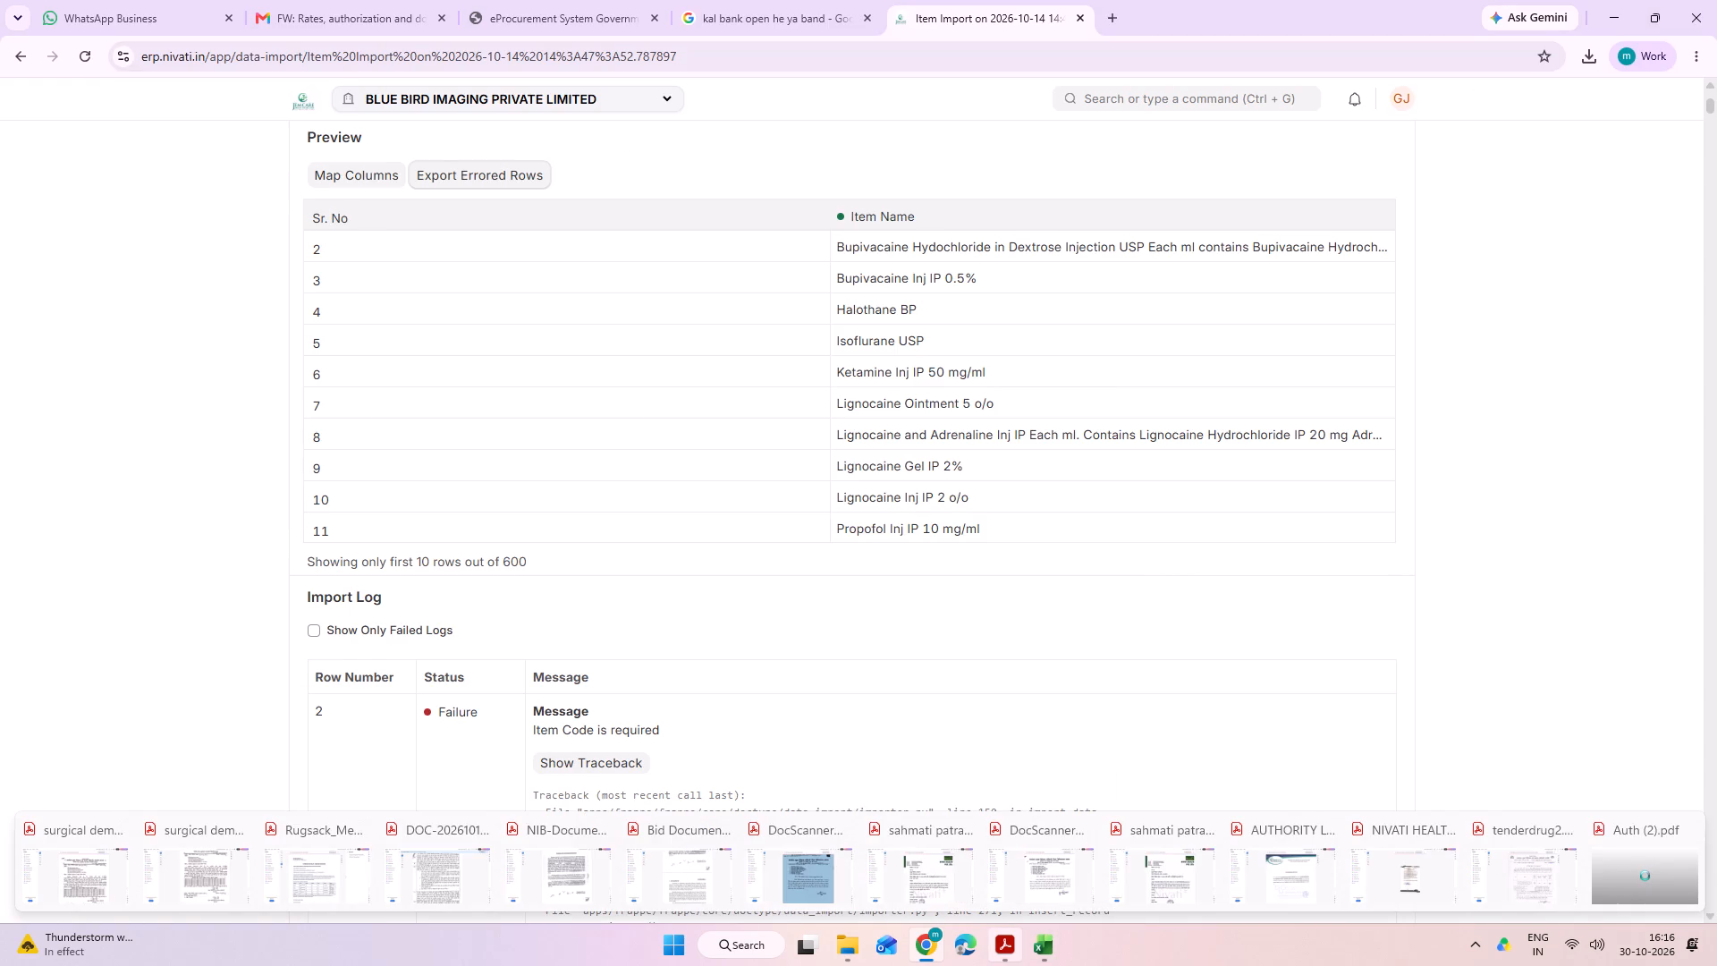
# Close the open Adobe Acrobat documents.
pyautogui.rightClick(1003, 951)
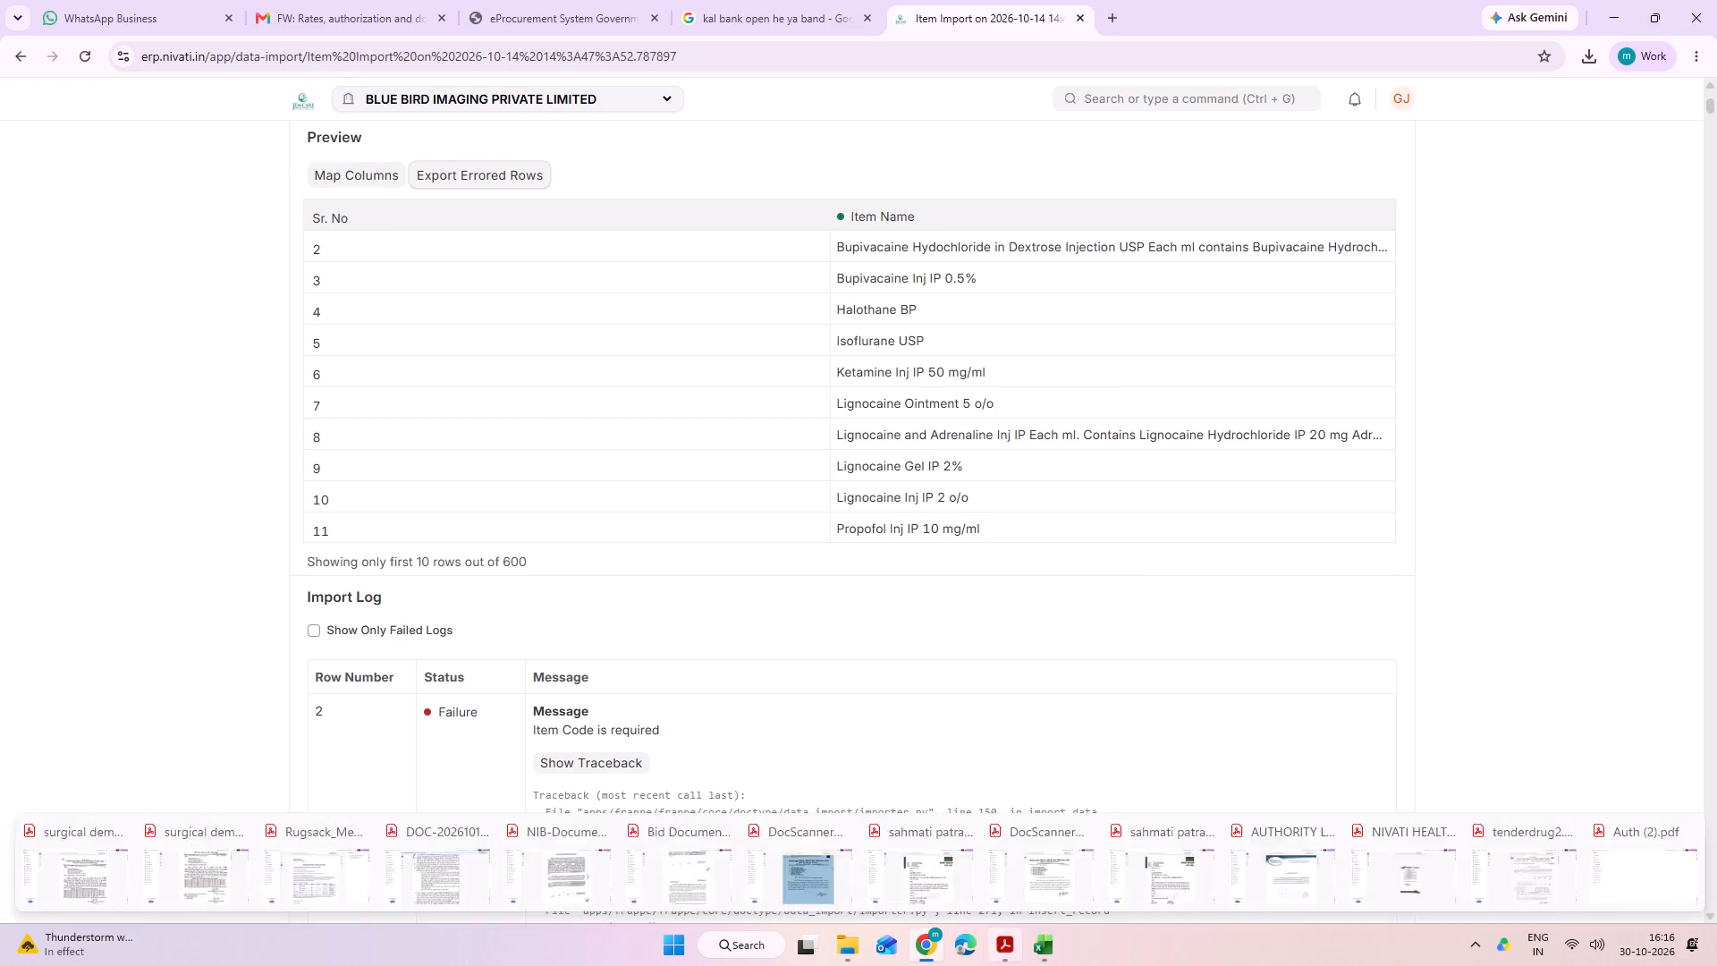
pyautogui.click(990, 892)
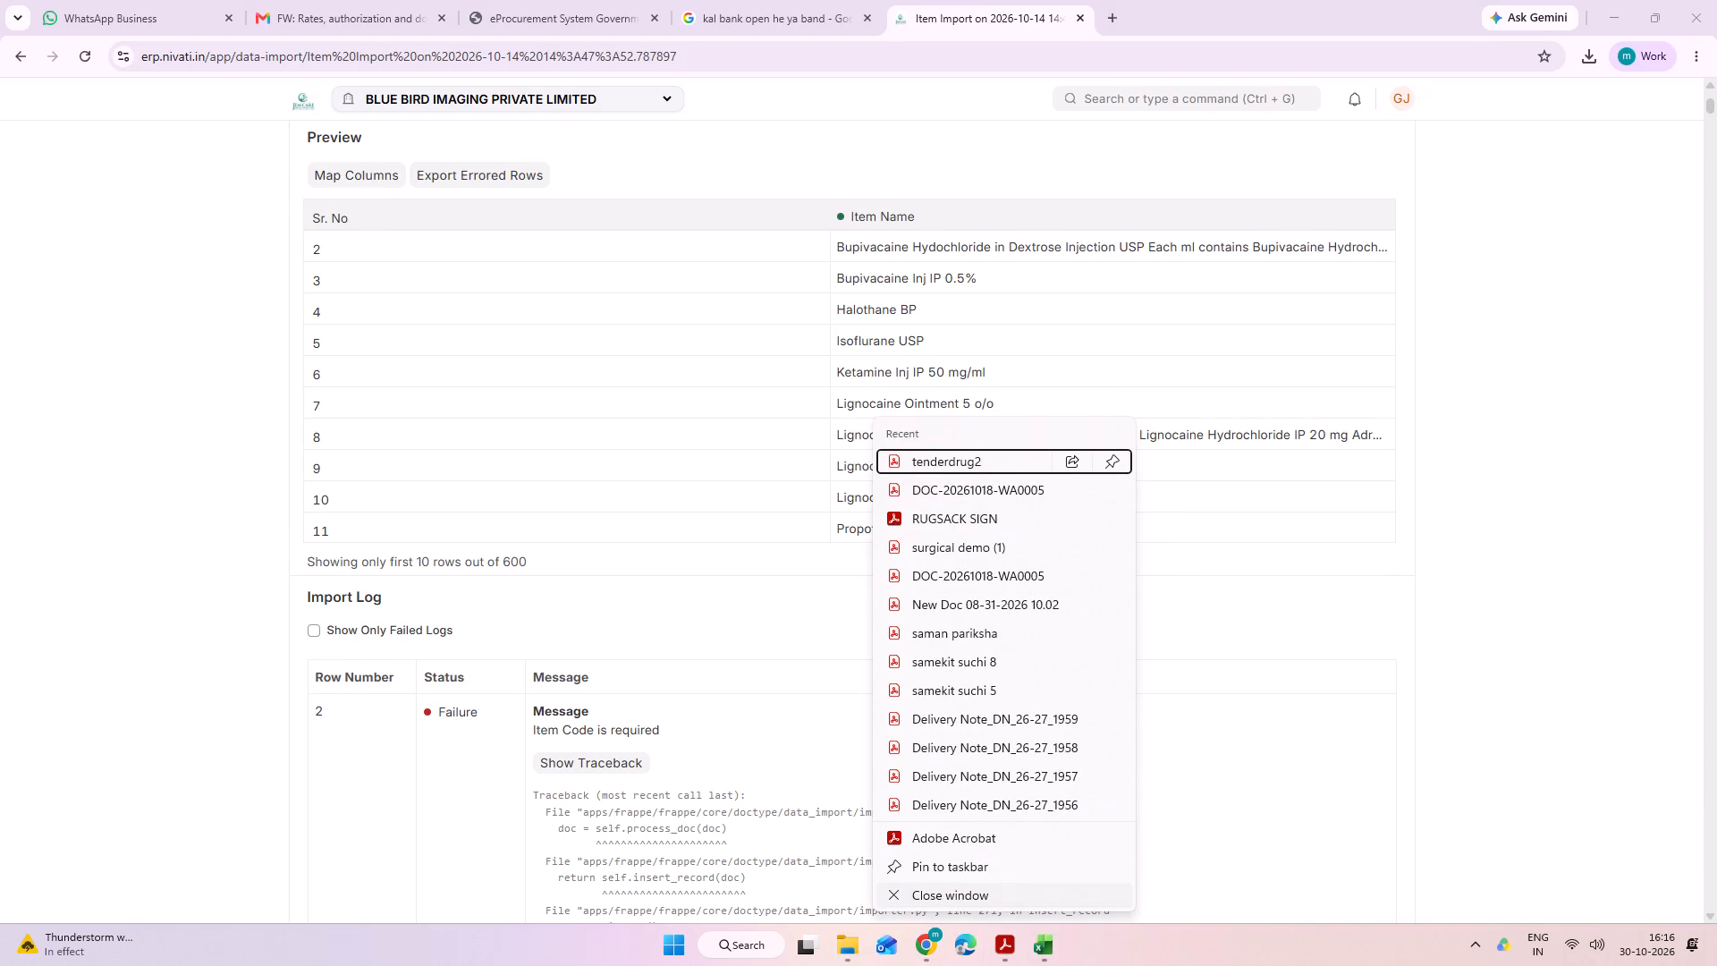
# Show the desktop and launch Kuro from its shortcut.
pyautogui.press('super+d')
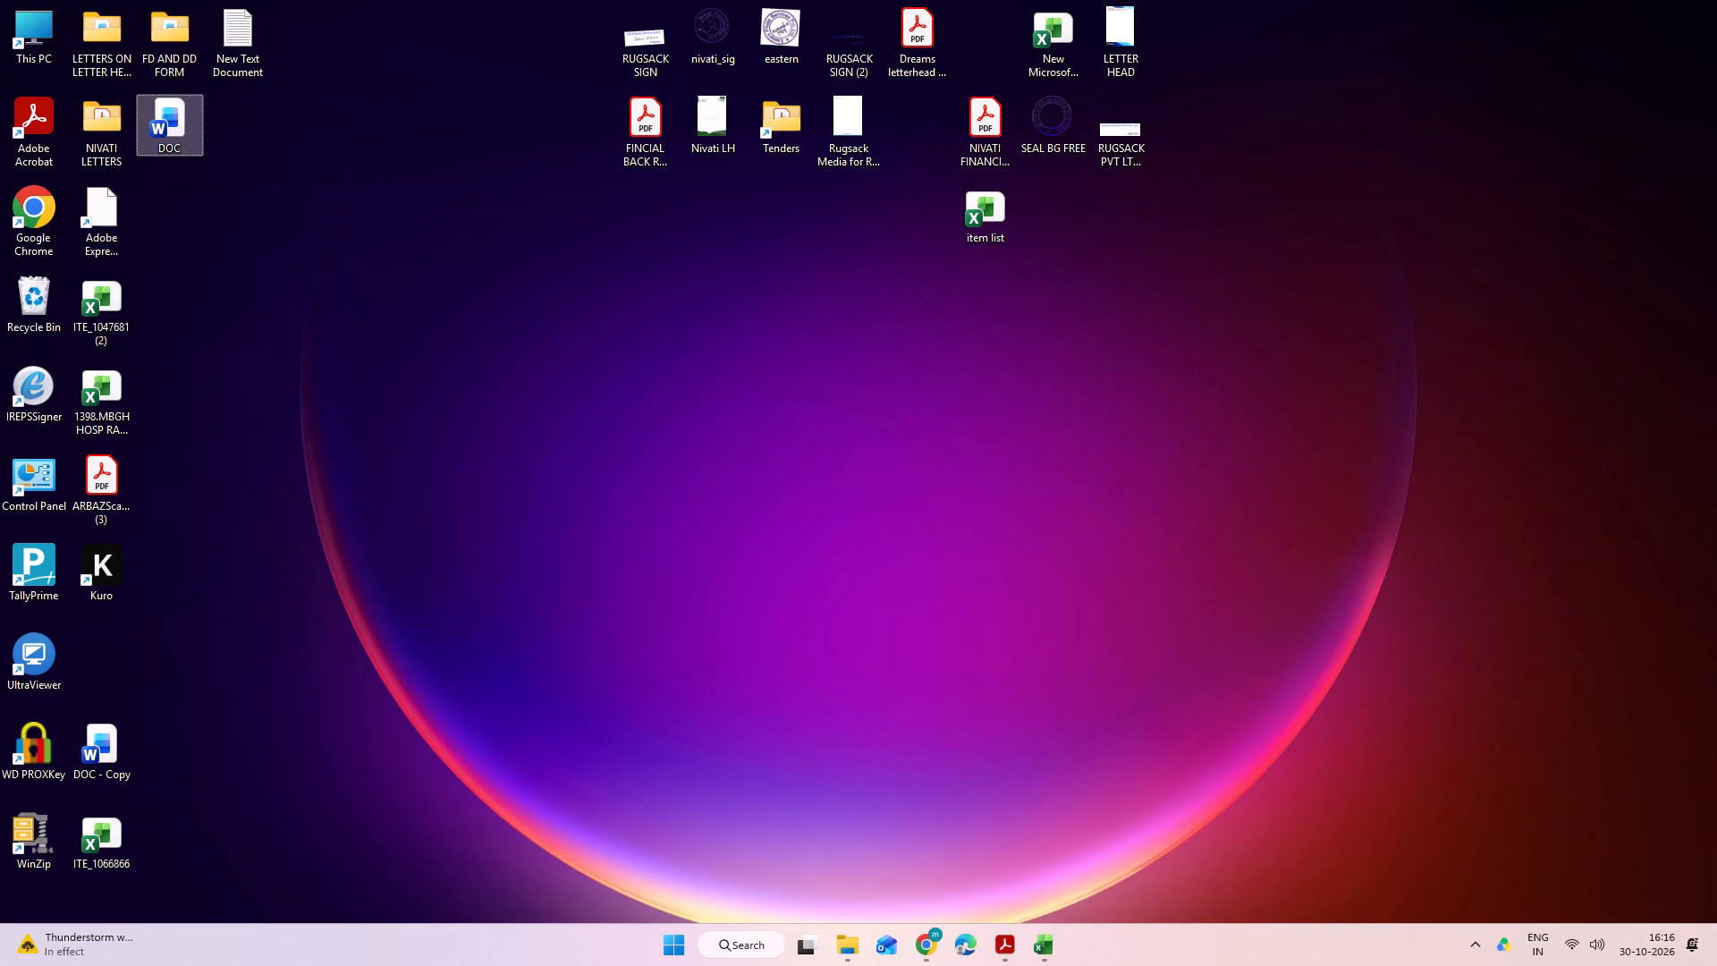
pyautogui.doubleClick(115, 562)
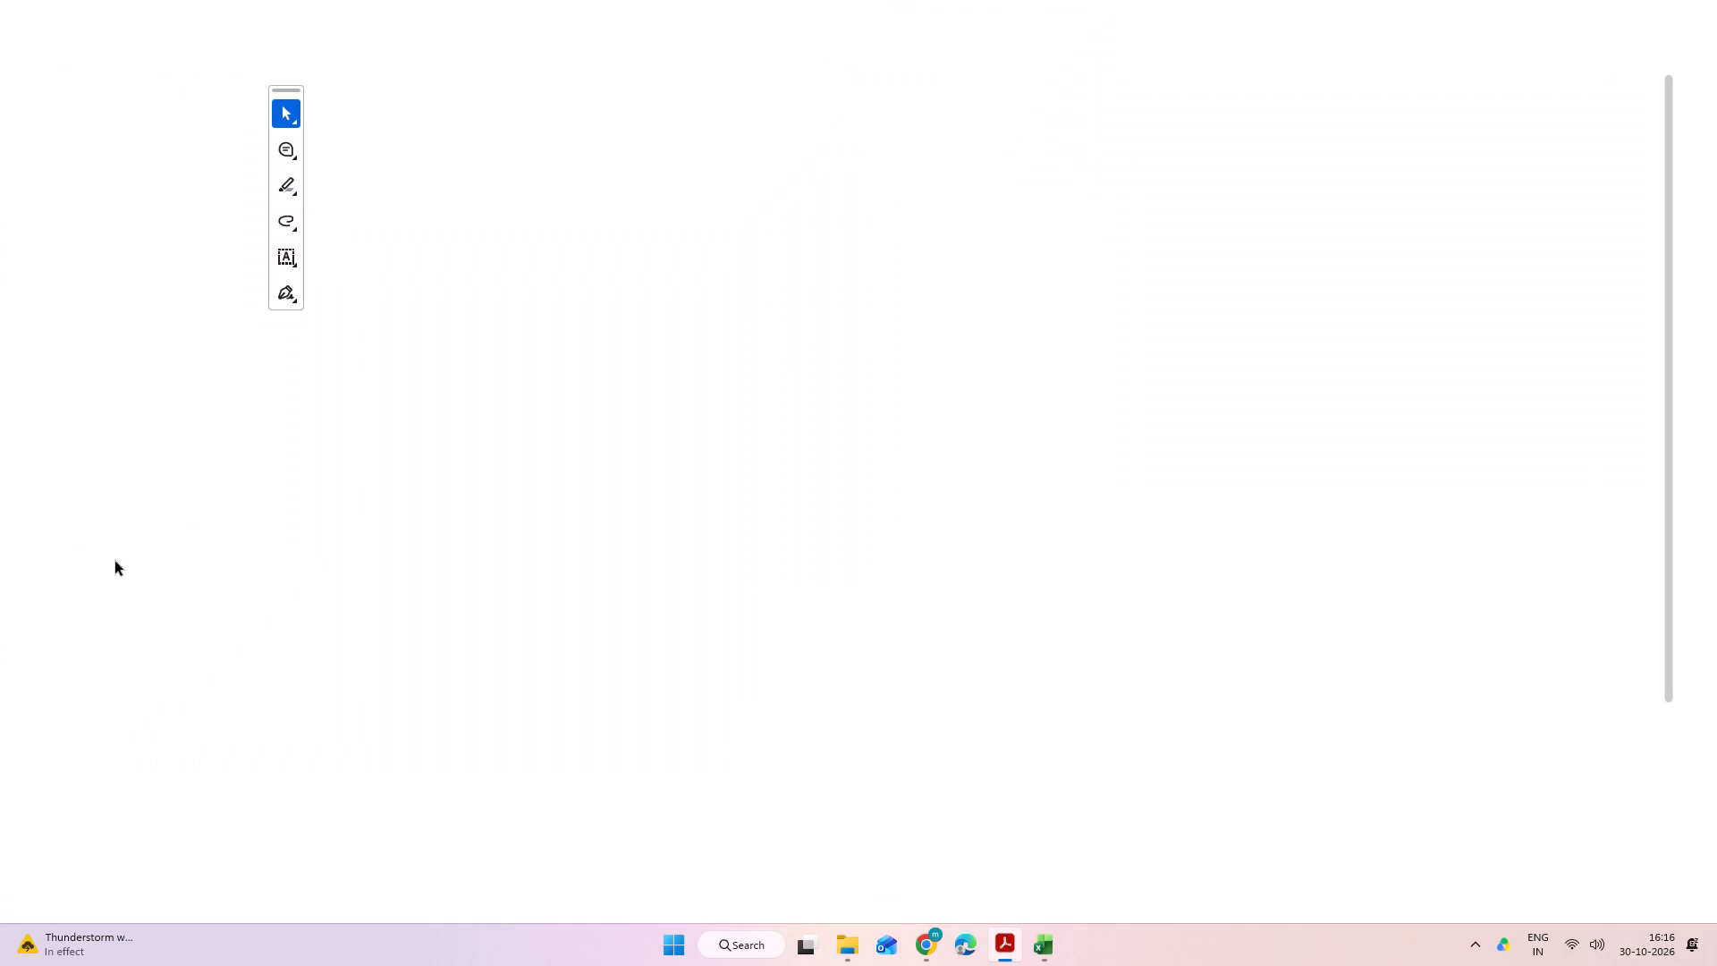
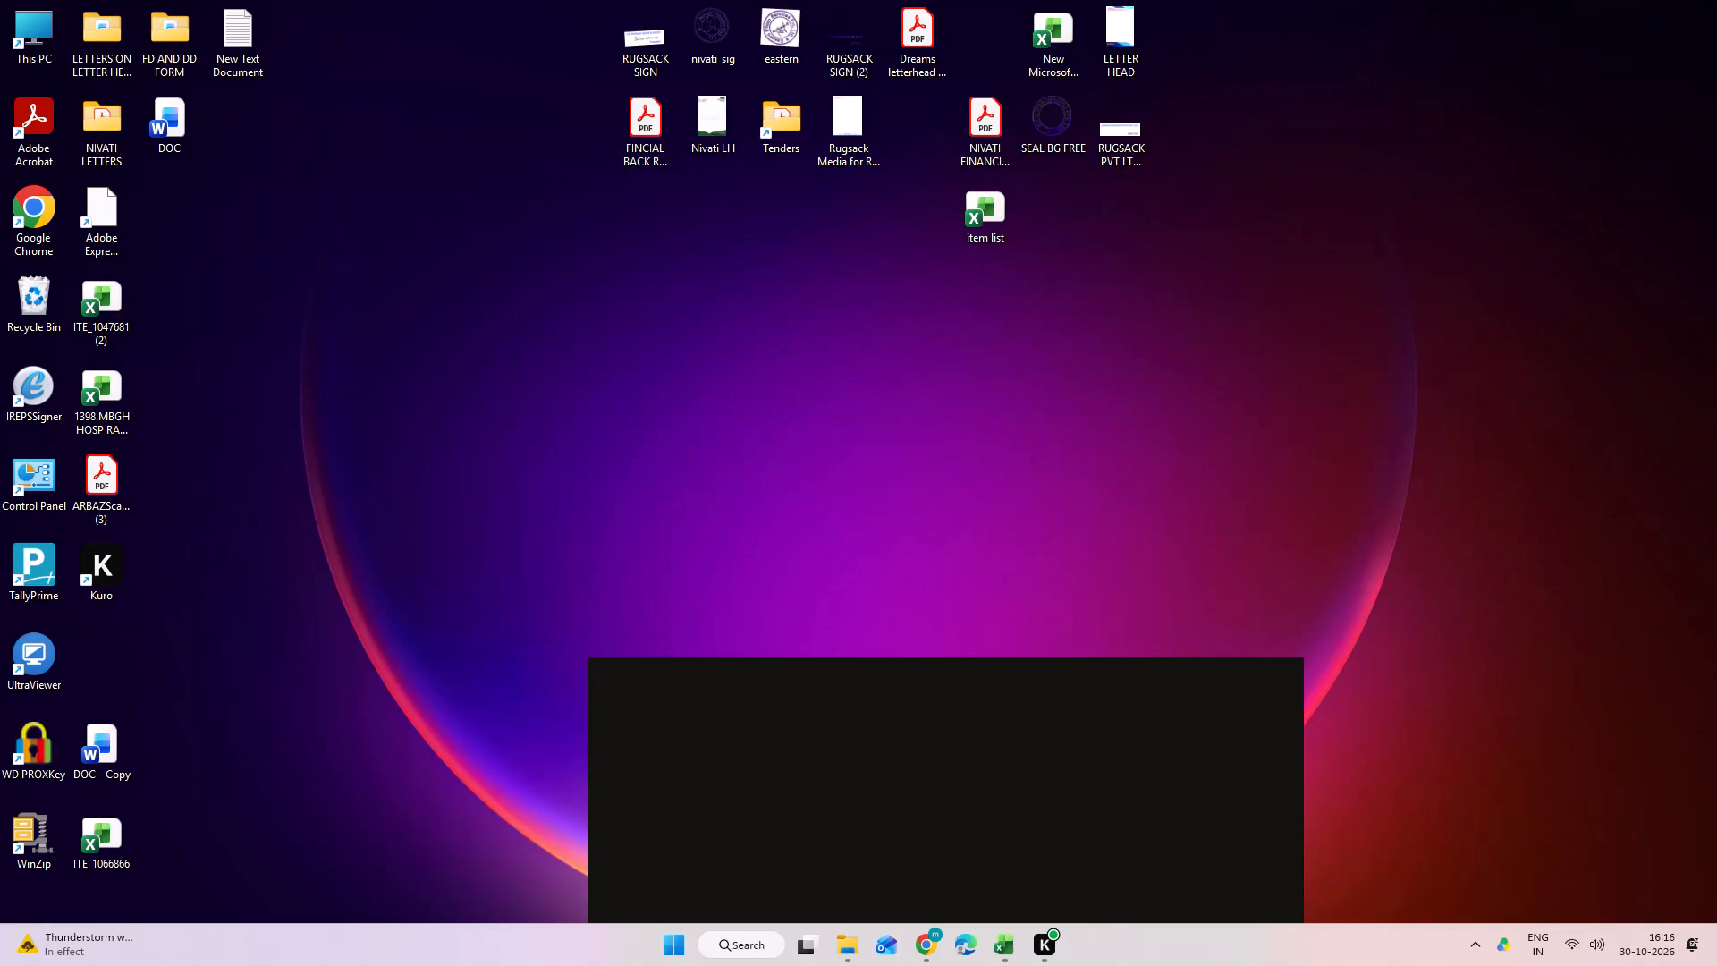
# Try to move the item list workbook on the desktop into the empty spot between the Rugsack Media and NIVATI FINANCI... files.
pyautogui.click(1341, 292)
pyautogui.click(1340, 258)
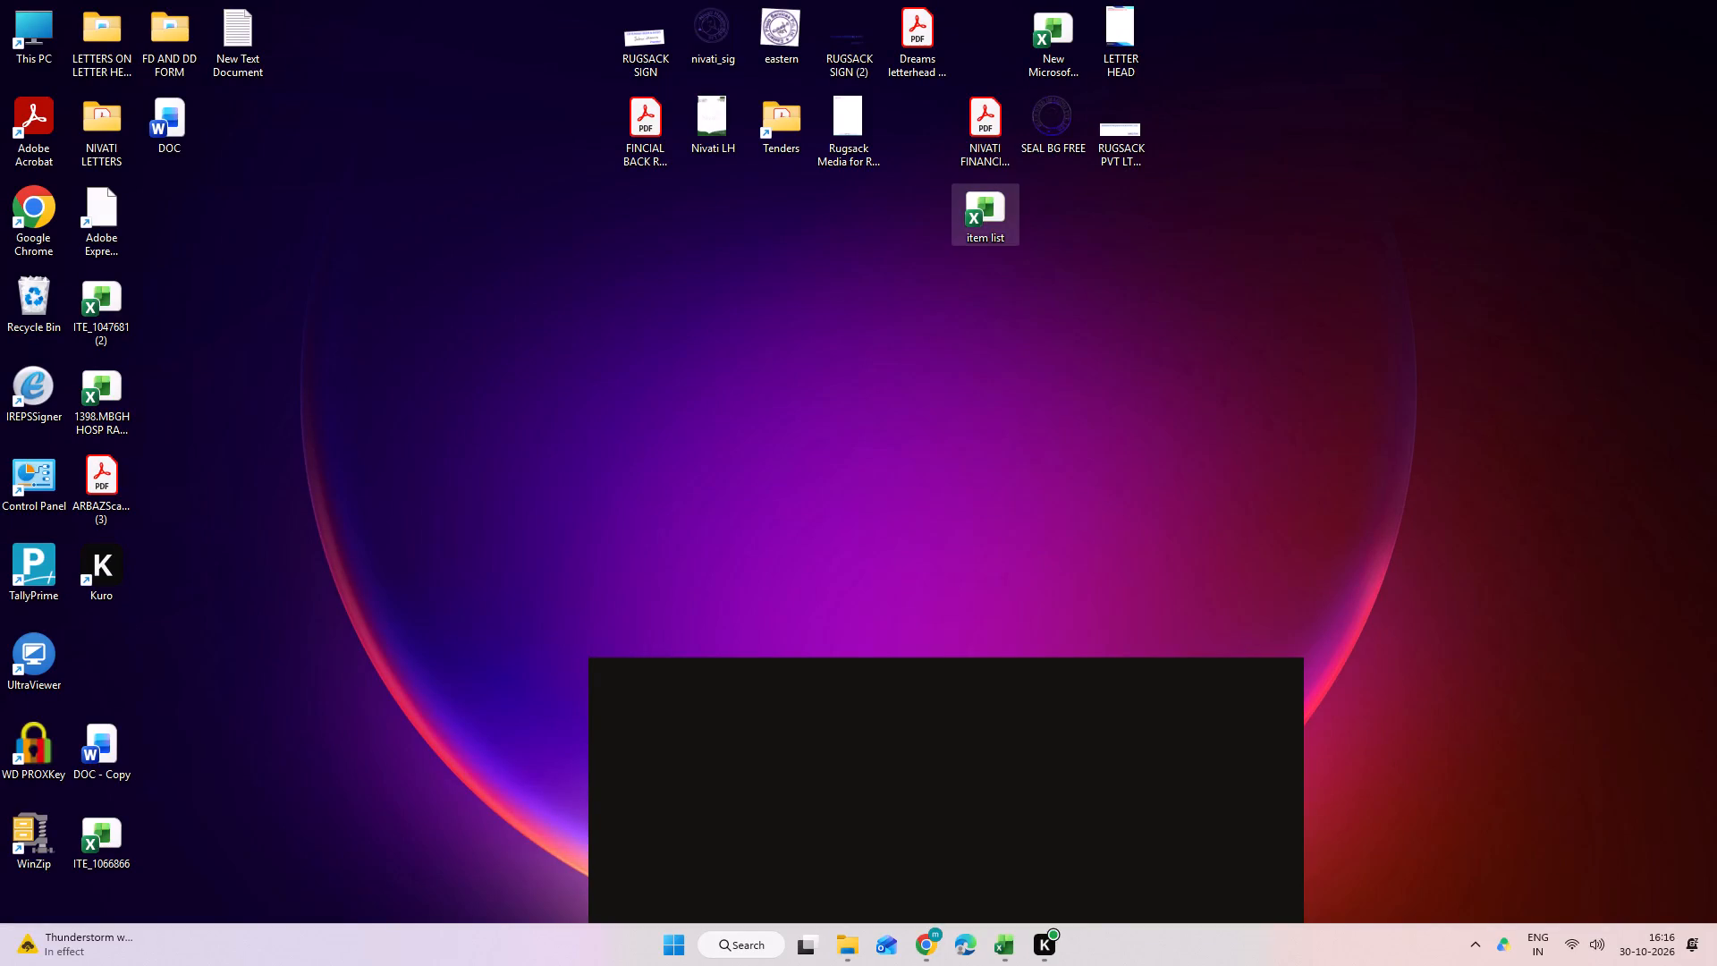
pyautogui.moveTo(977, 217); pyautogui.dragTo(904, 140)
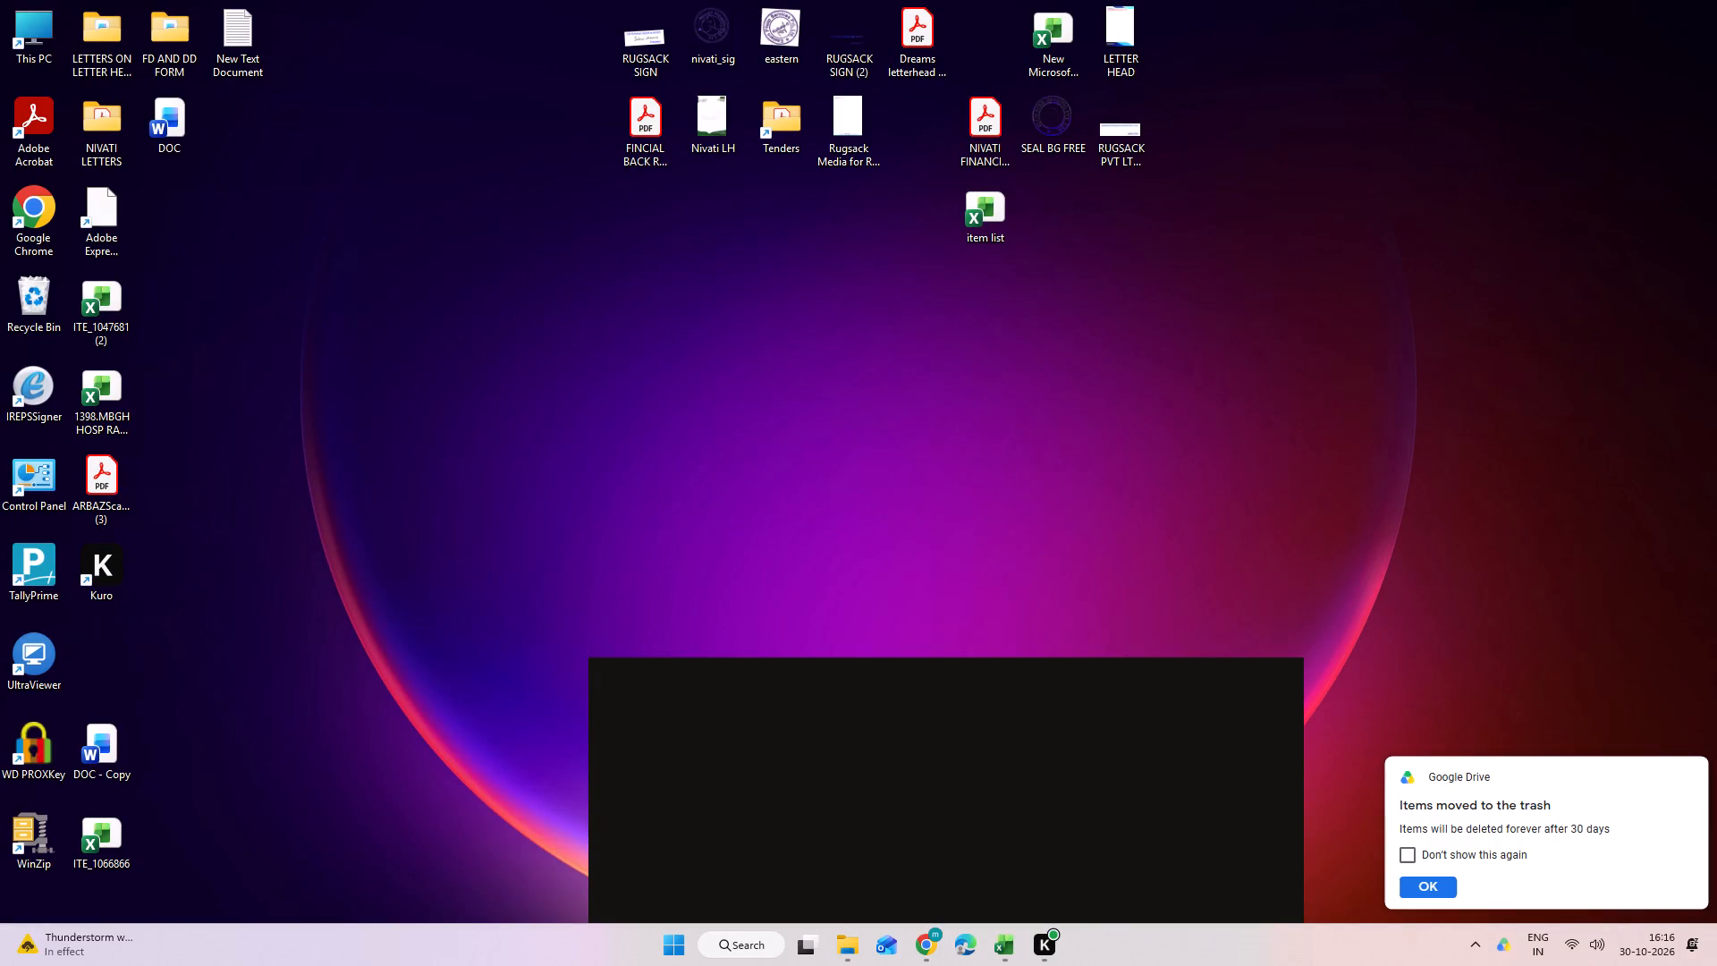
# Refresh the desktop.
pyautogui.rightClick(1251, 203)
pyautogui.click(1308, 274)
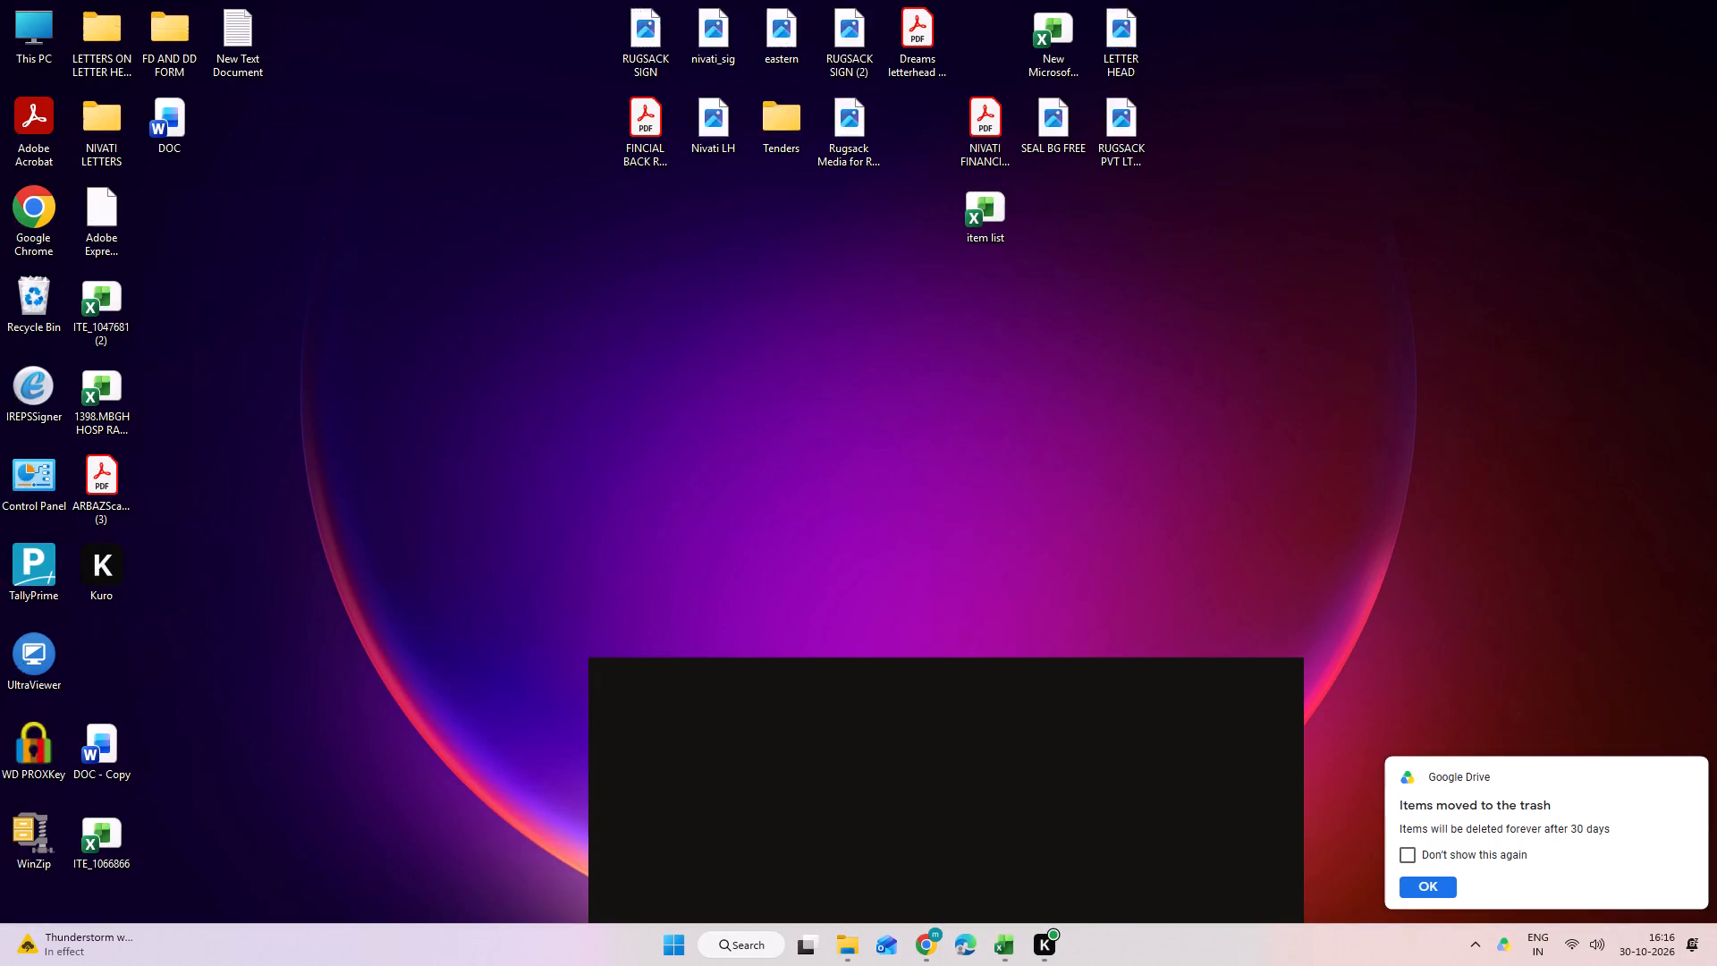
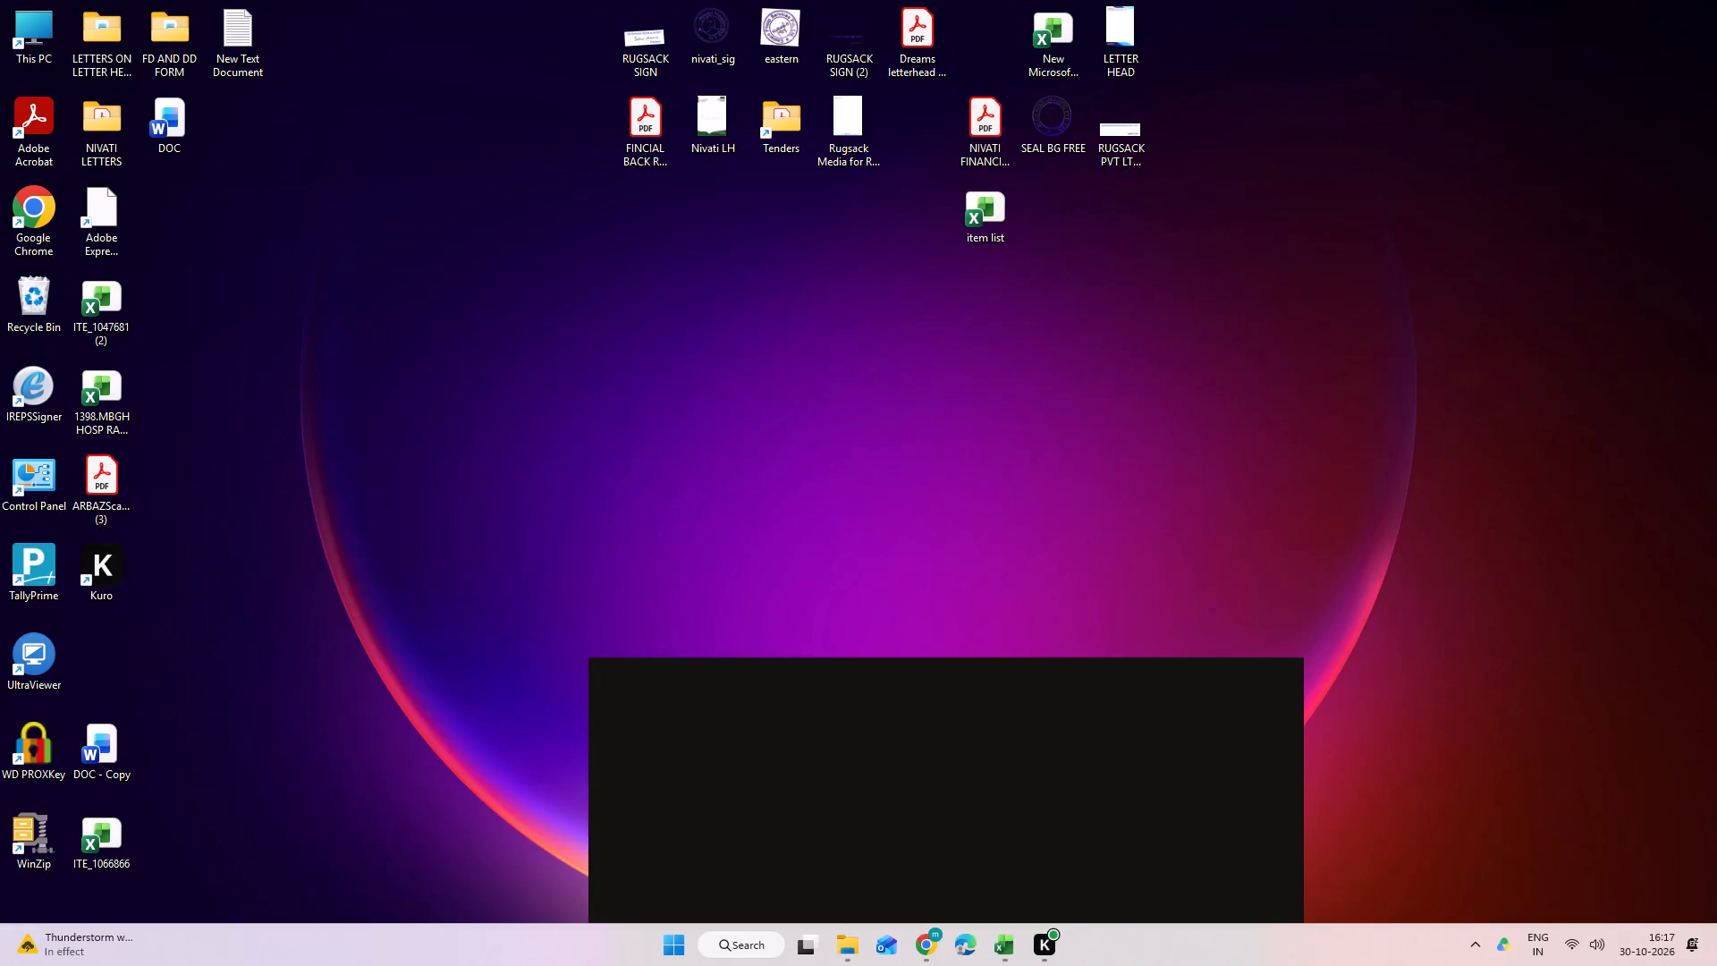
# Review the item names in the Item (3) workbook and the failed Item Import page in the ERP.
pyautogui.click(997, 946)
pyautogui.click(765, 602)
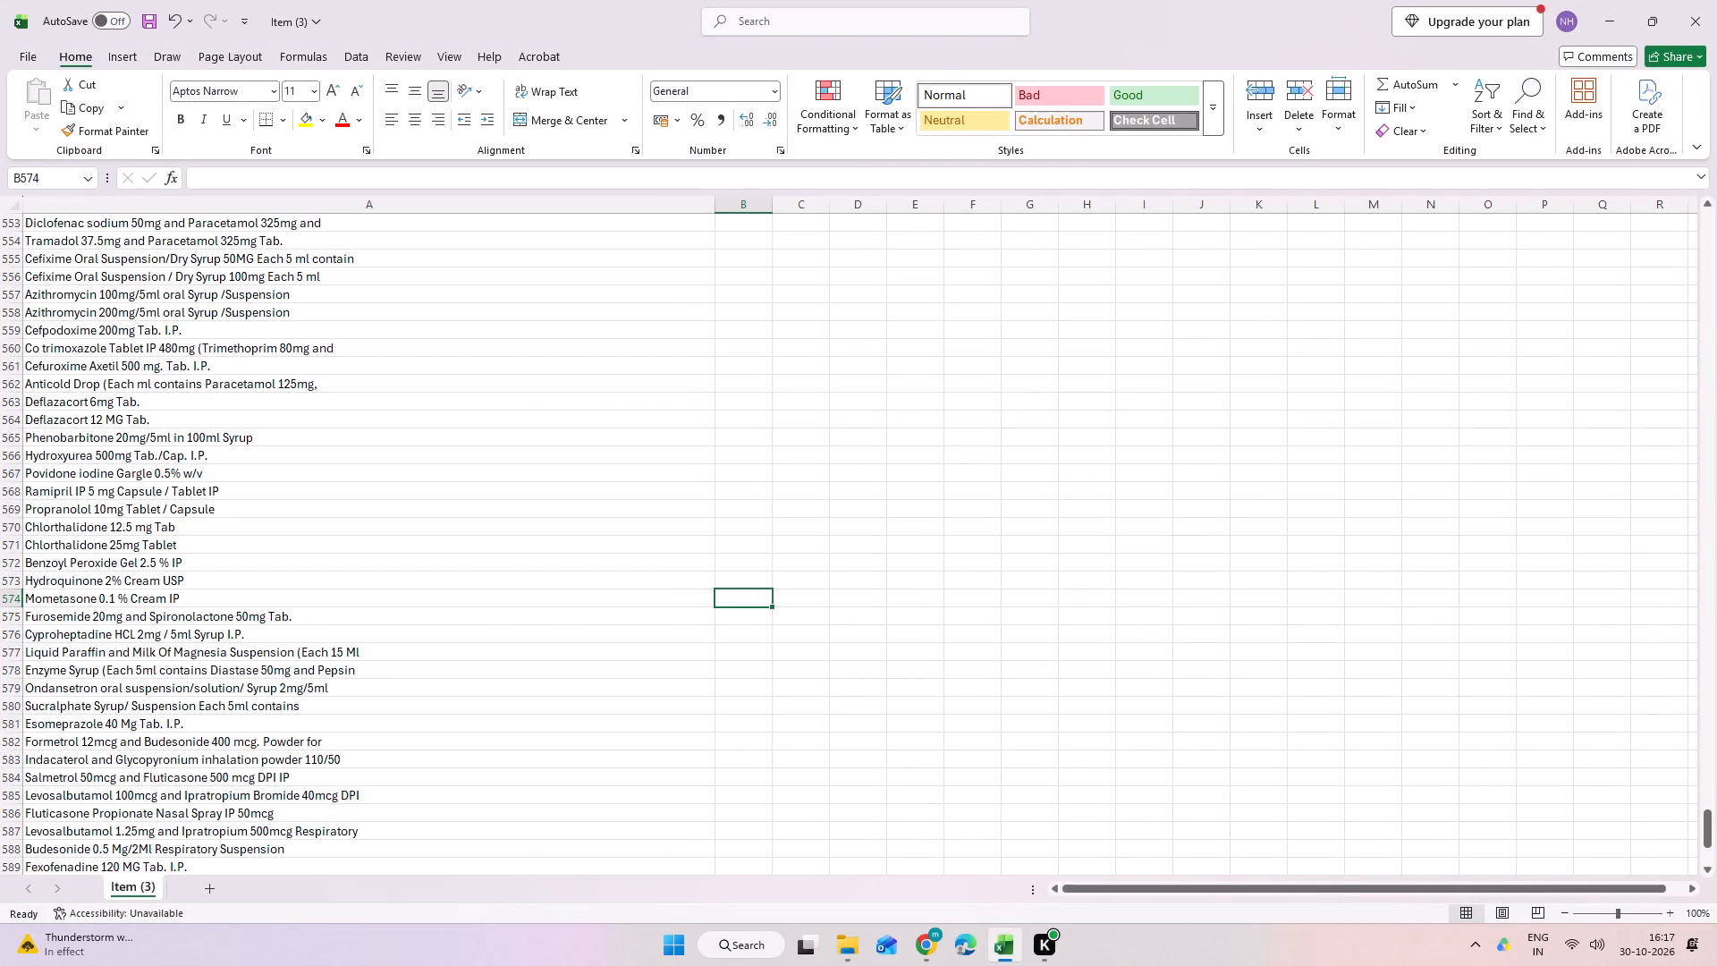
pyautogui.scroll(15, 765, 602)
pyautogui.hotkey('alt', 'Tab')
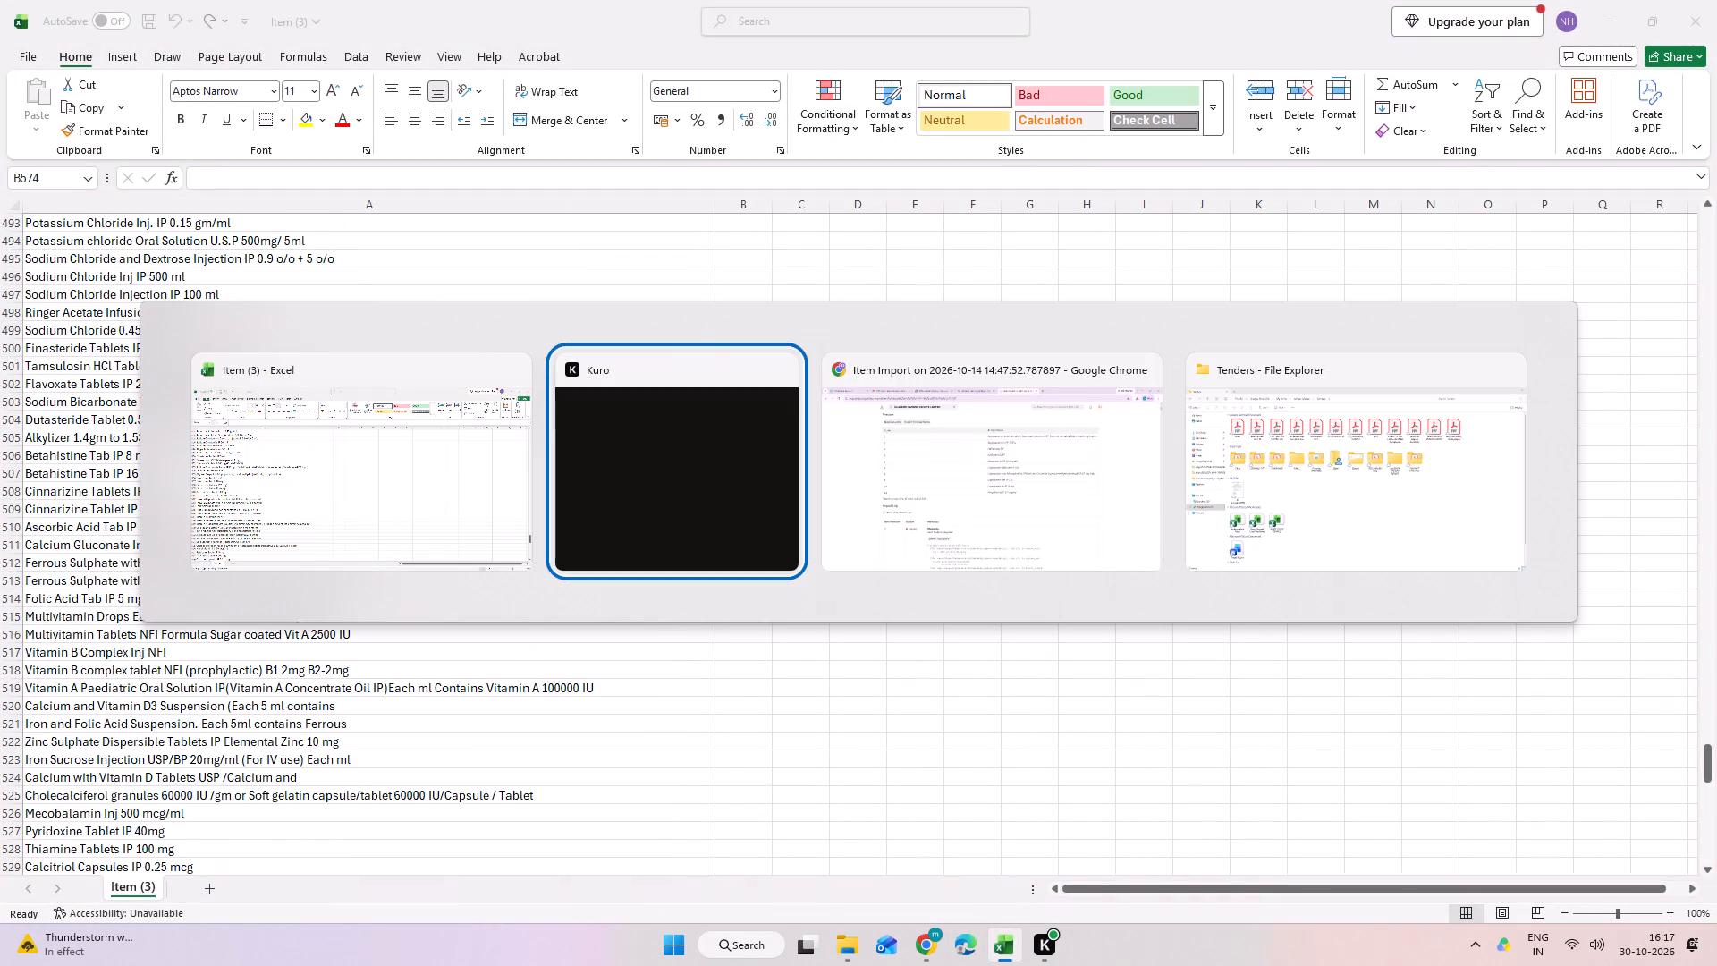
pyautogui.hotkey('alt', 'Tab')
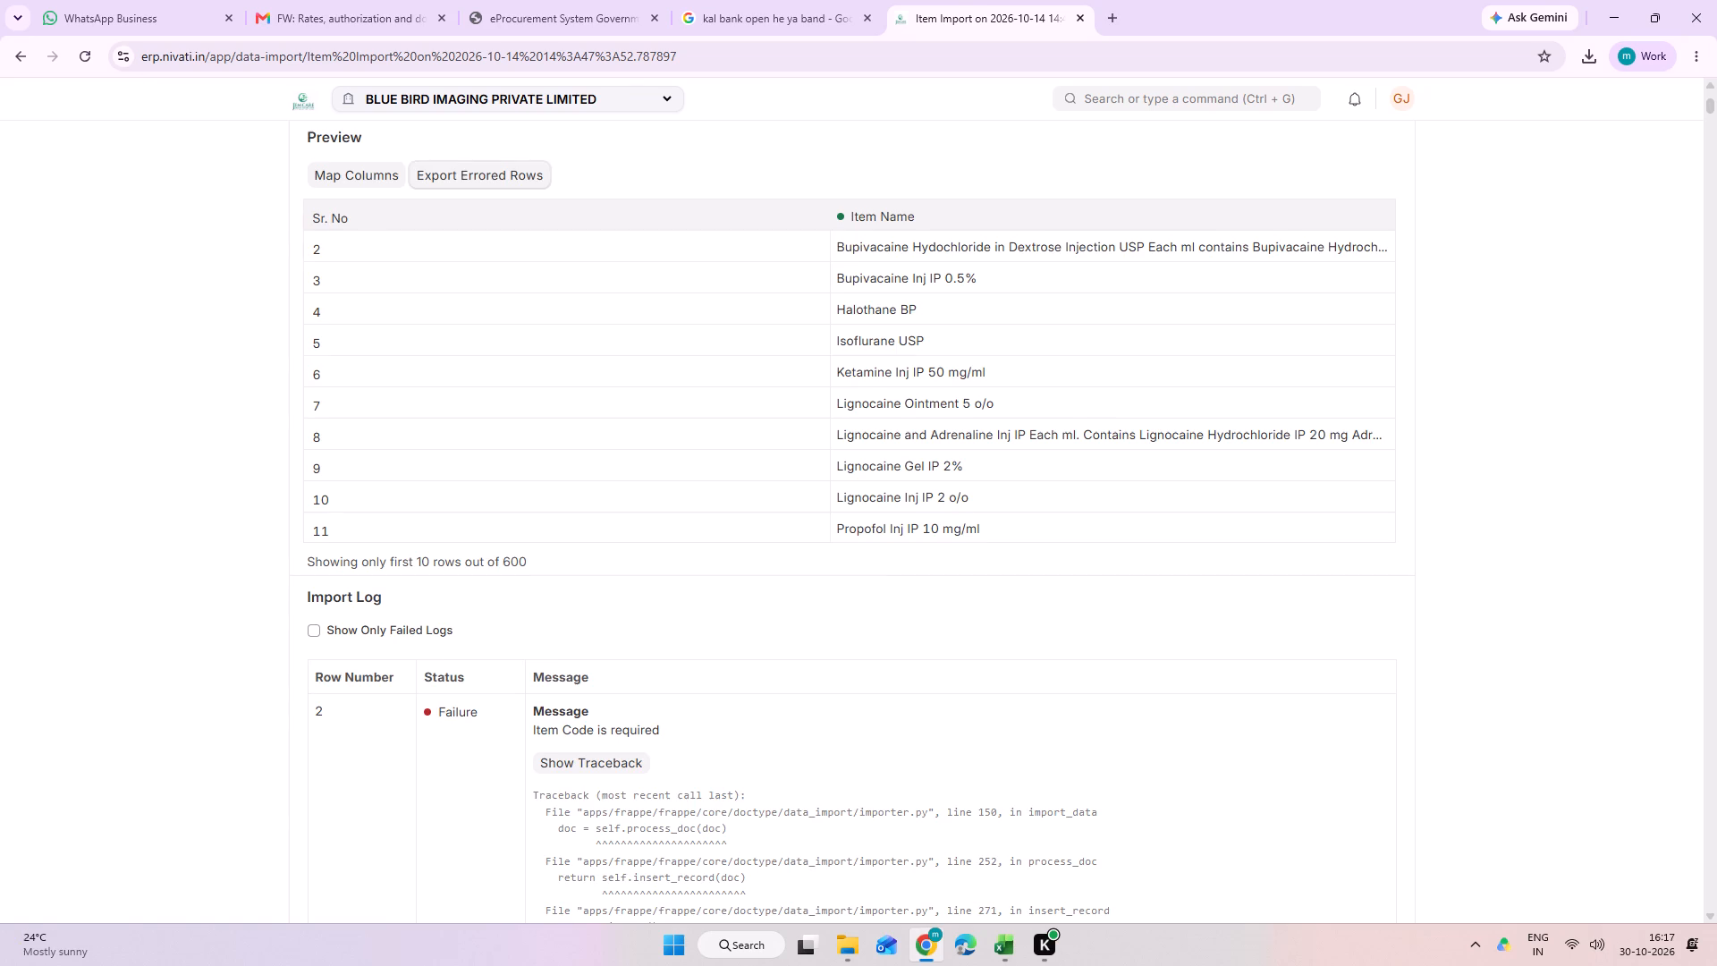
pyautogui.scroll(13, 867, 460)
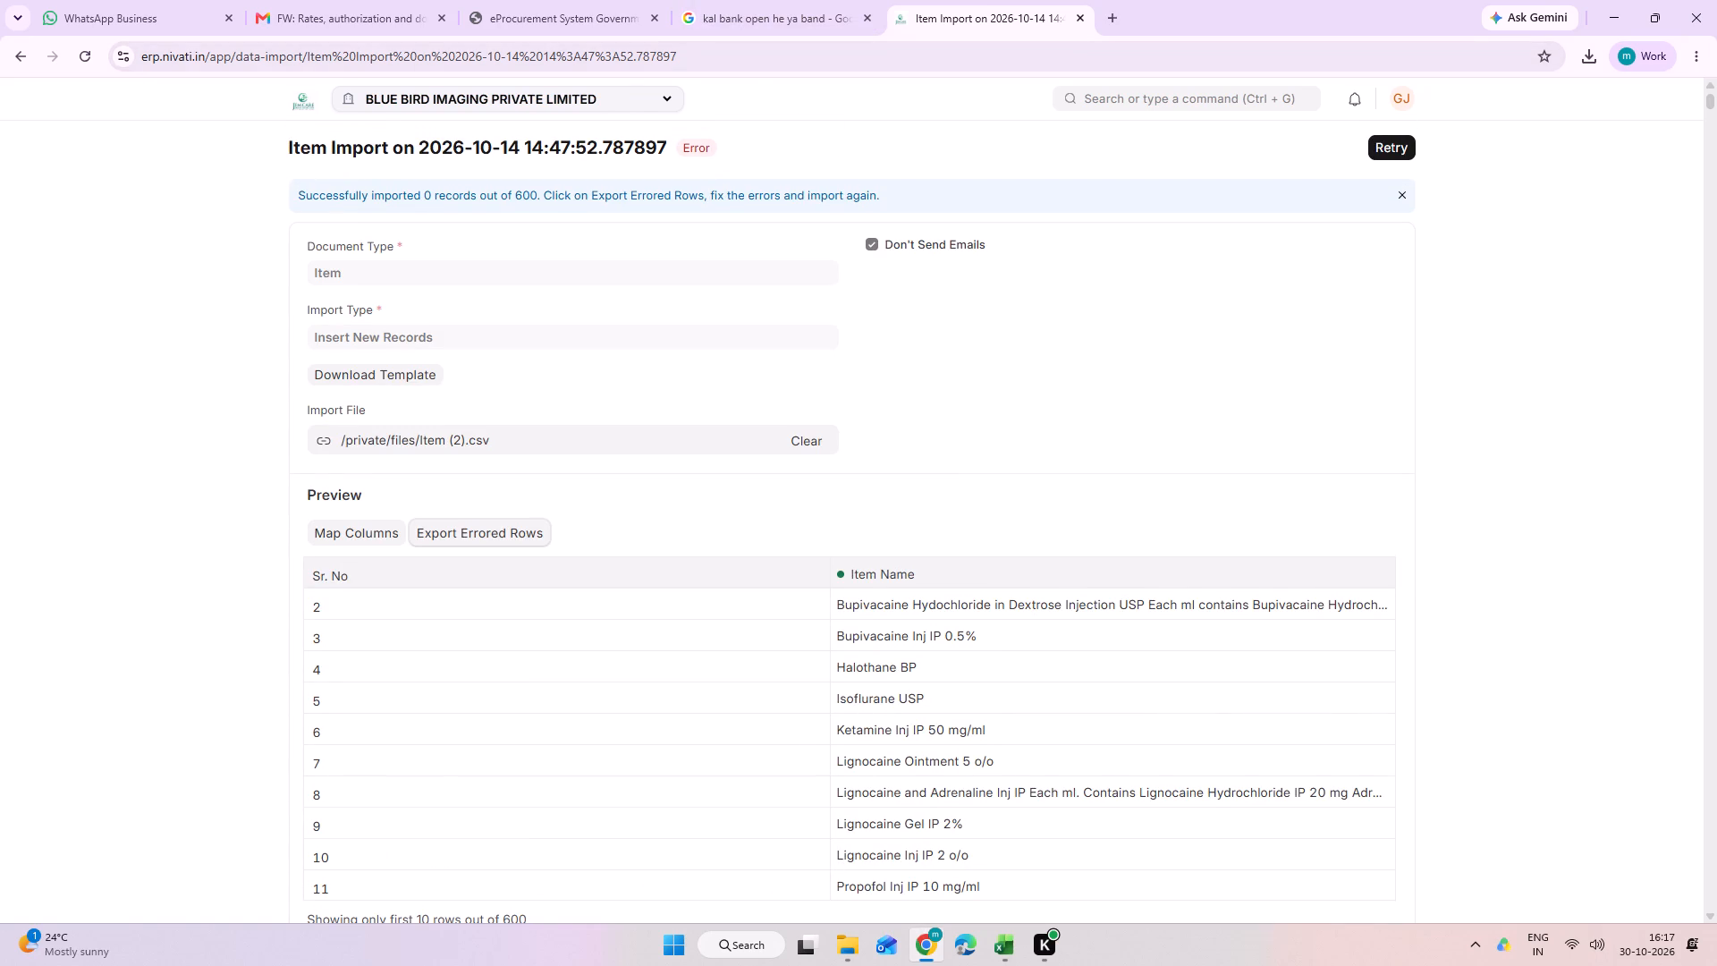
# Switch to File Explorer and check the COMPANY DOC and Open folders inside Tenders.
pyautogui.hotkey('alt', 'Tab')
pyautogui.hotkey('alt', 'Tab')
pyautogui.hotkey('alt', 'Tab')
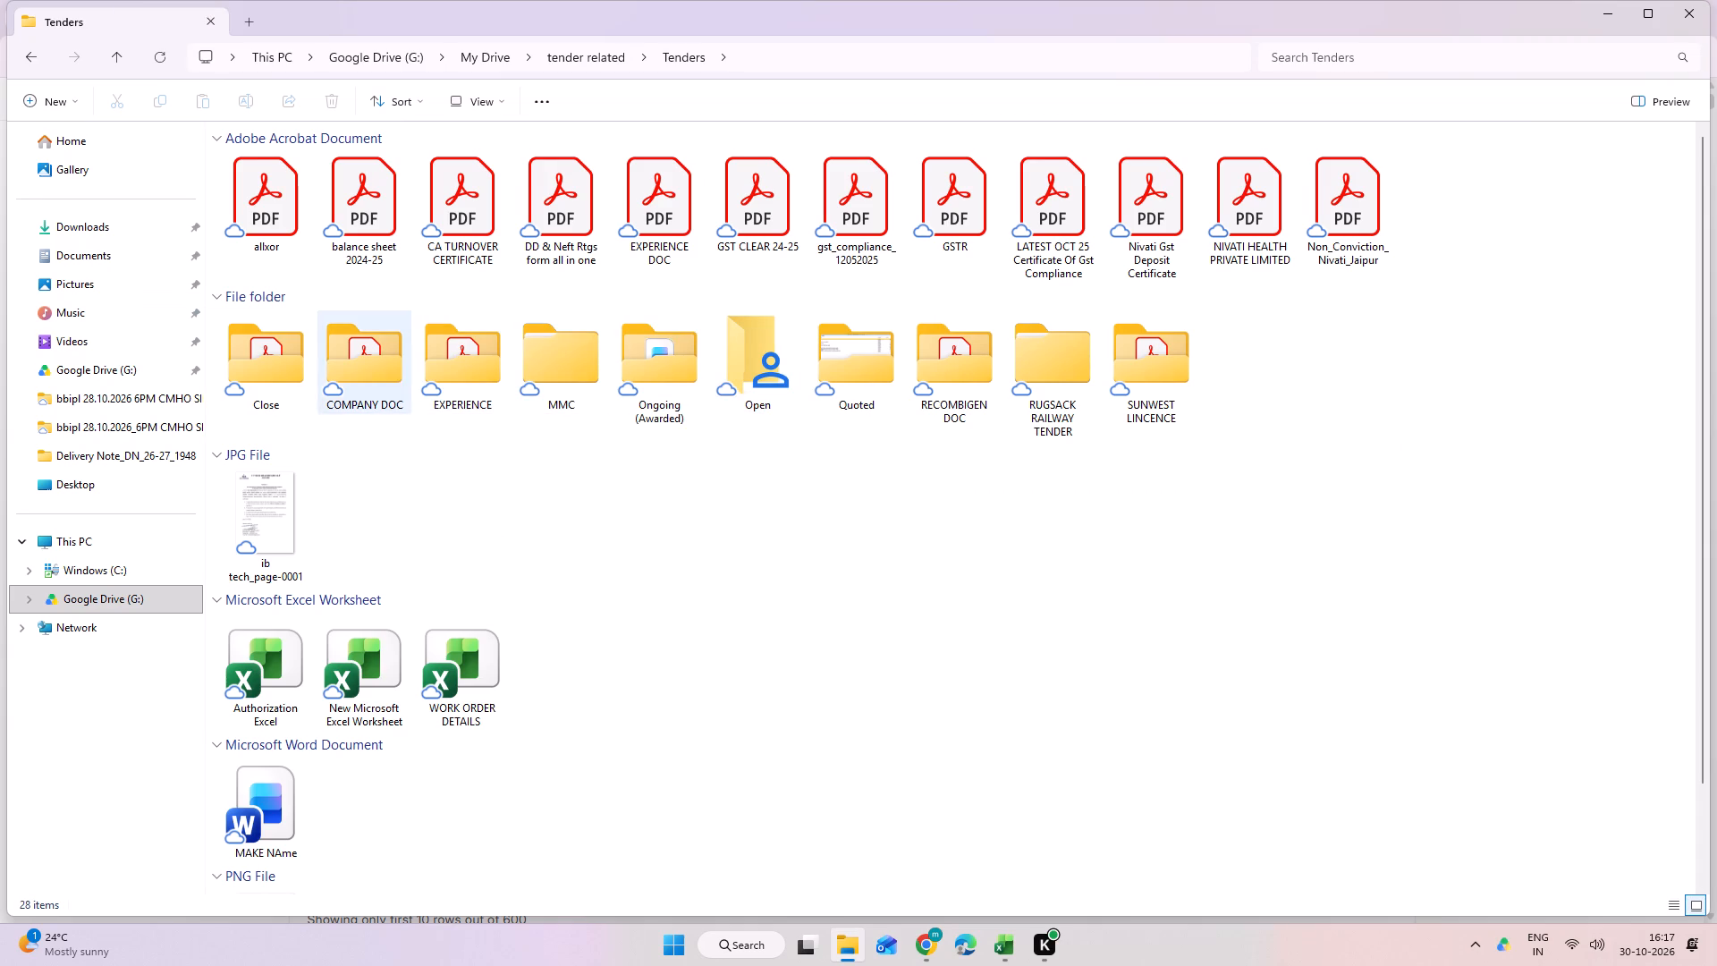
pyautogui.doubleClick(386, 377)
pyautogui.click(683, 60)
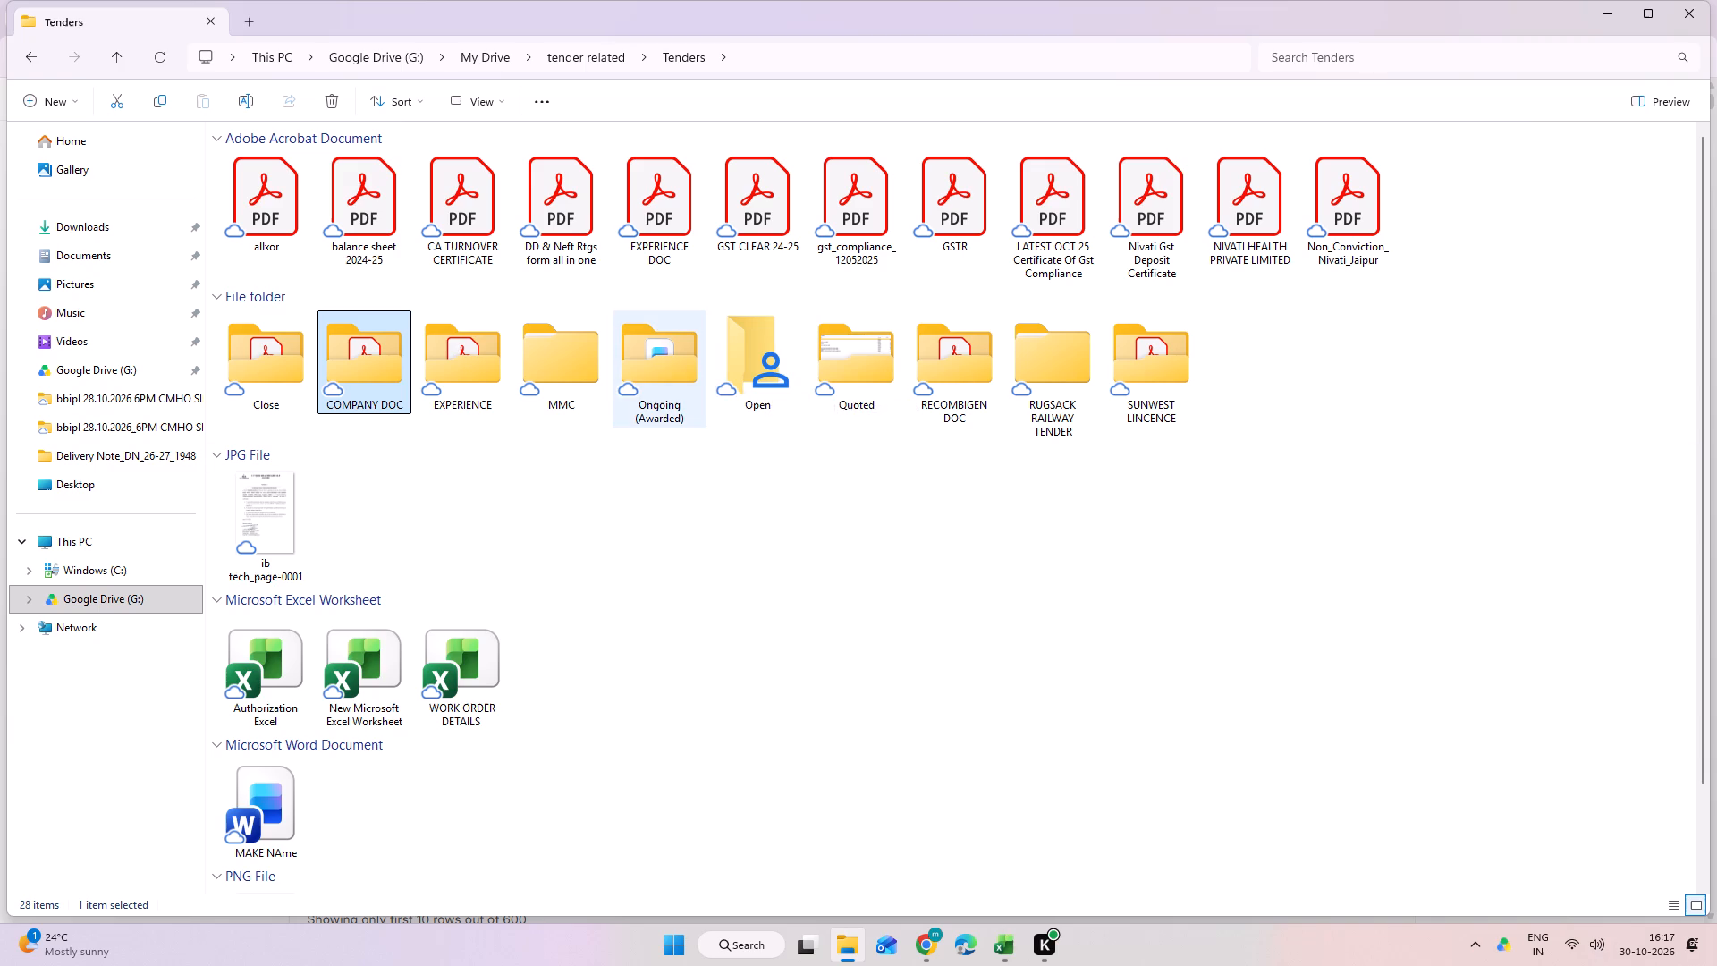
pyautogui.doubleClick(719, 369)
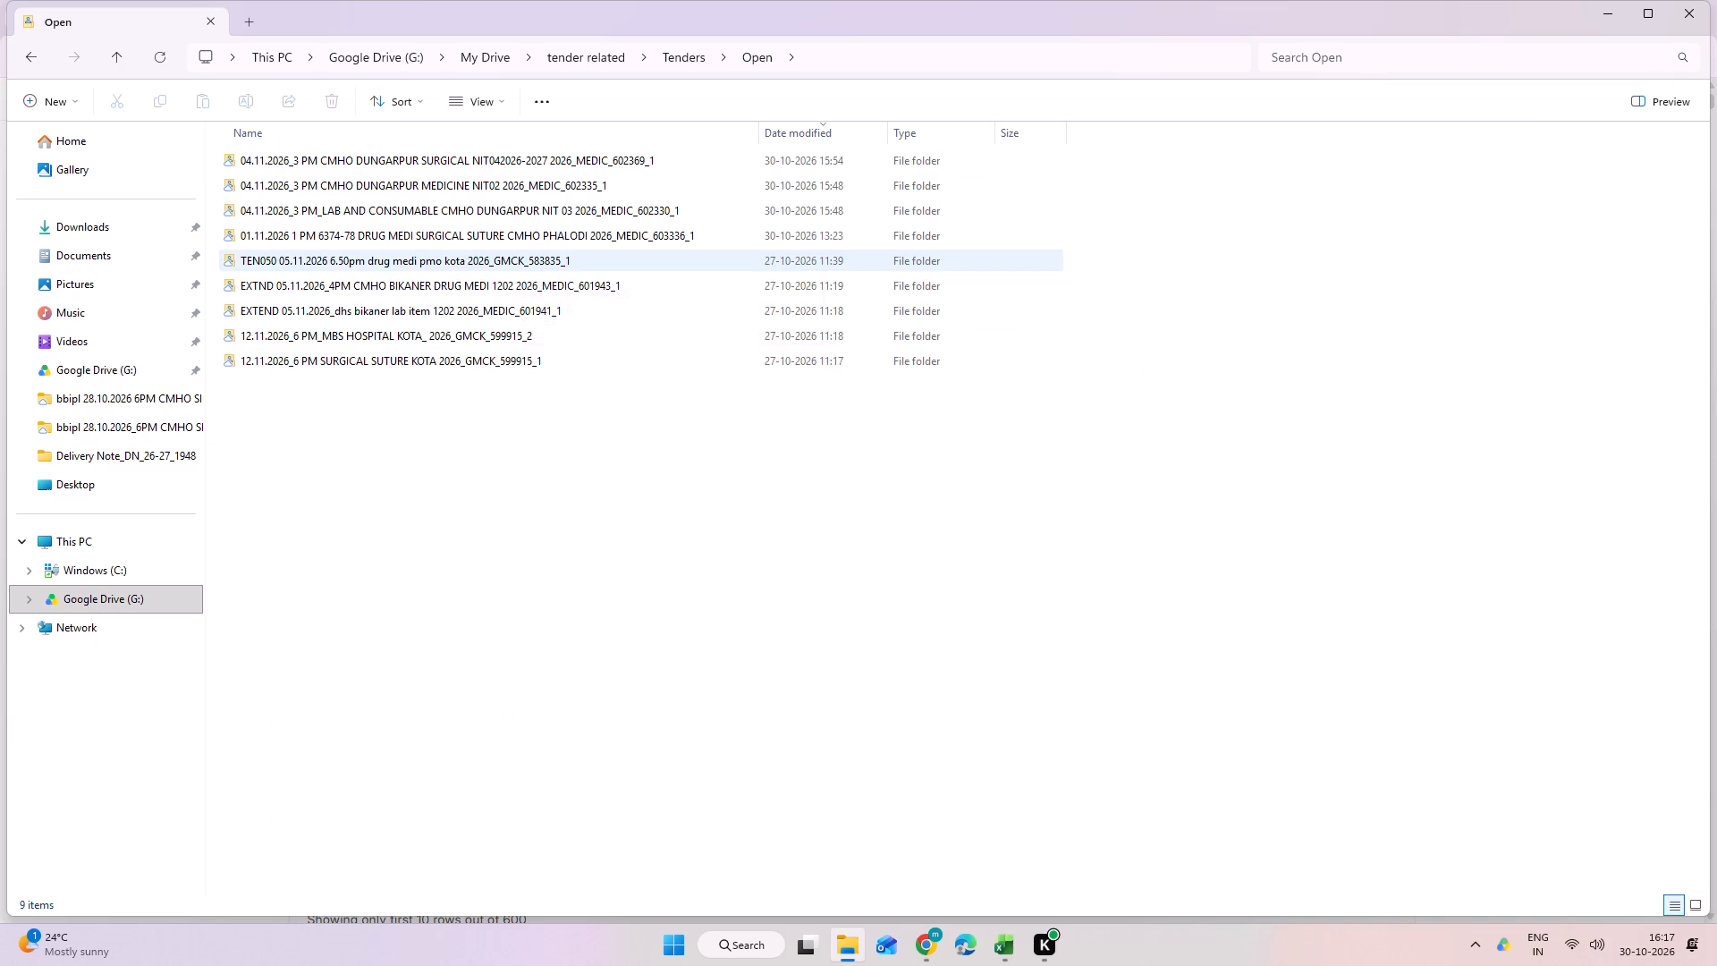
pyautogui.click(694, 62)
# In Tenders, open the TEN068 hiran magri udaipur folder under Ongoing (Awarded) and check its TENDER subfolder.
pyautogui.click(672, 371)
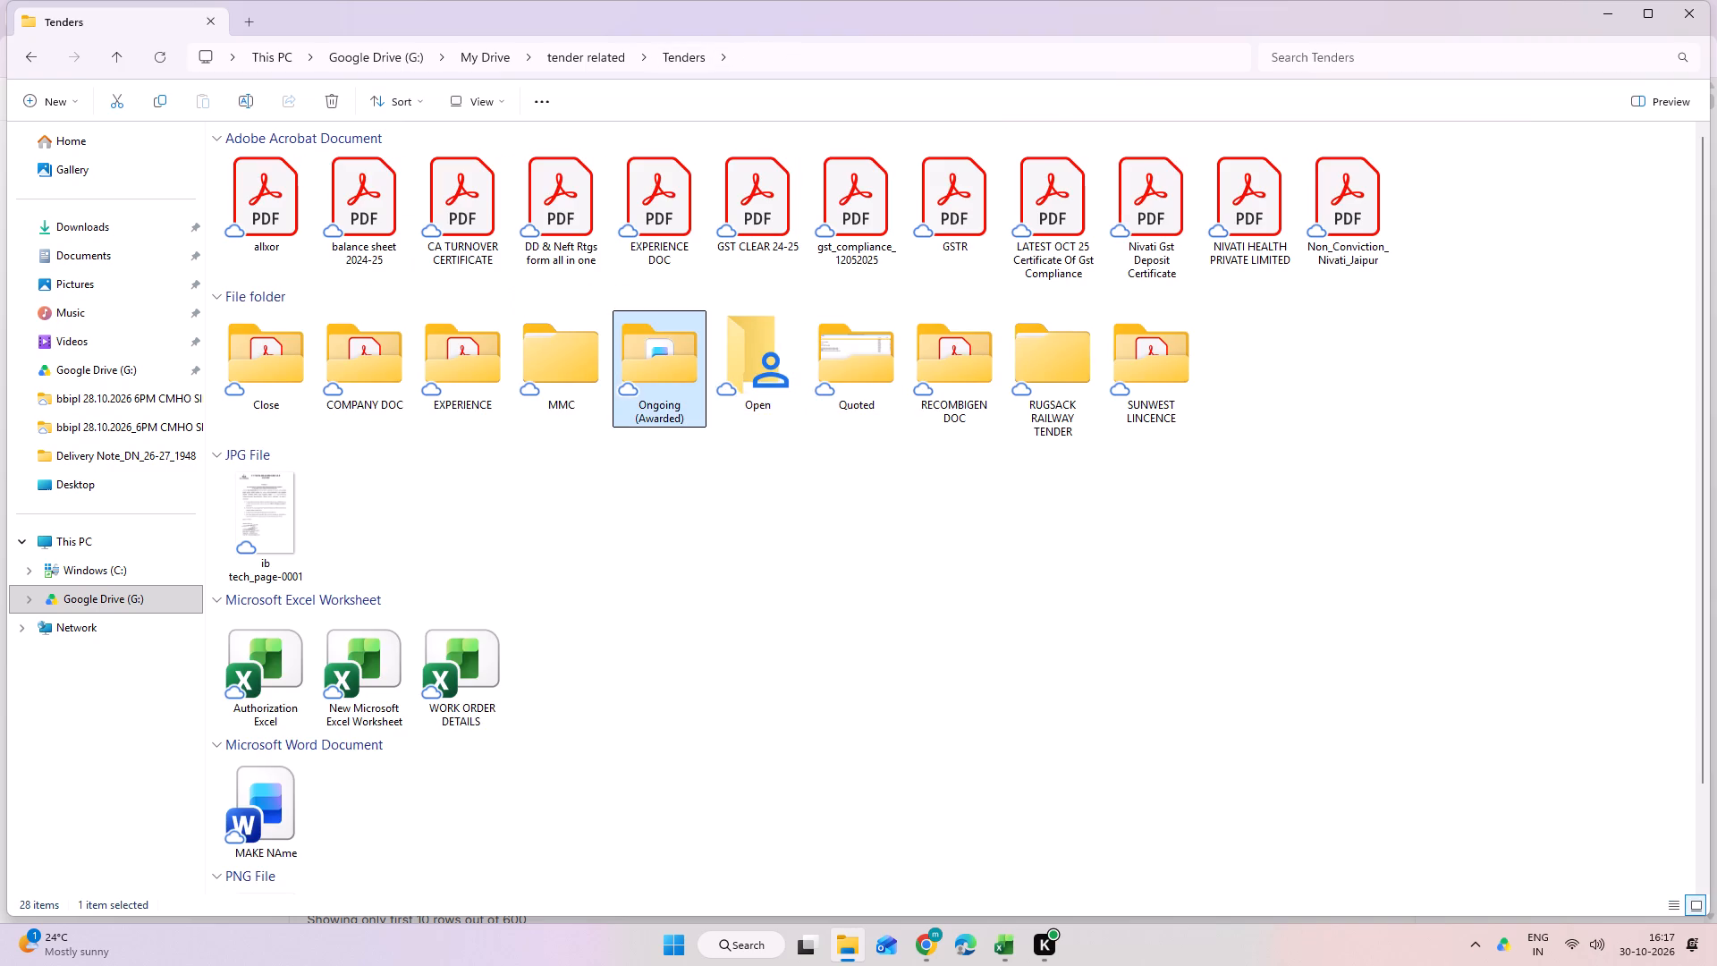
pyautogui.doubleClick(672, 371)
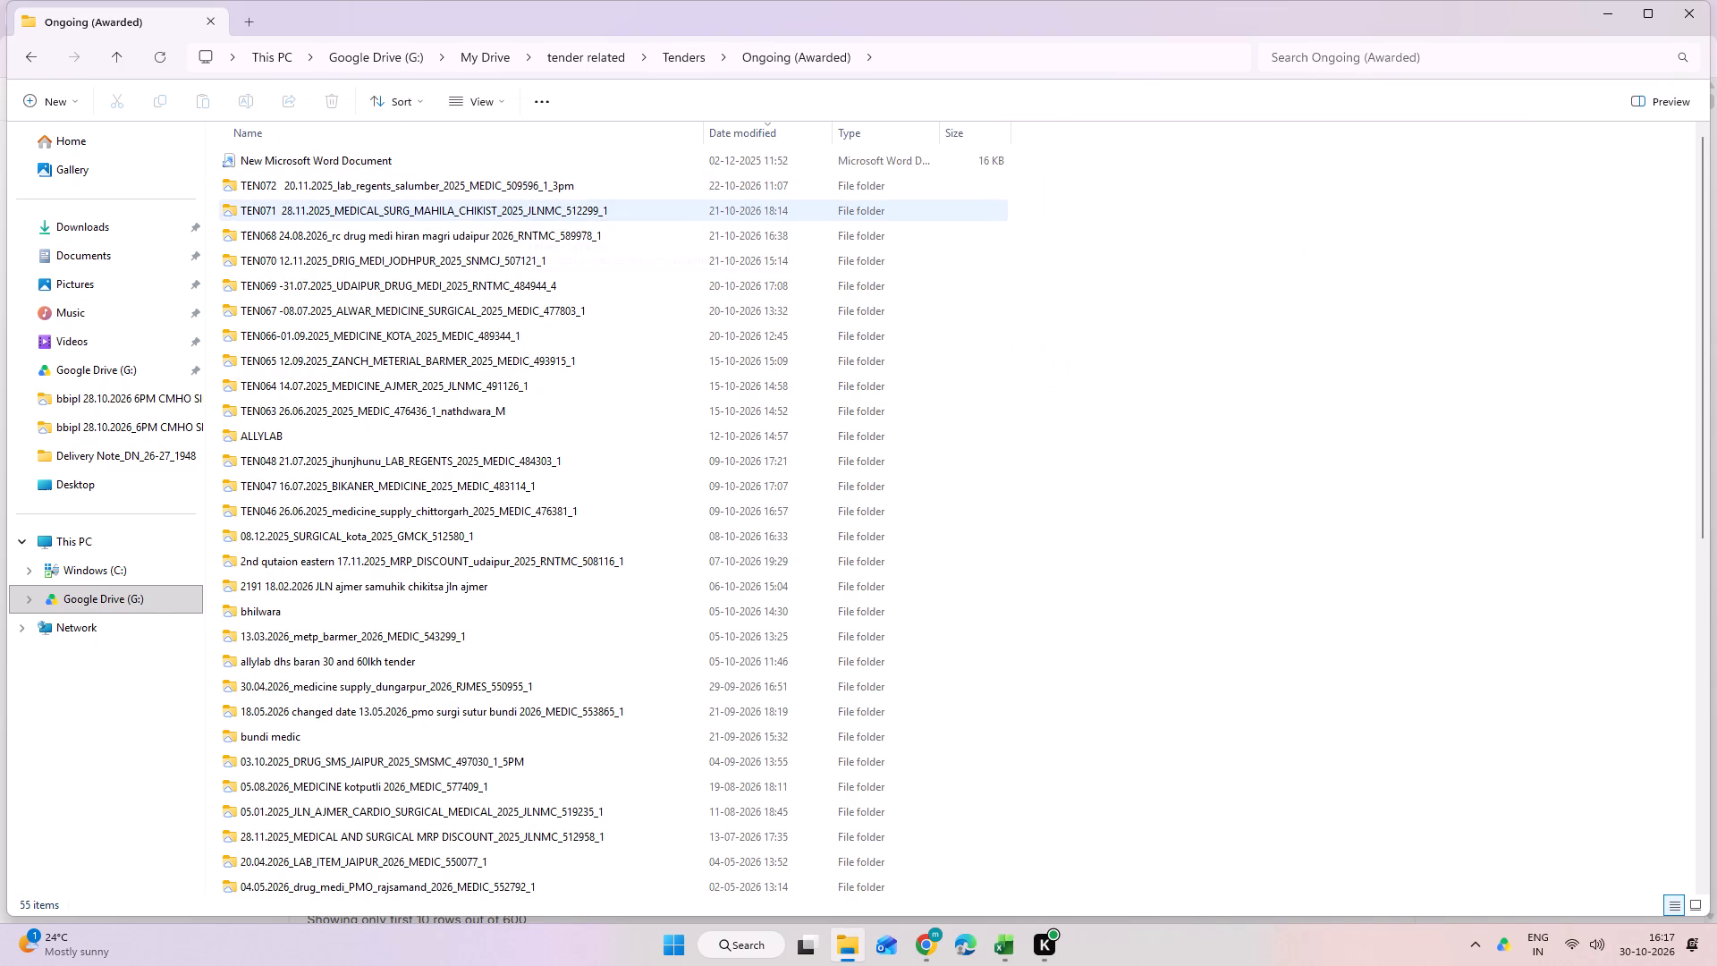
pyautogui.doubleClick(531, 234)
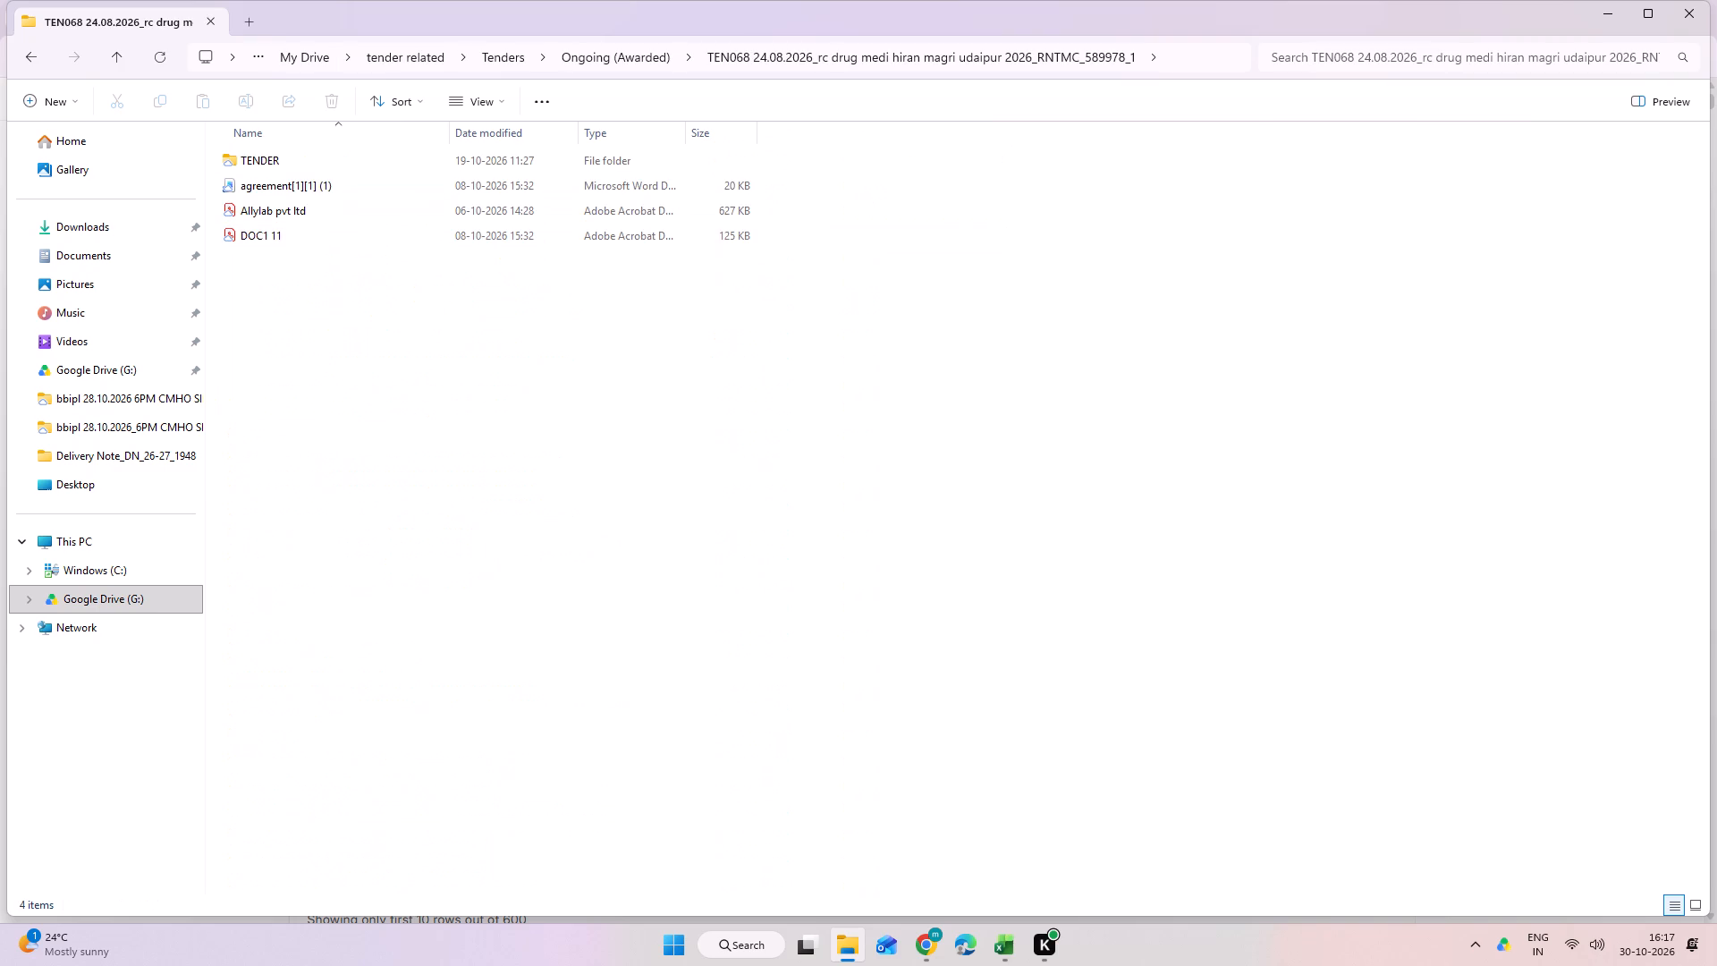
pyautogui.doubleClick(396, 160)
pyautogui.click(29, 60)
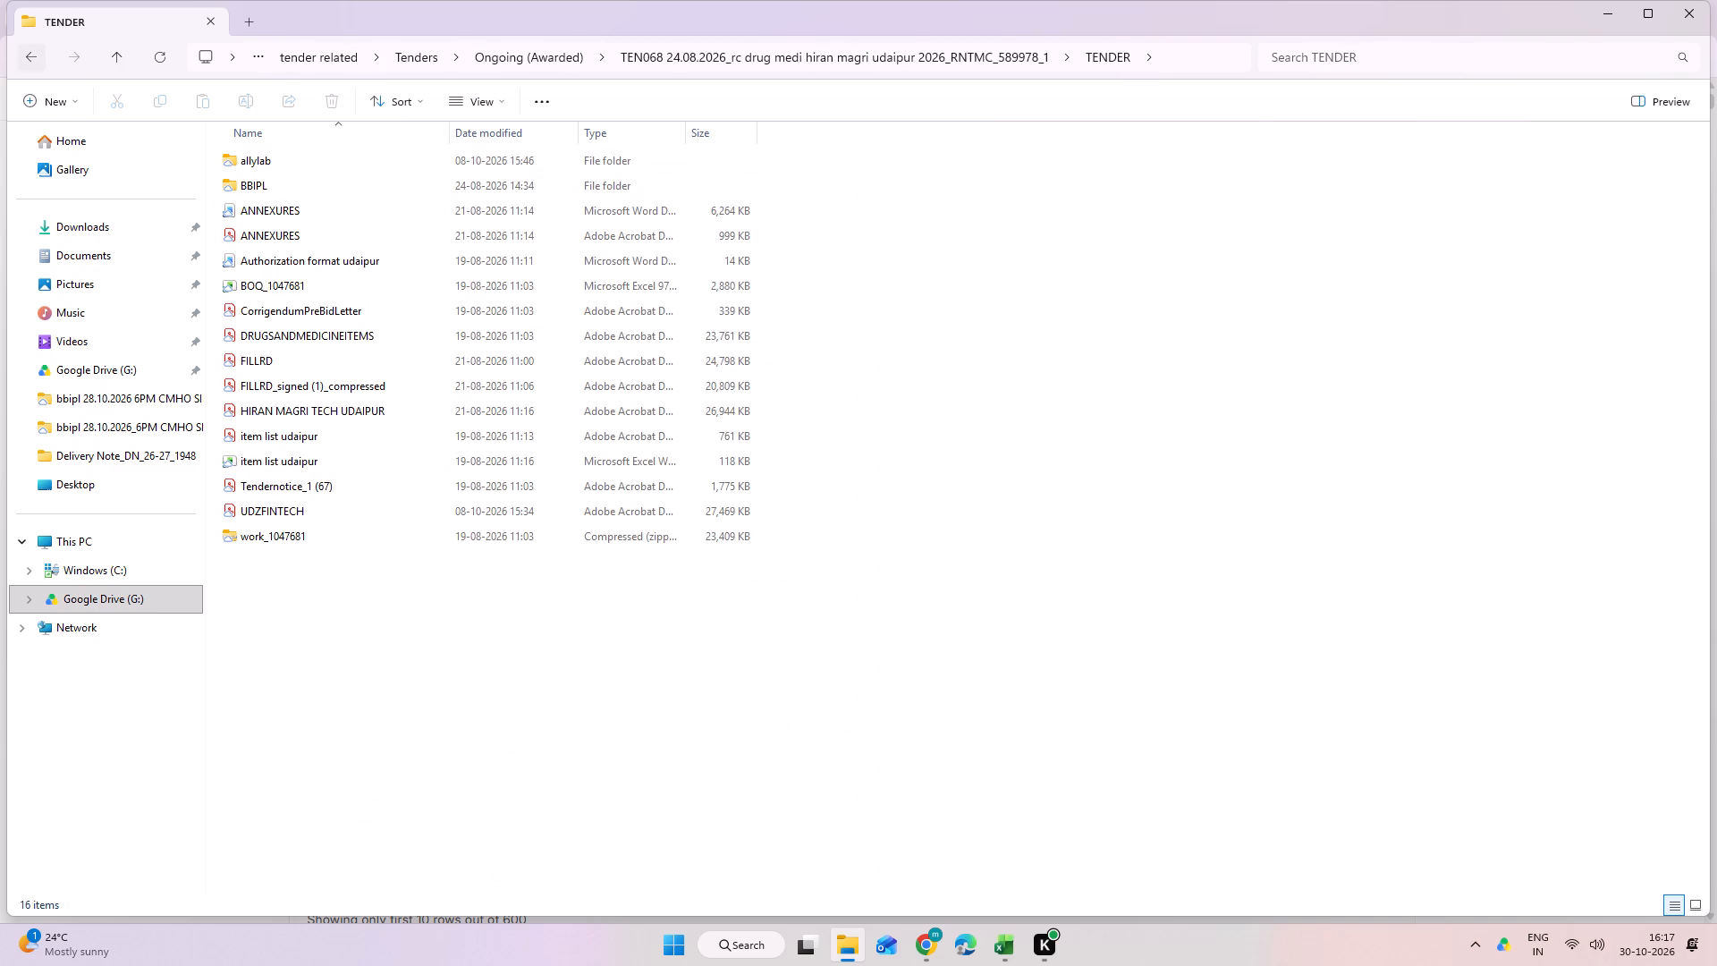
# Examine the Allylab pvt ltd and DOC1 11 PDFs in the TEN068 folder.
pyautogui.doubleClick(310, 210)
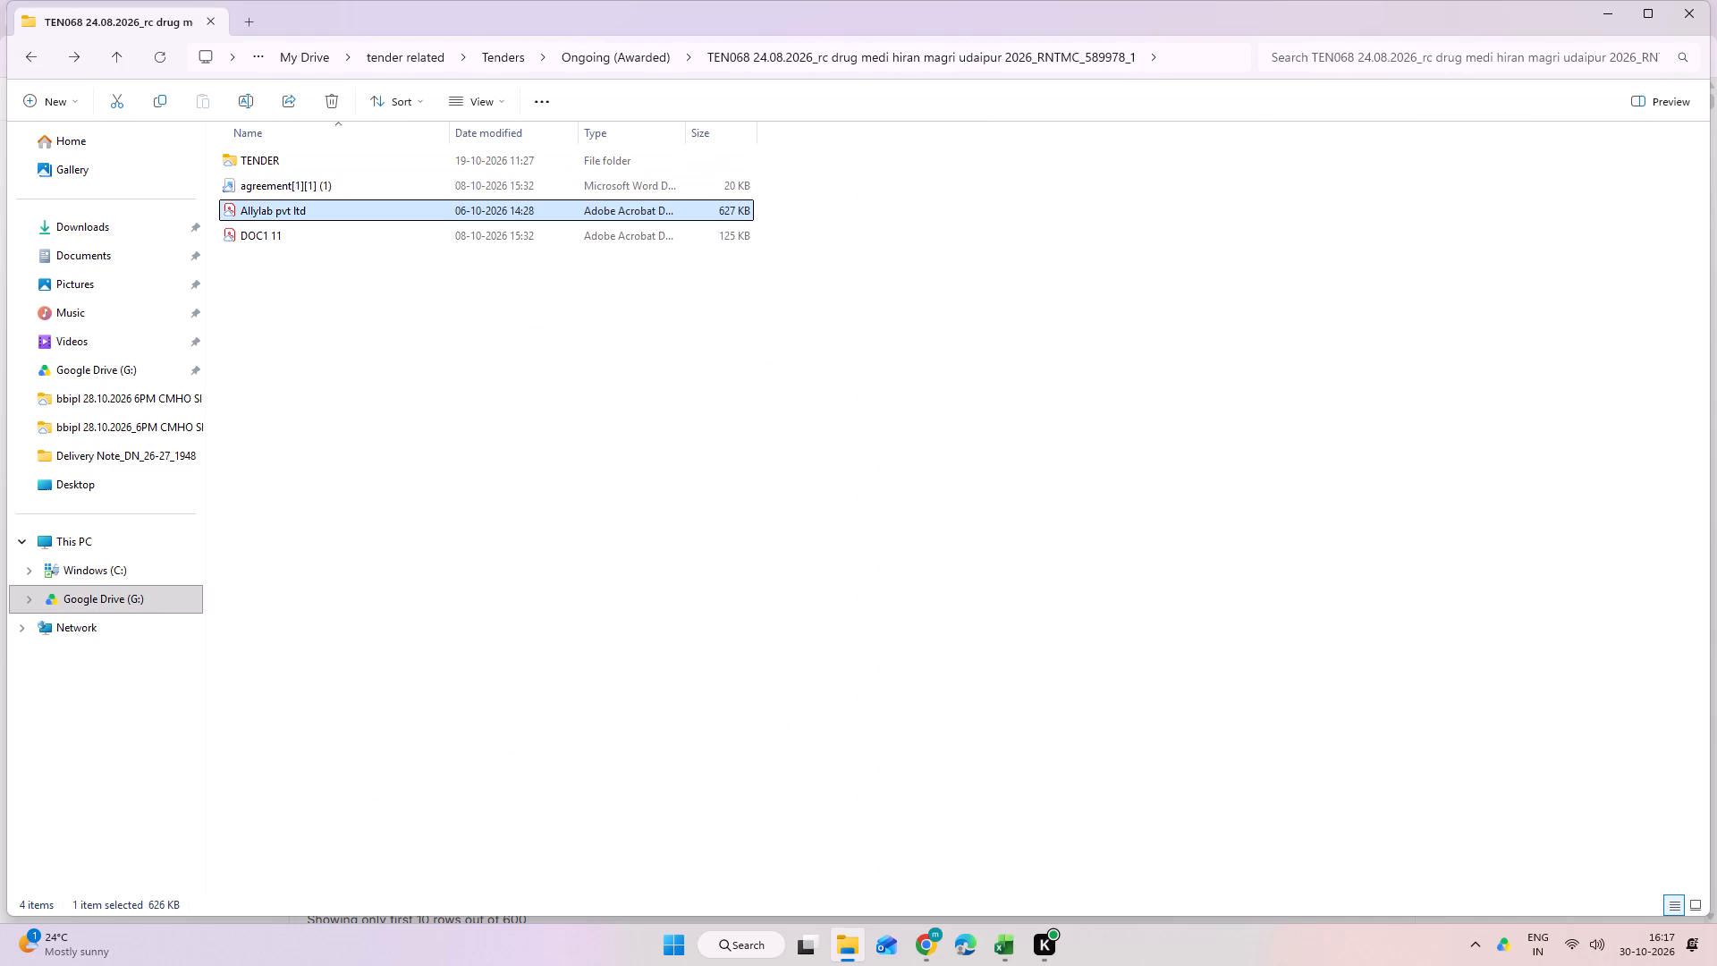
pyautogui.doubleClick(310, 210)
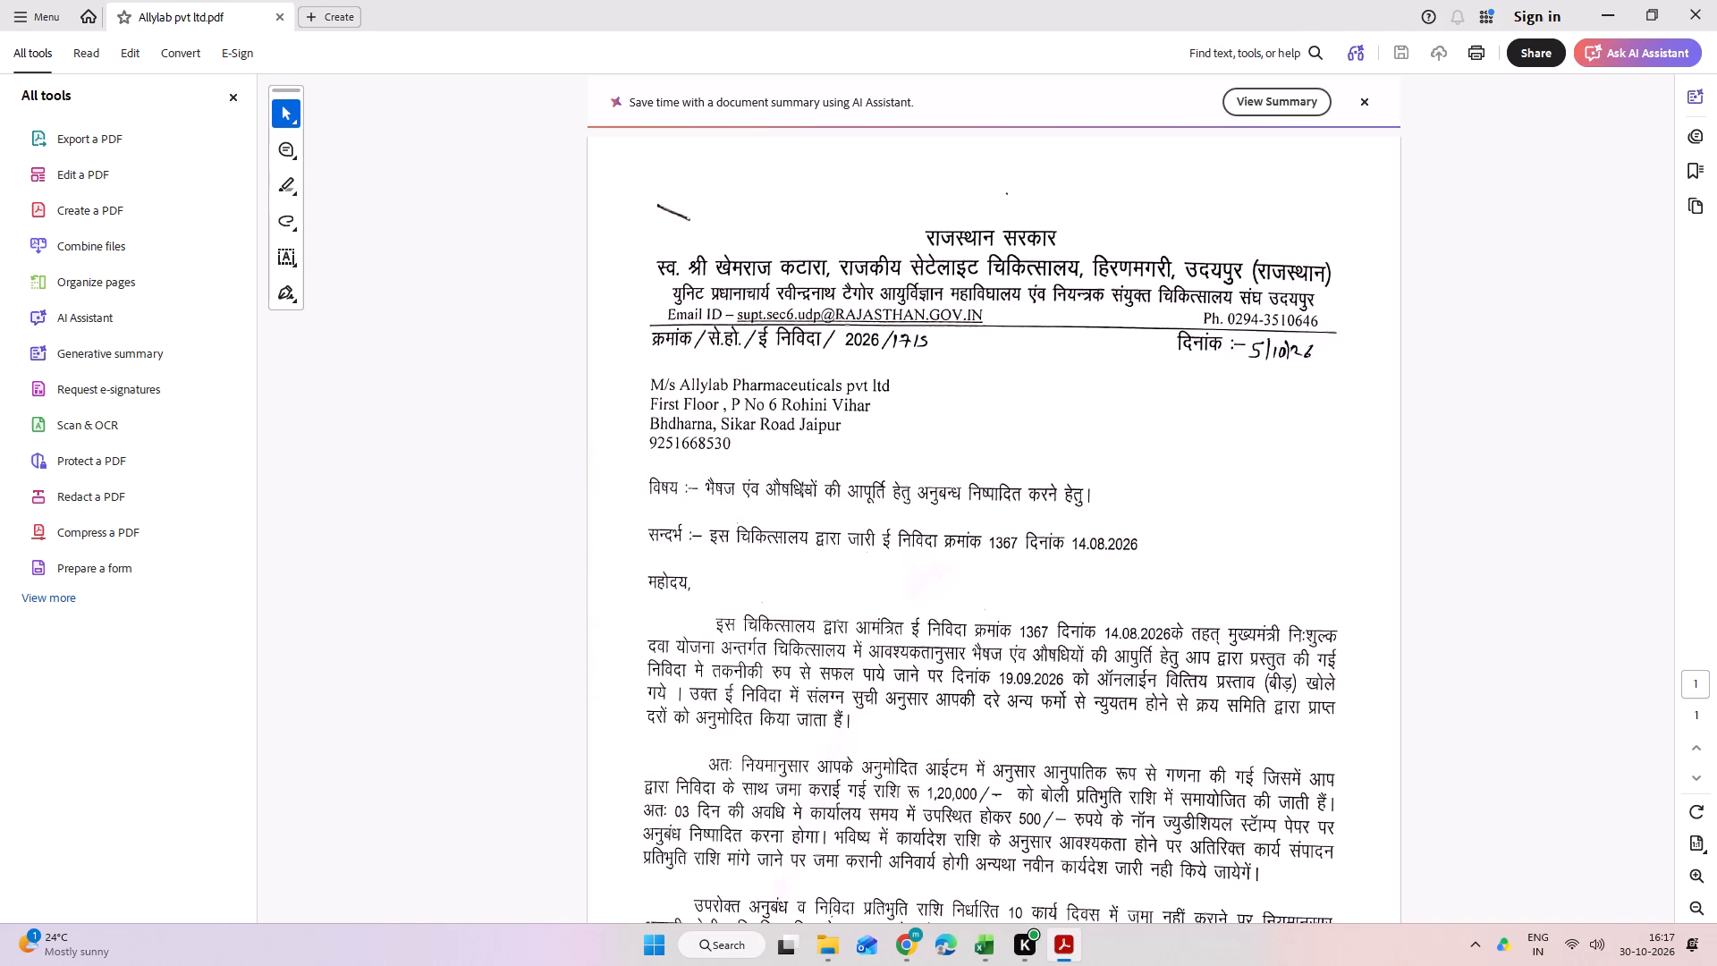
pyautogui.scroll(-16, 1183, 530)
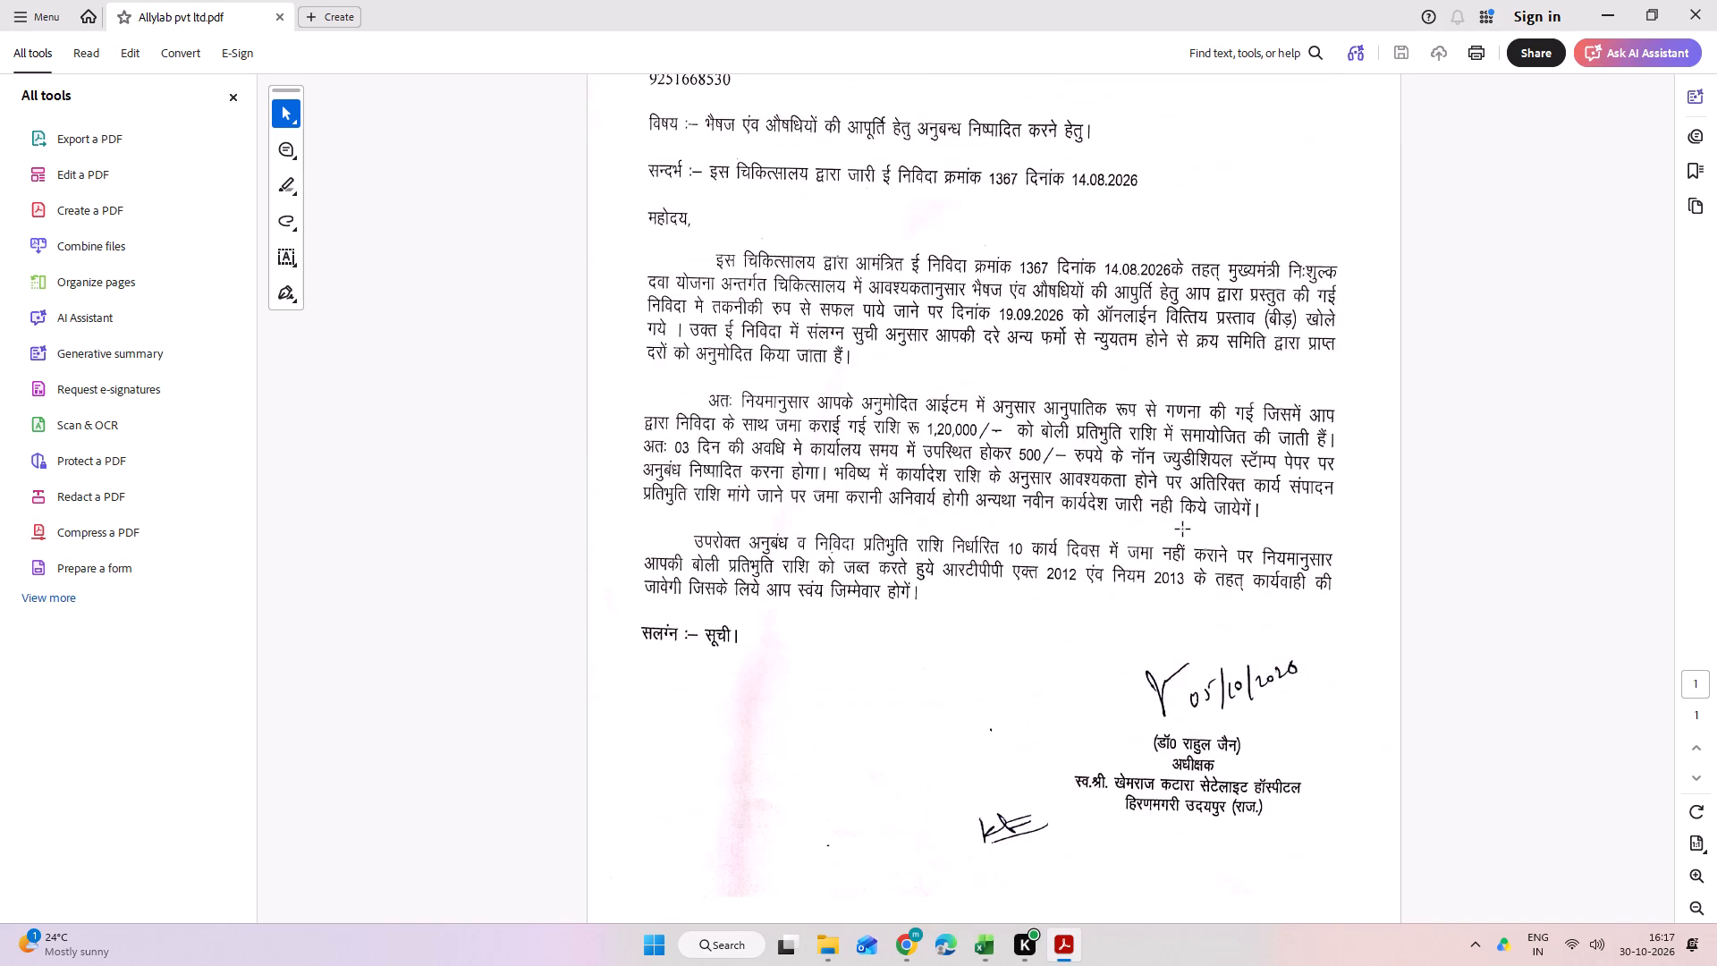
pyautogui.scroll(7, 1183, 530)
pyautogui.hotkey('alt', 'Tab')
pyautogui.doubleClick(326, 233)
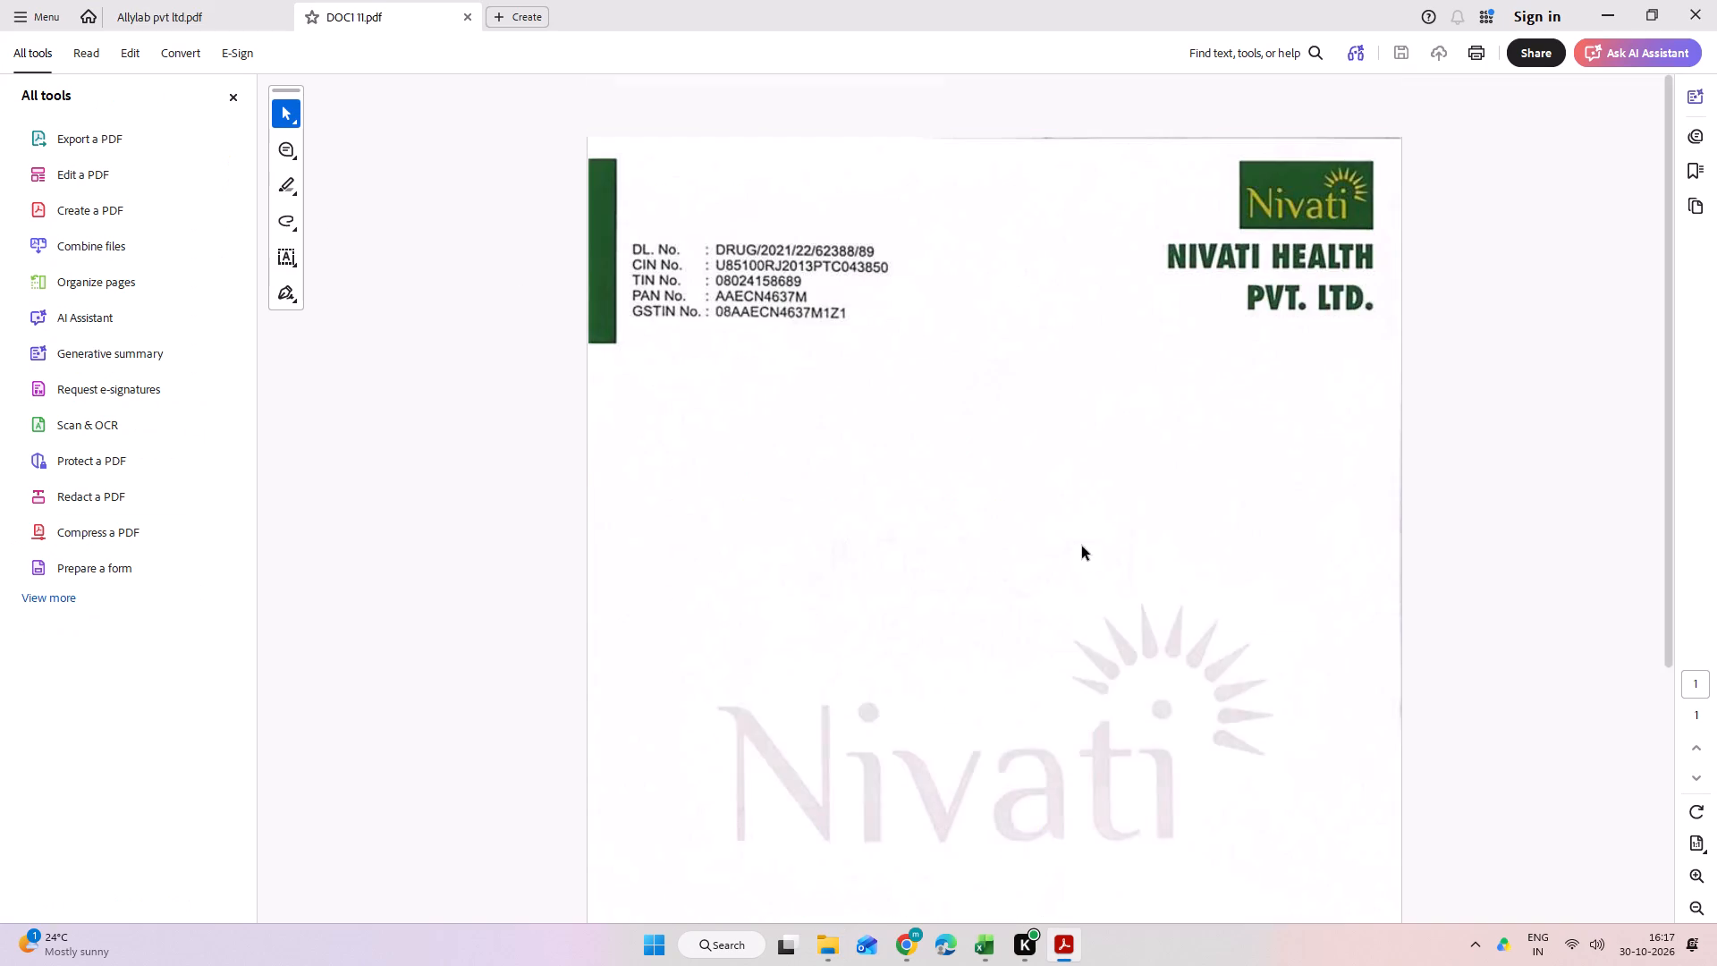
pyautogui.scroll(-11, 1082, 547)
pyautogui.hotkey('alt', 'Tab')
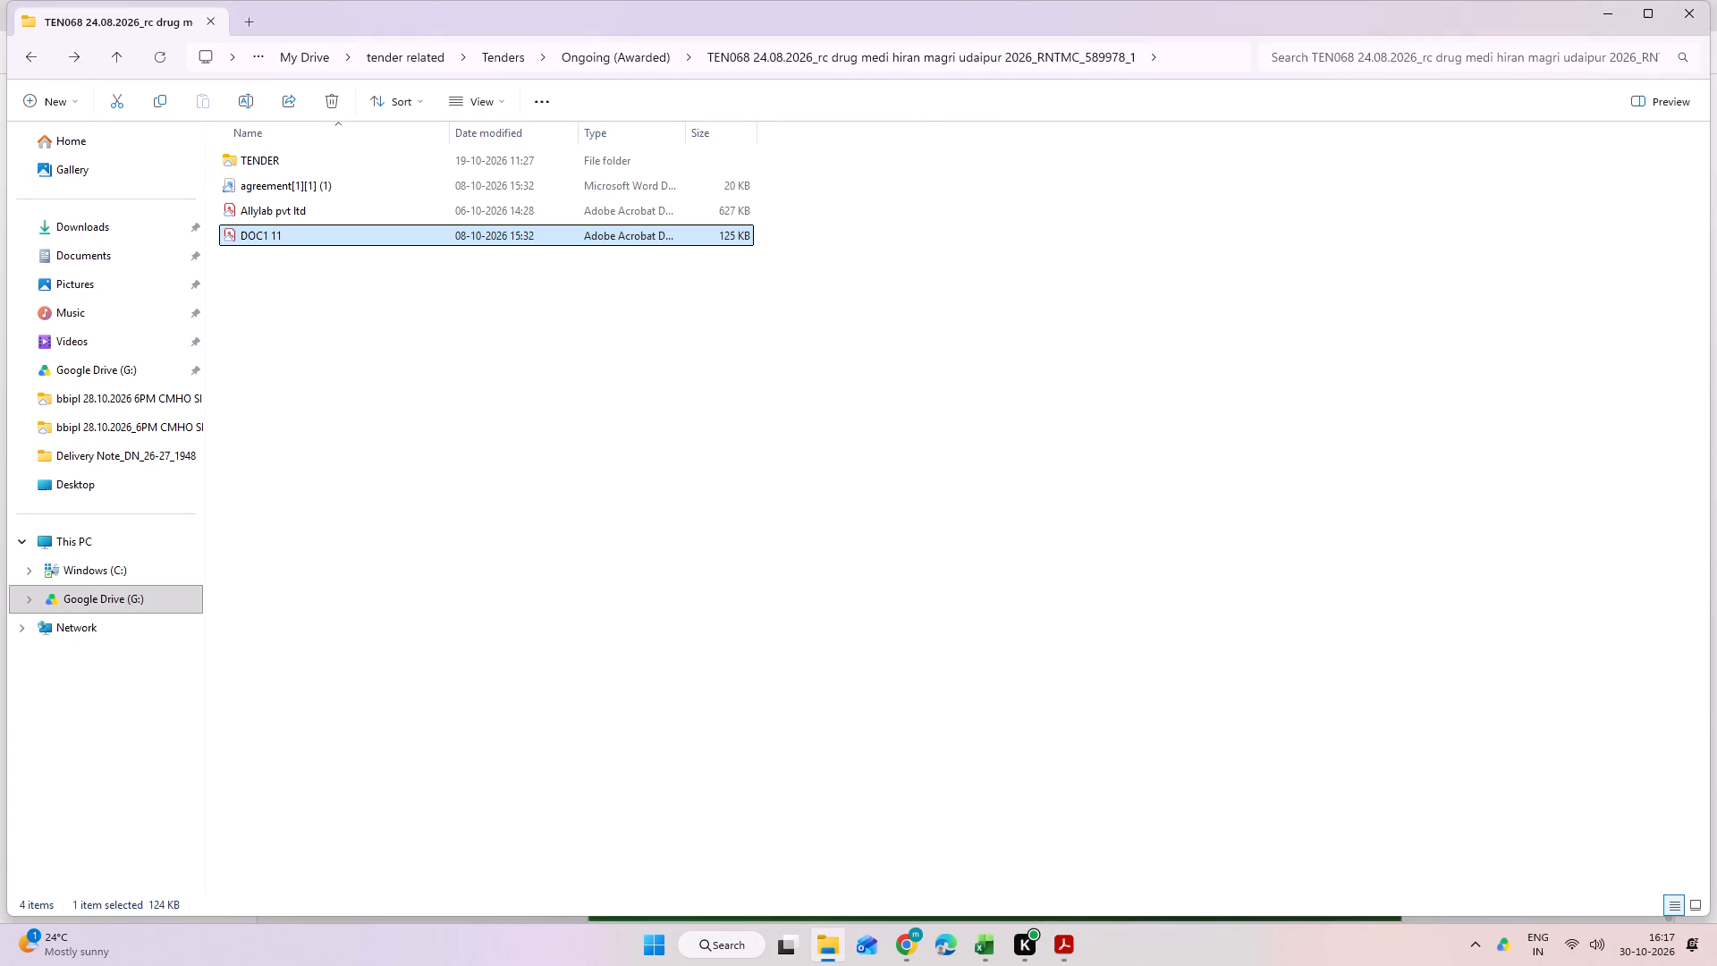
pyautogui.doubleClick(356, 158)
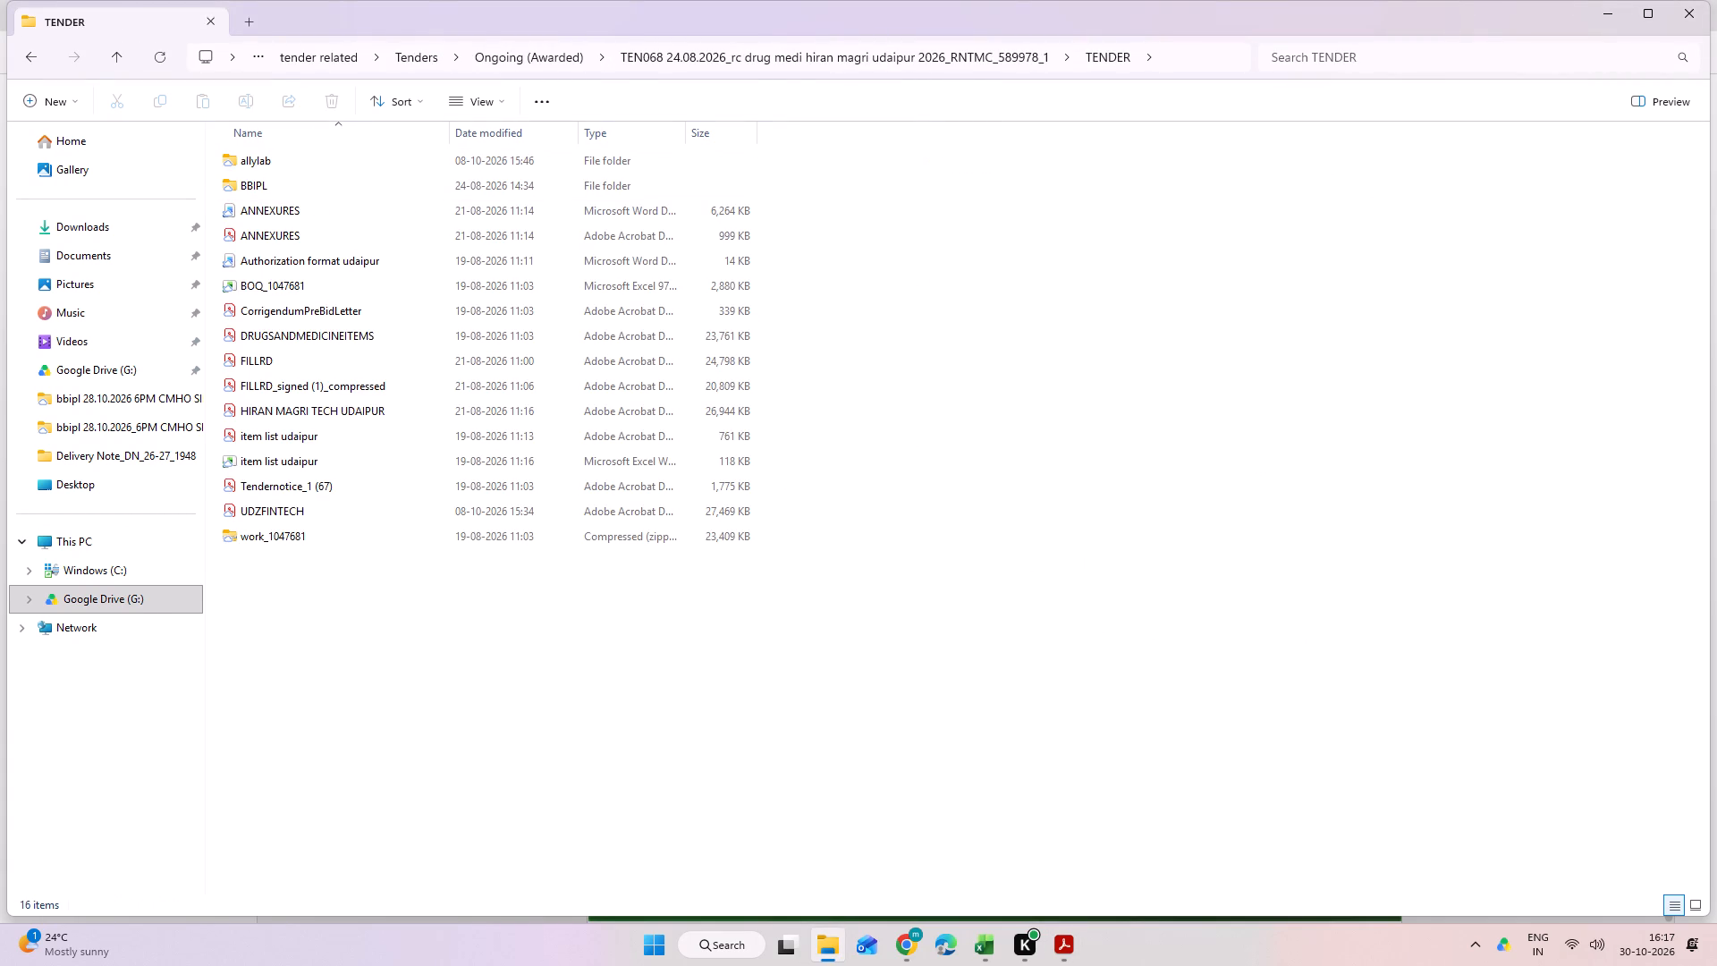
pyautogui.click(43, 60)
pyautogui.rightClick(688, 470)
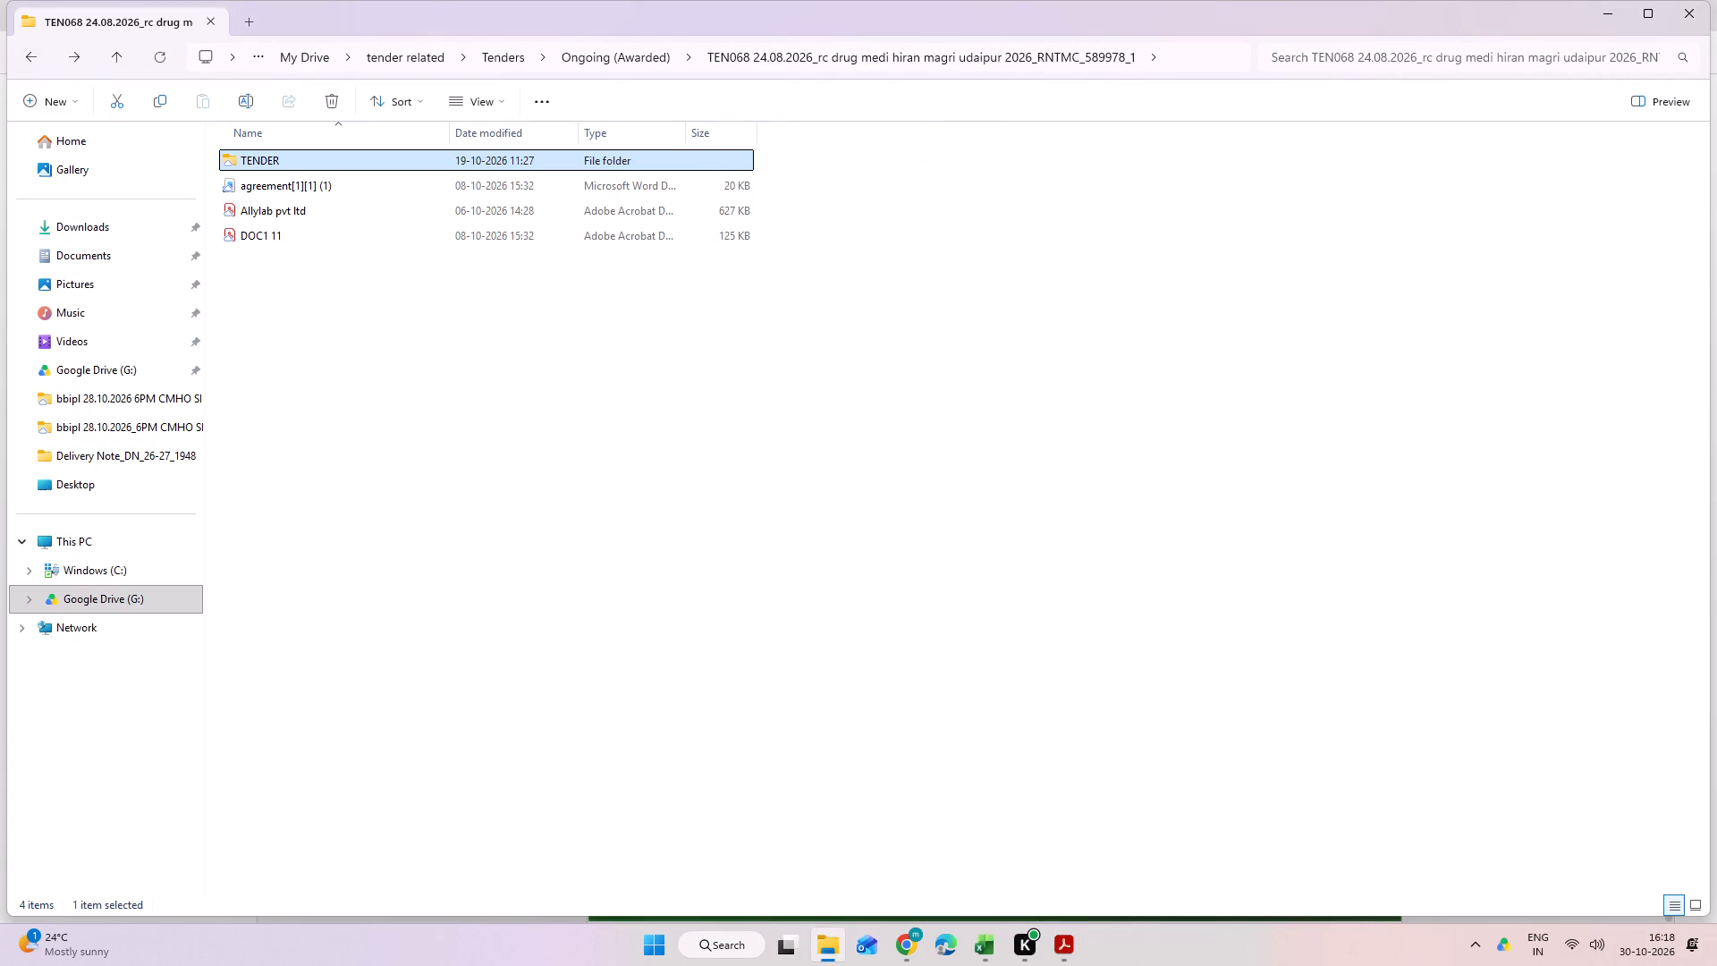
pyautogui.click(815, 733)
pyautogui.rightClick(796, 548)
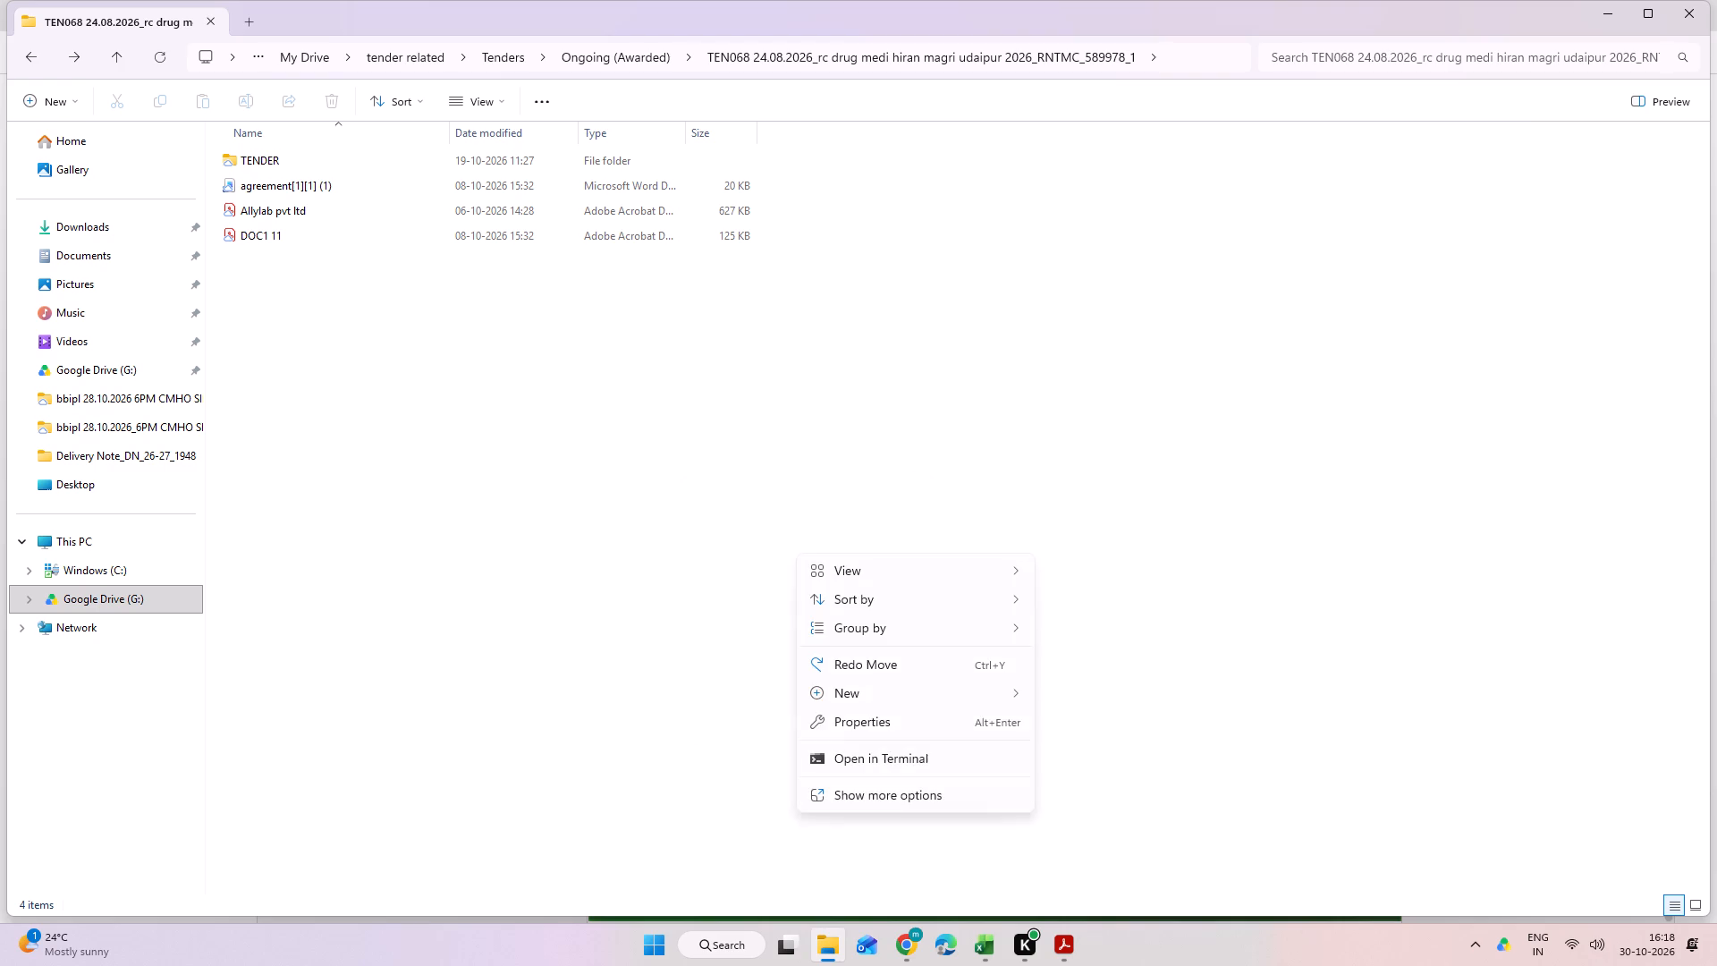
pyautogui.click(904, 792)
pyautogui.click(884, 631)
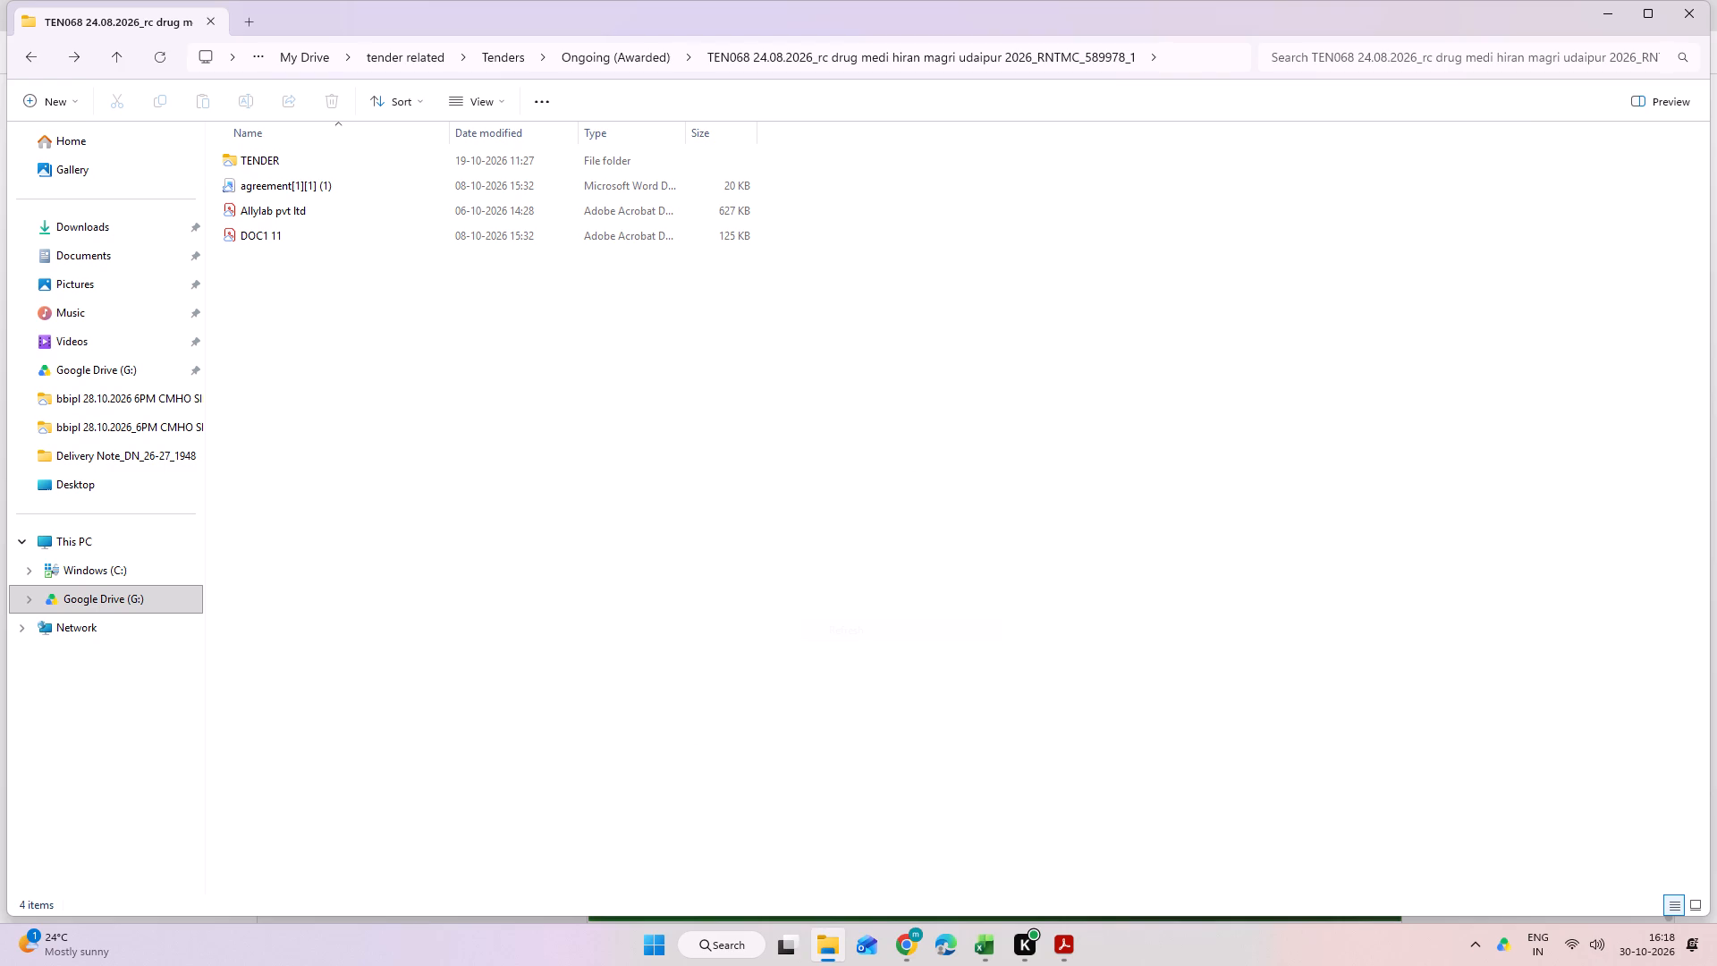
# Open the item list udaipur Excel workbook from the TENDER subfolder and look through its items.
pyautogui.doubleClick(328, 162)
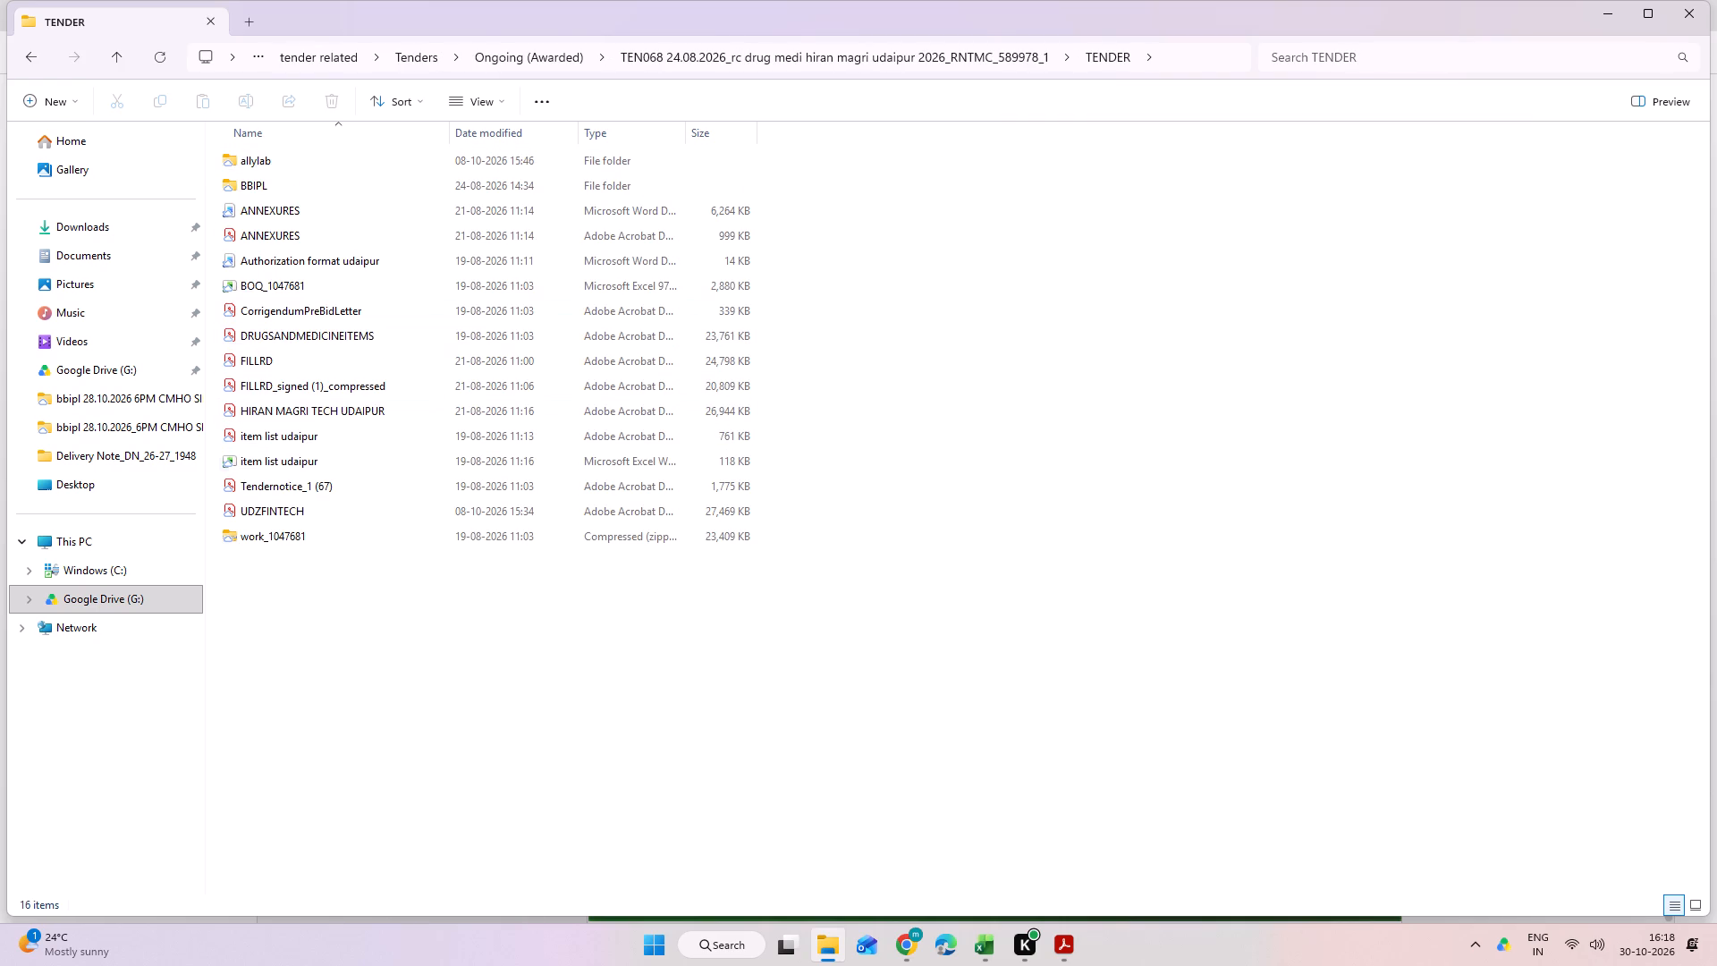
pyautogui.doubleClick(359, 450)
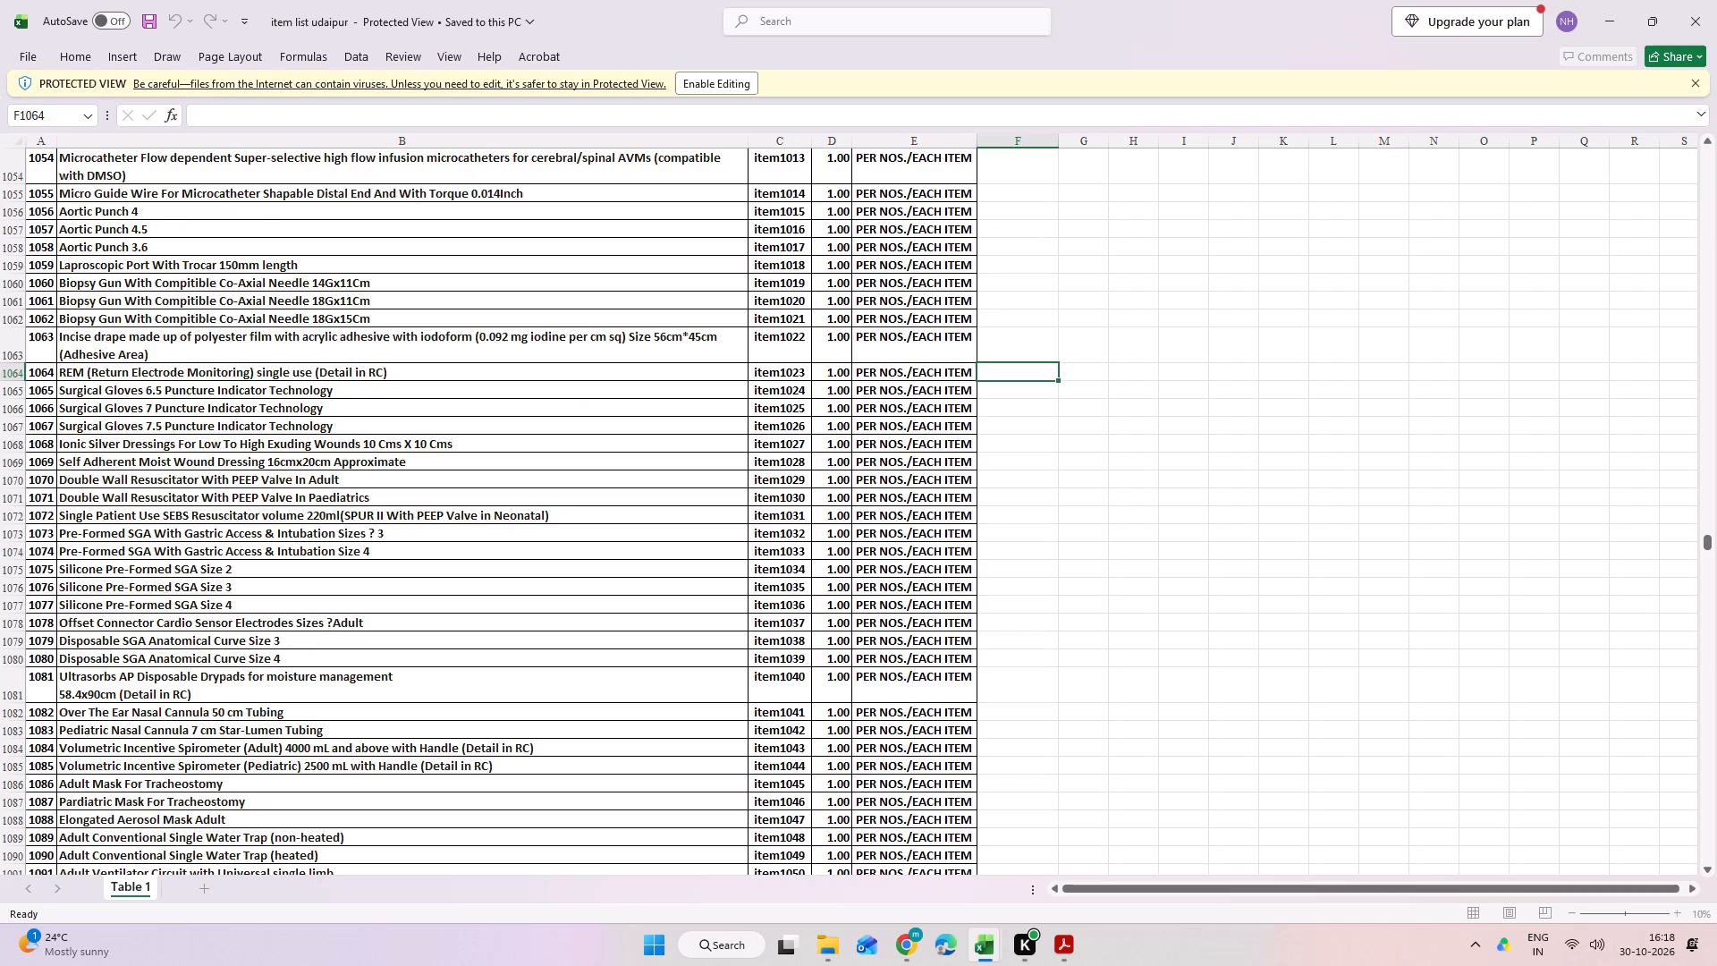
pyautogui.scroll(-3, 359, 450)
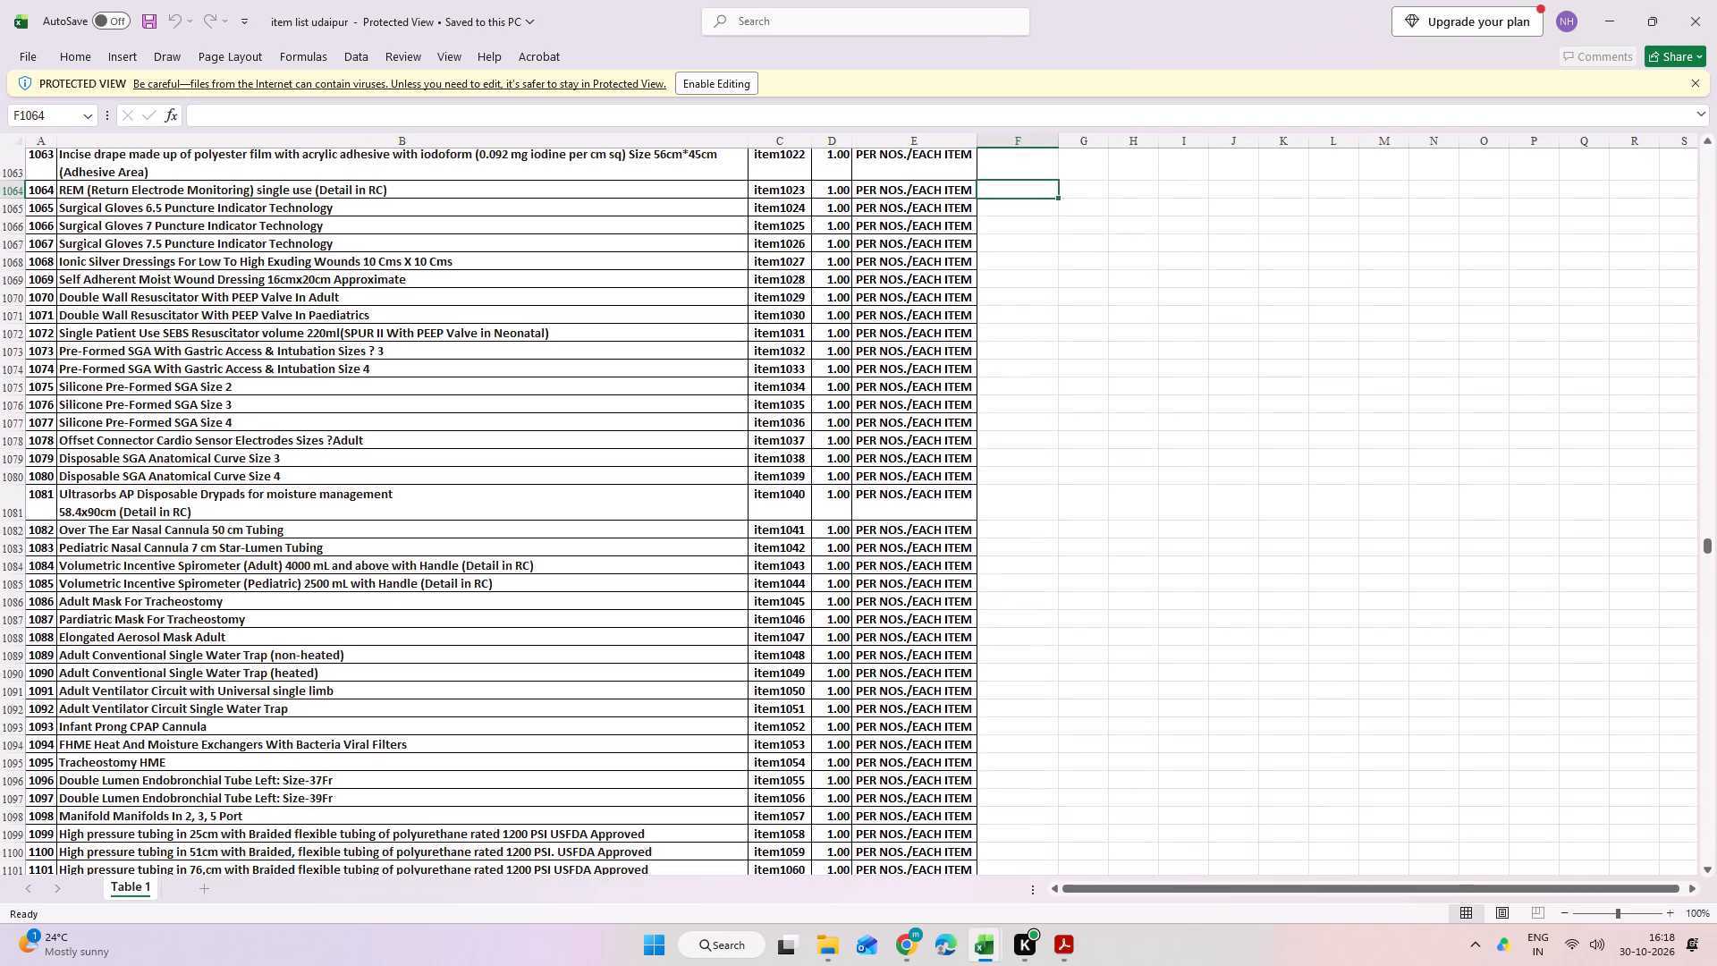
pyautogui.scroll(20, 359, 450)
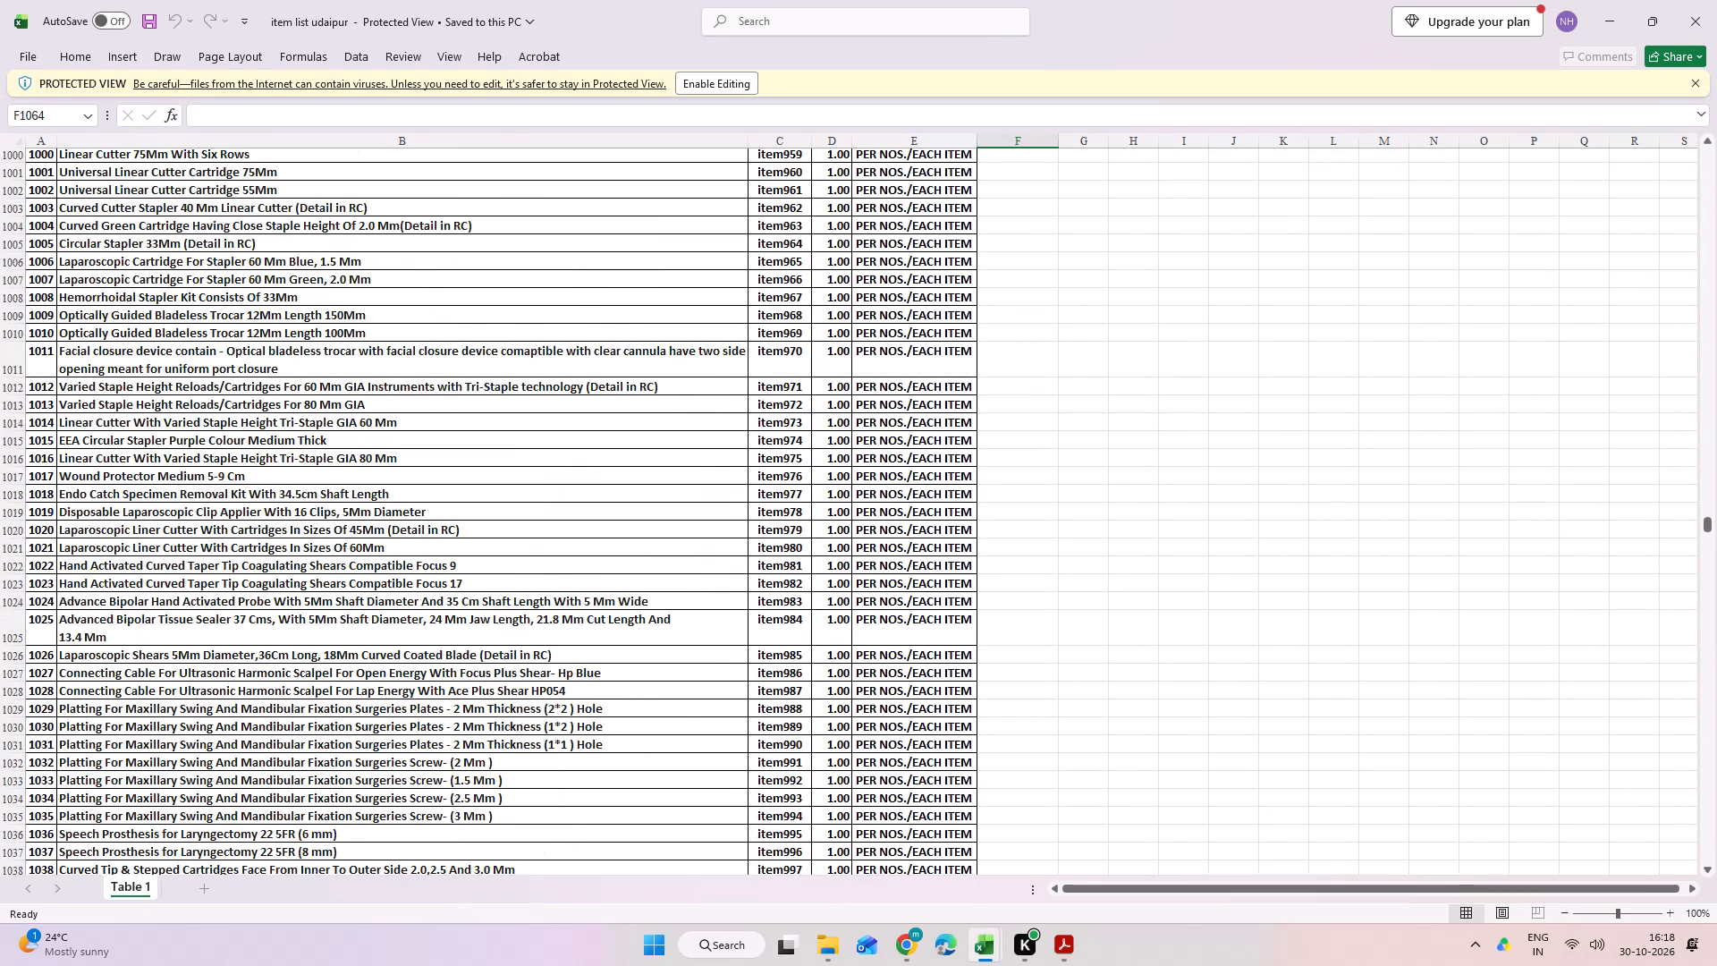
pyautogui.moveTo(1708, 524); pyautogui.dragTo(1701, 219)
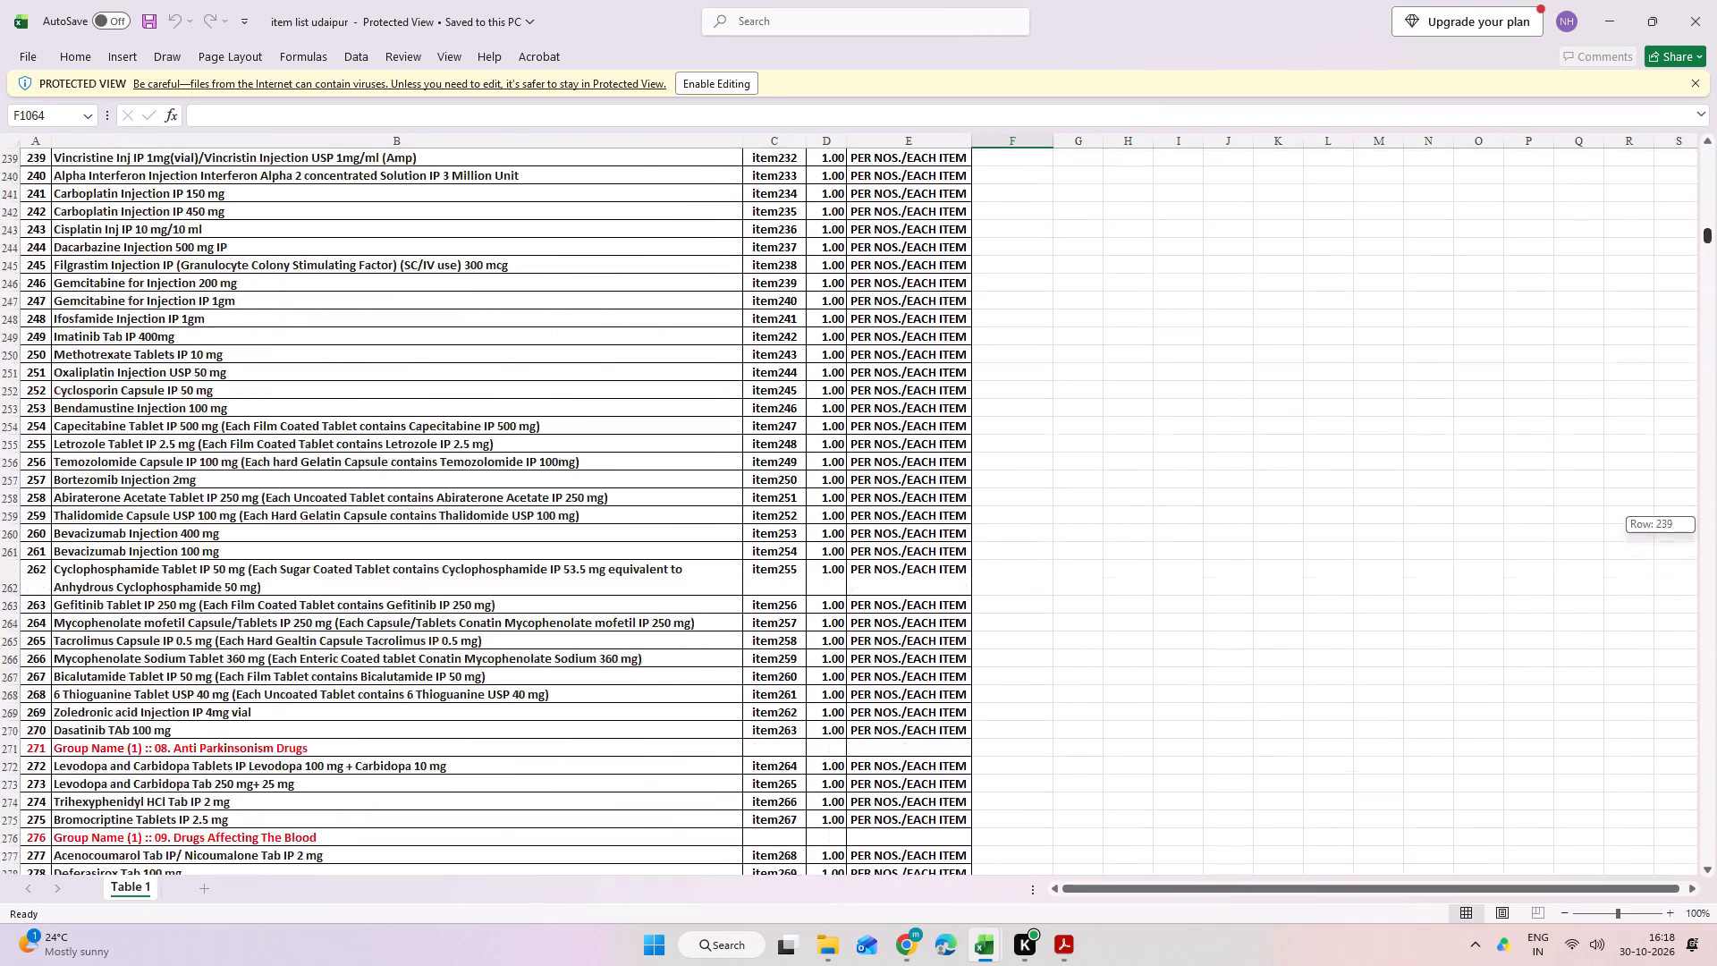
pyautogui.moveTo(1701, 219); pyautogui.dragTo(1700, 155)
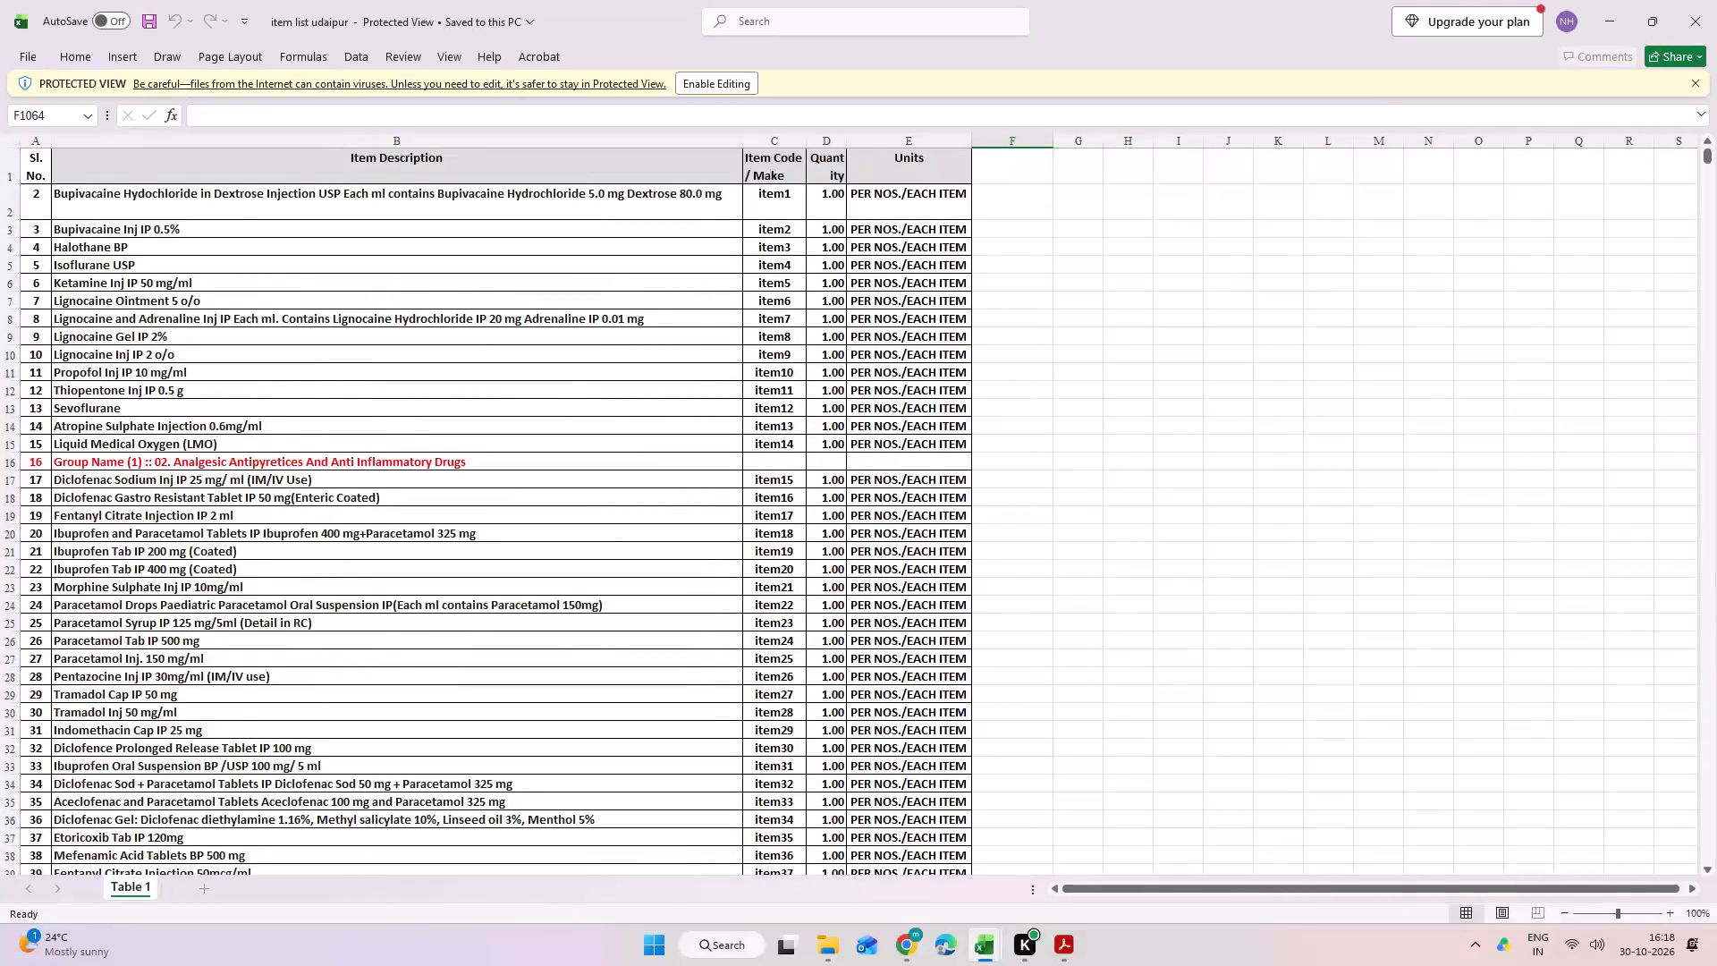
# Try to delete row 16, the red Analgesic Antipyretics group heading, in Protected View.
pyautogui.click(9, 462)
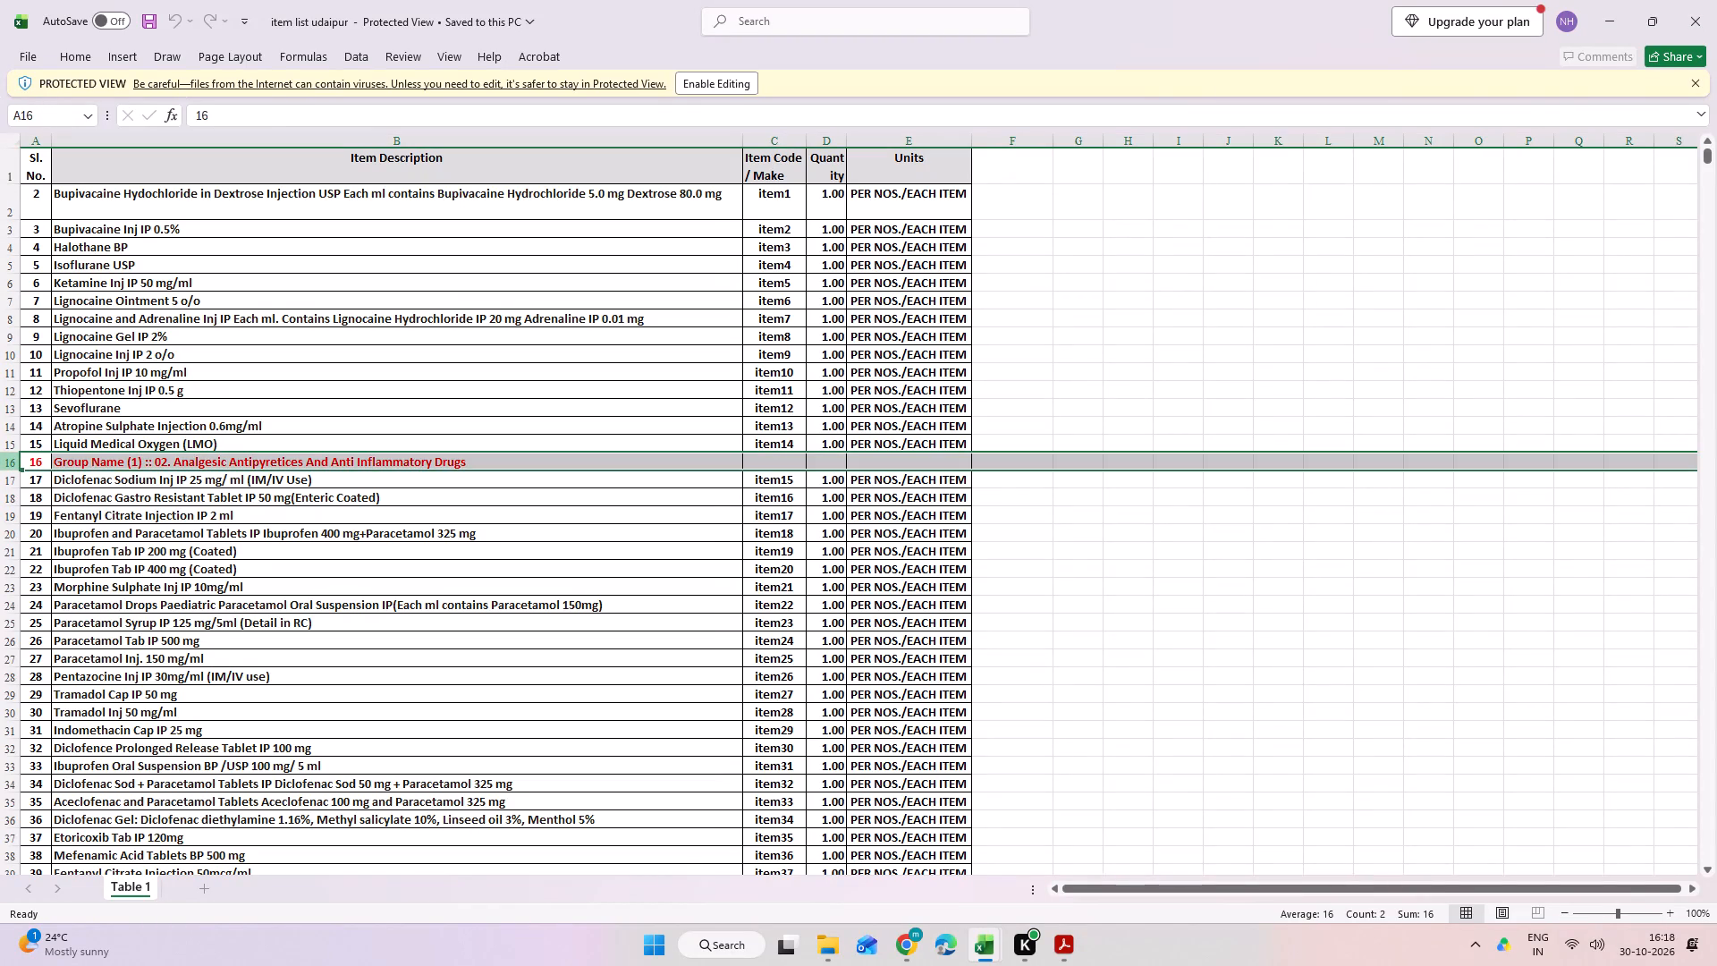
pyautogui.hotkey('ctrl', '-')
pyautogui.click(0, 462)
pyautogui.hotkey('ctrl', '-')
# Enable editing for the workbook and delete row 16, the red Analgesic Antipyretics group heading.
pyautogui.click(701, 75)
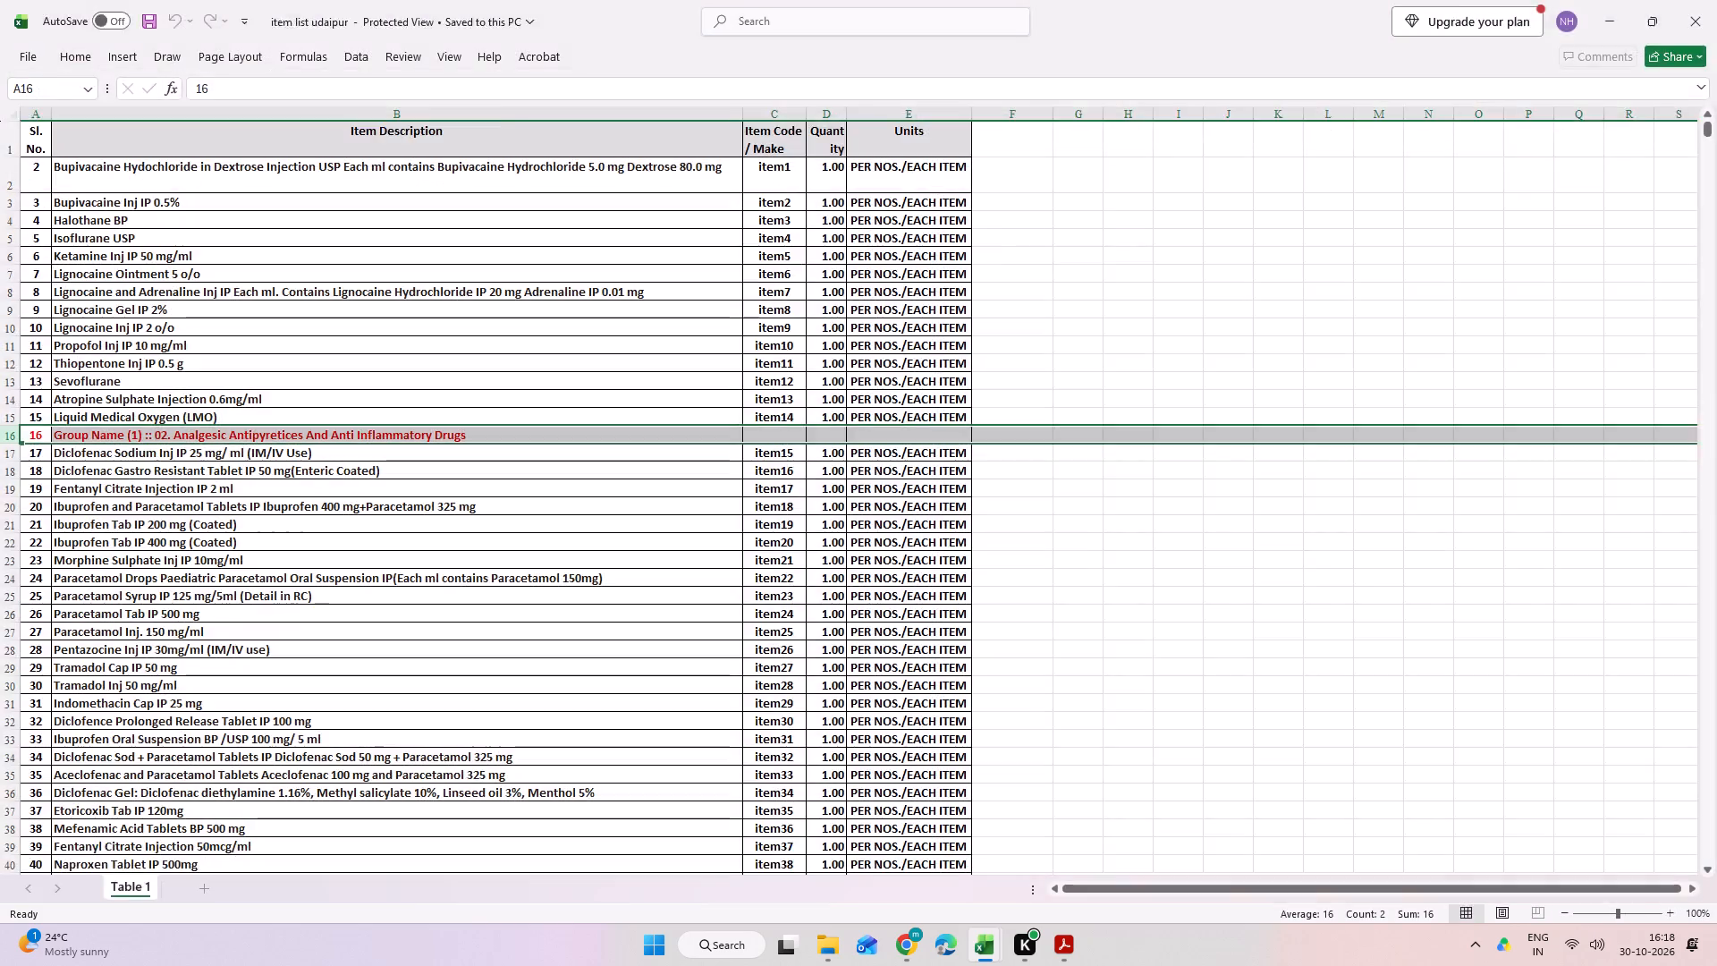
pyautogui.click(14, 526)
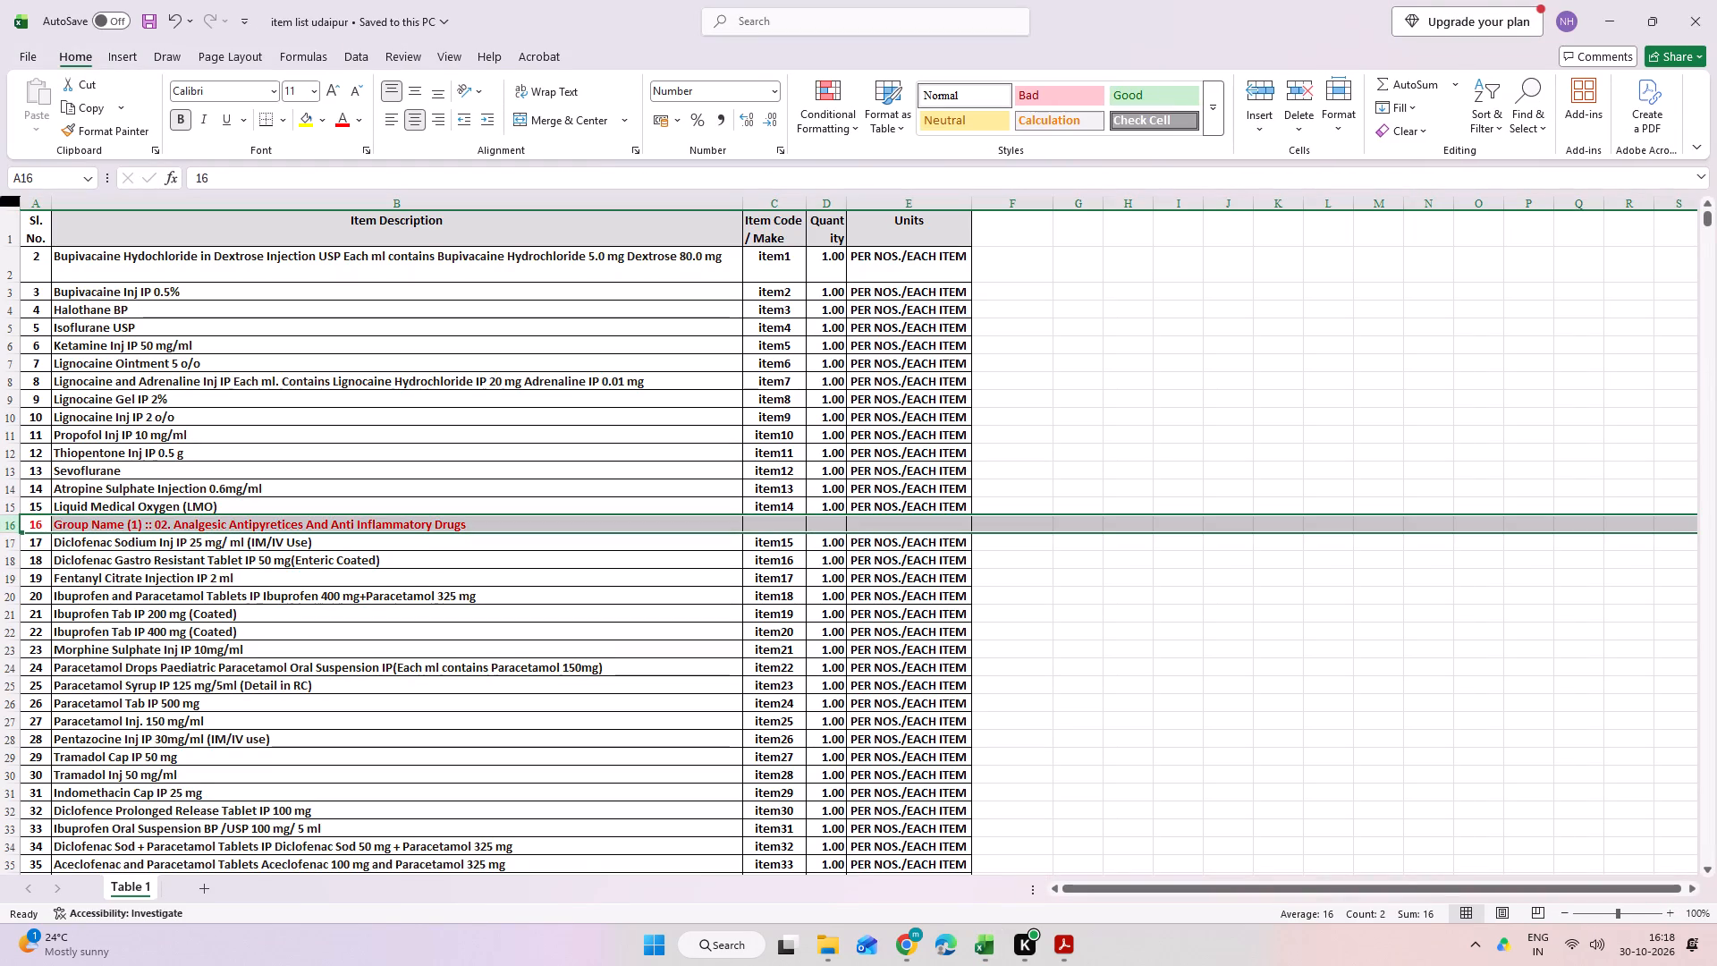
pyautogui.hotkey('ctrl', '-')
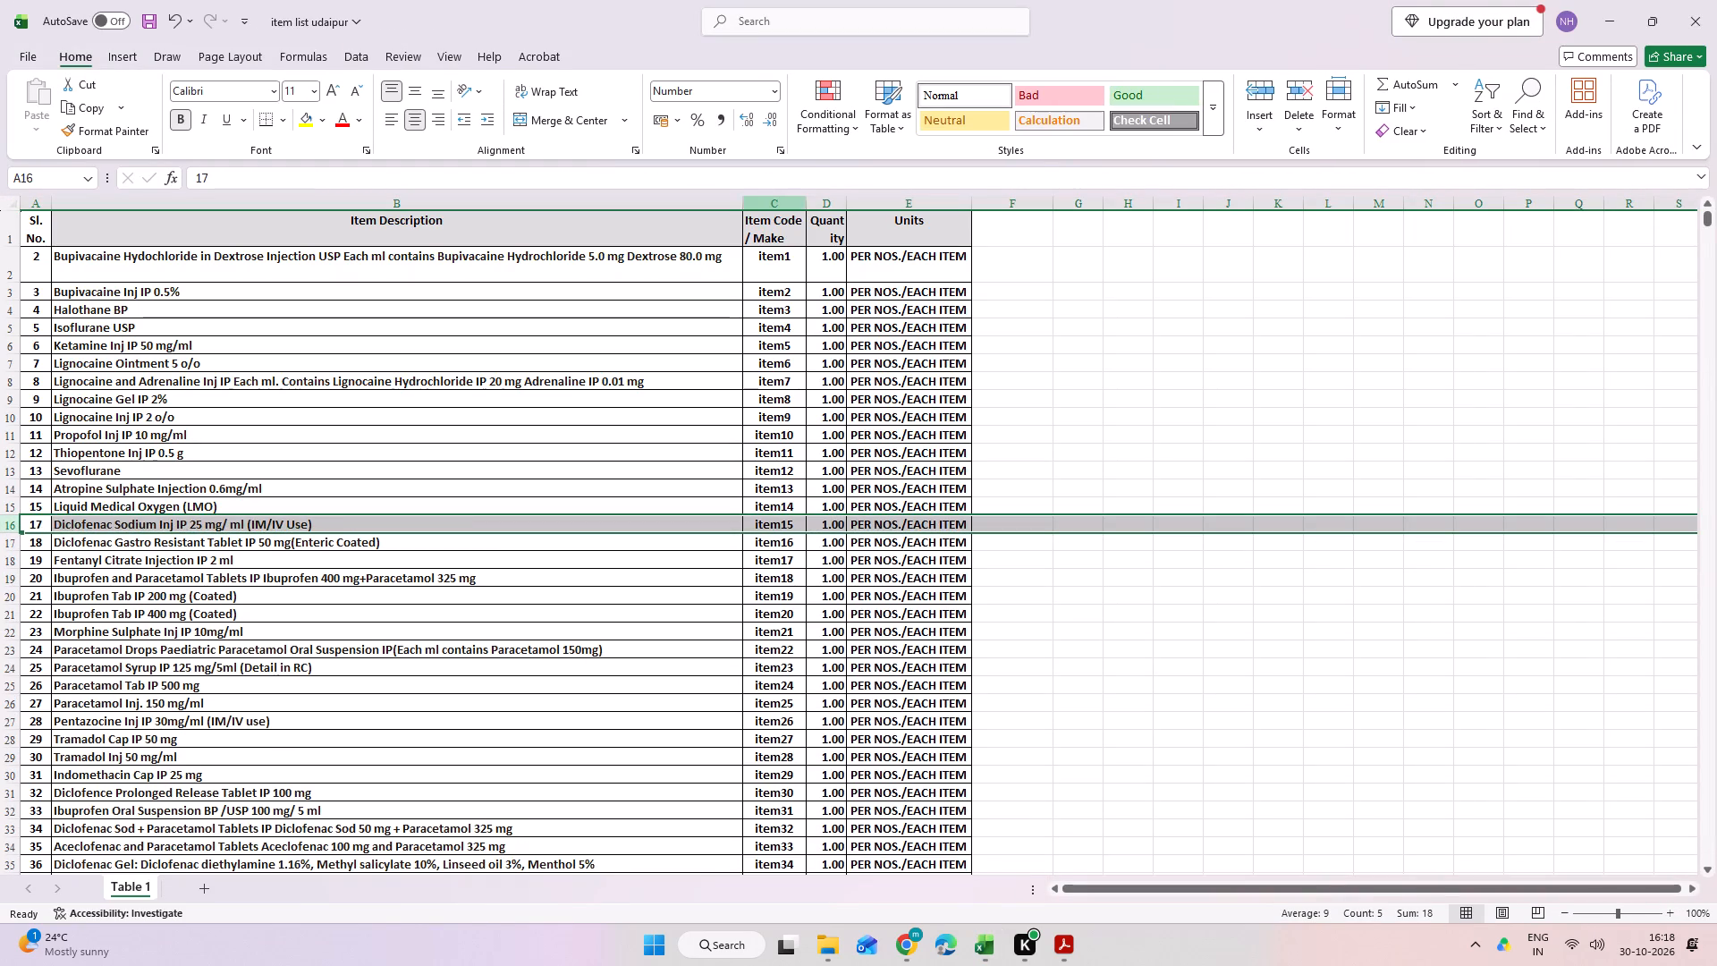
# Delete columns C through G, including Item Code / Make, Quantity and Units.
pyautogui.moveTo(783, 201); pyautogui.dragTo(1081, 219)
pyautogui.hotkey('ctrl', '-')
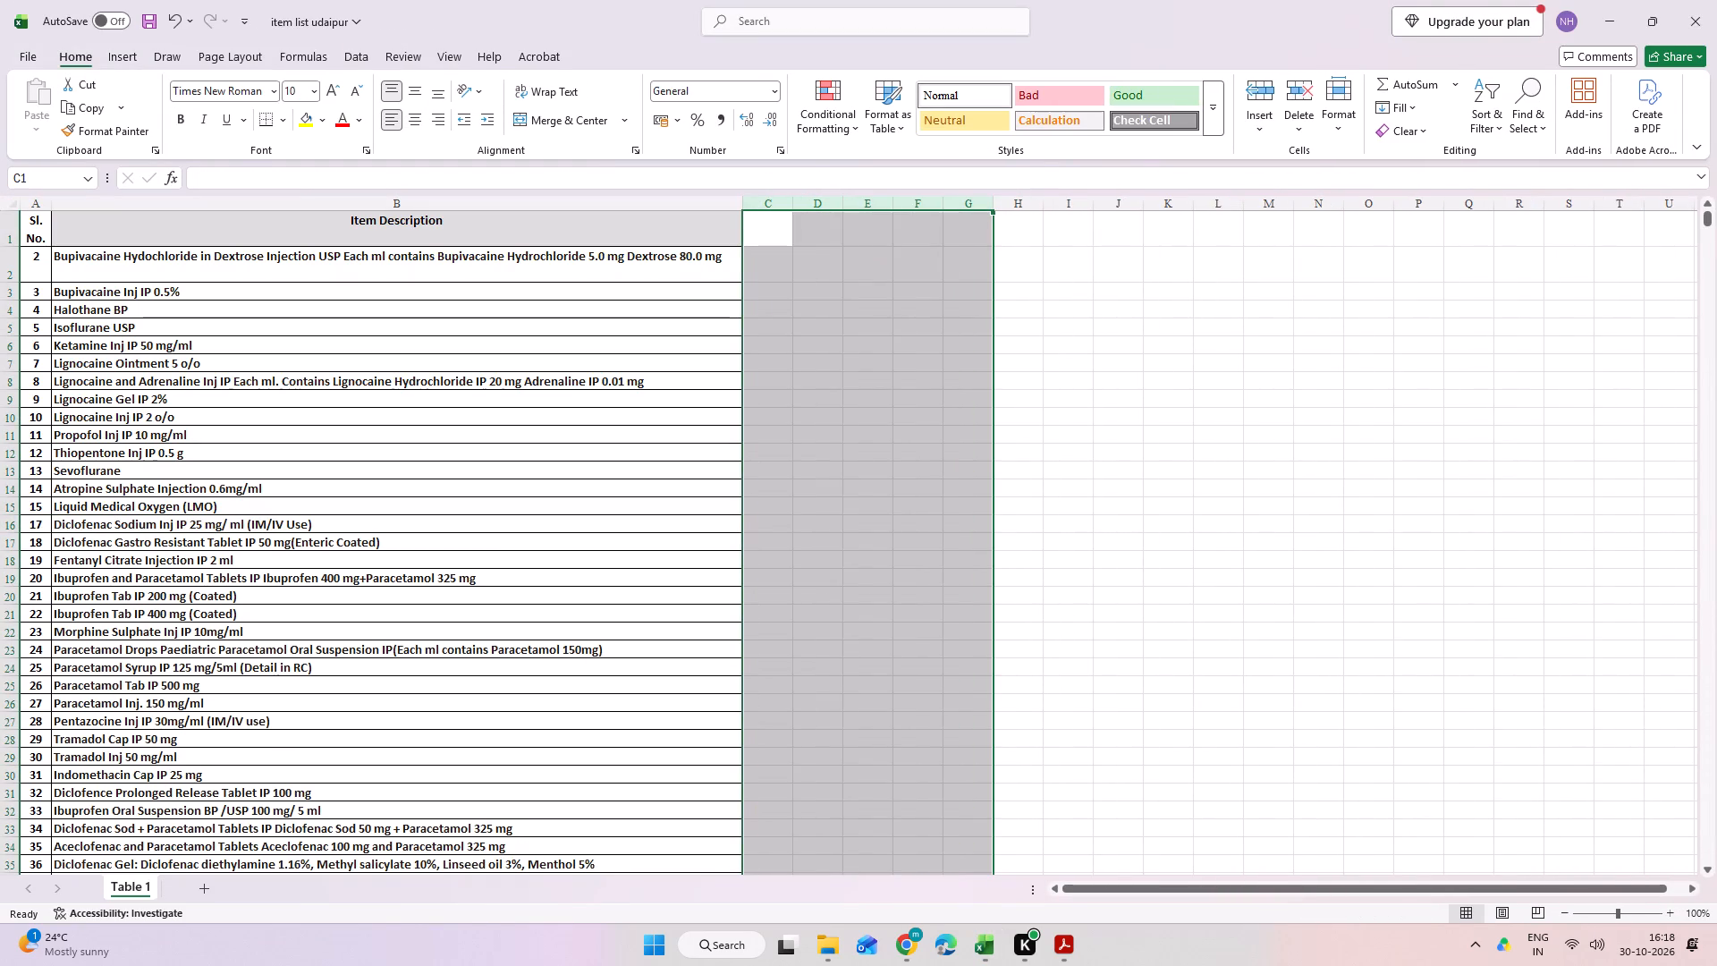
pyautogui.scroll(-14, 621, 534)
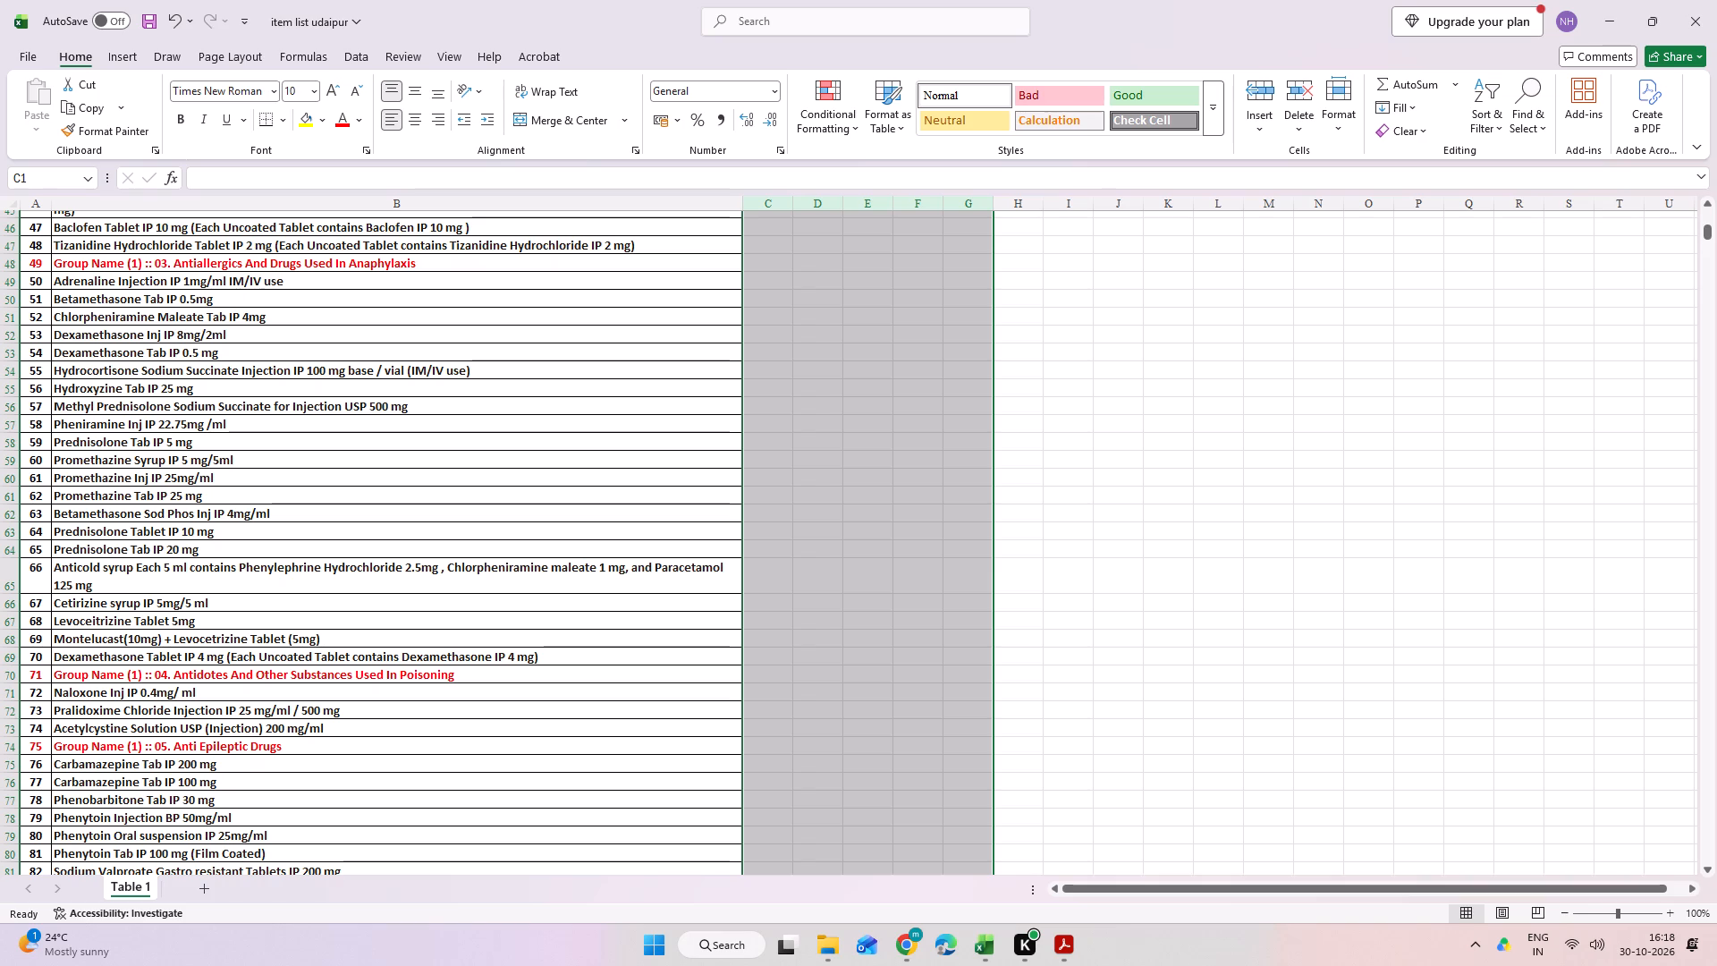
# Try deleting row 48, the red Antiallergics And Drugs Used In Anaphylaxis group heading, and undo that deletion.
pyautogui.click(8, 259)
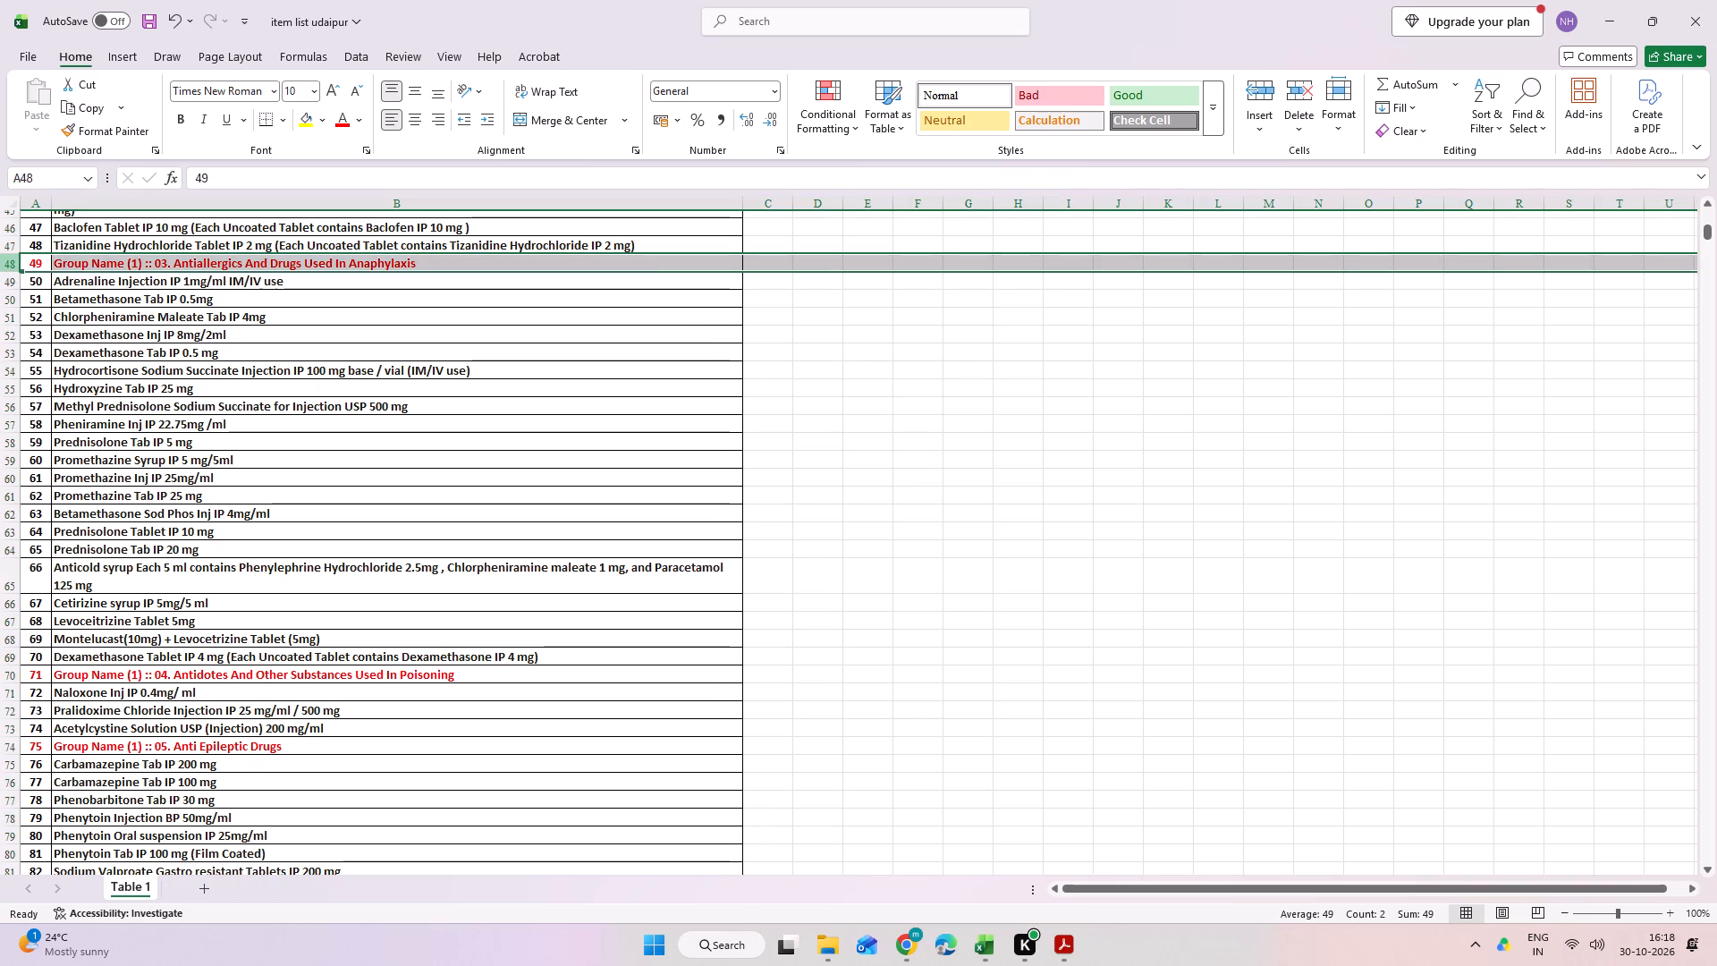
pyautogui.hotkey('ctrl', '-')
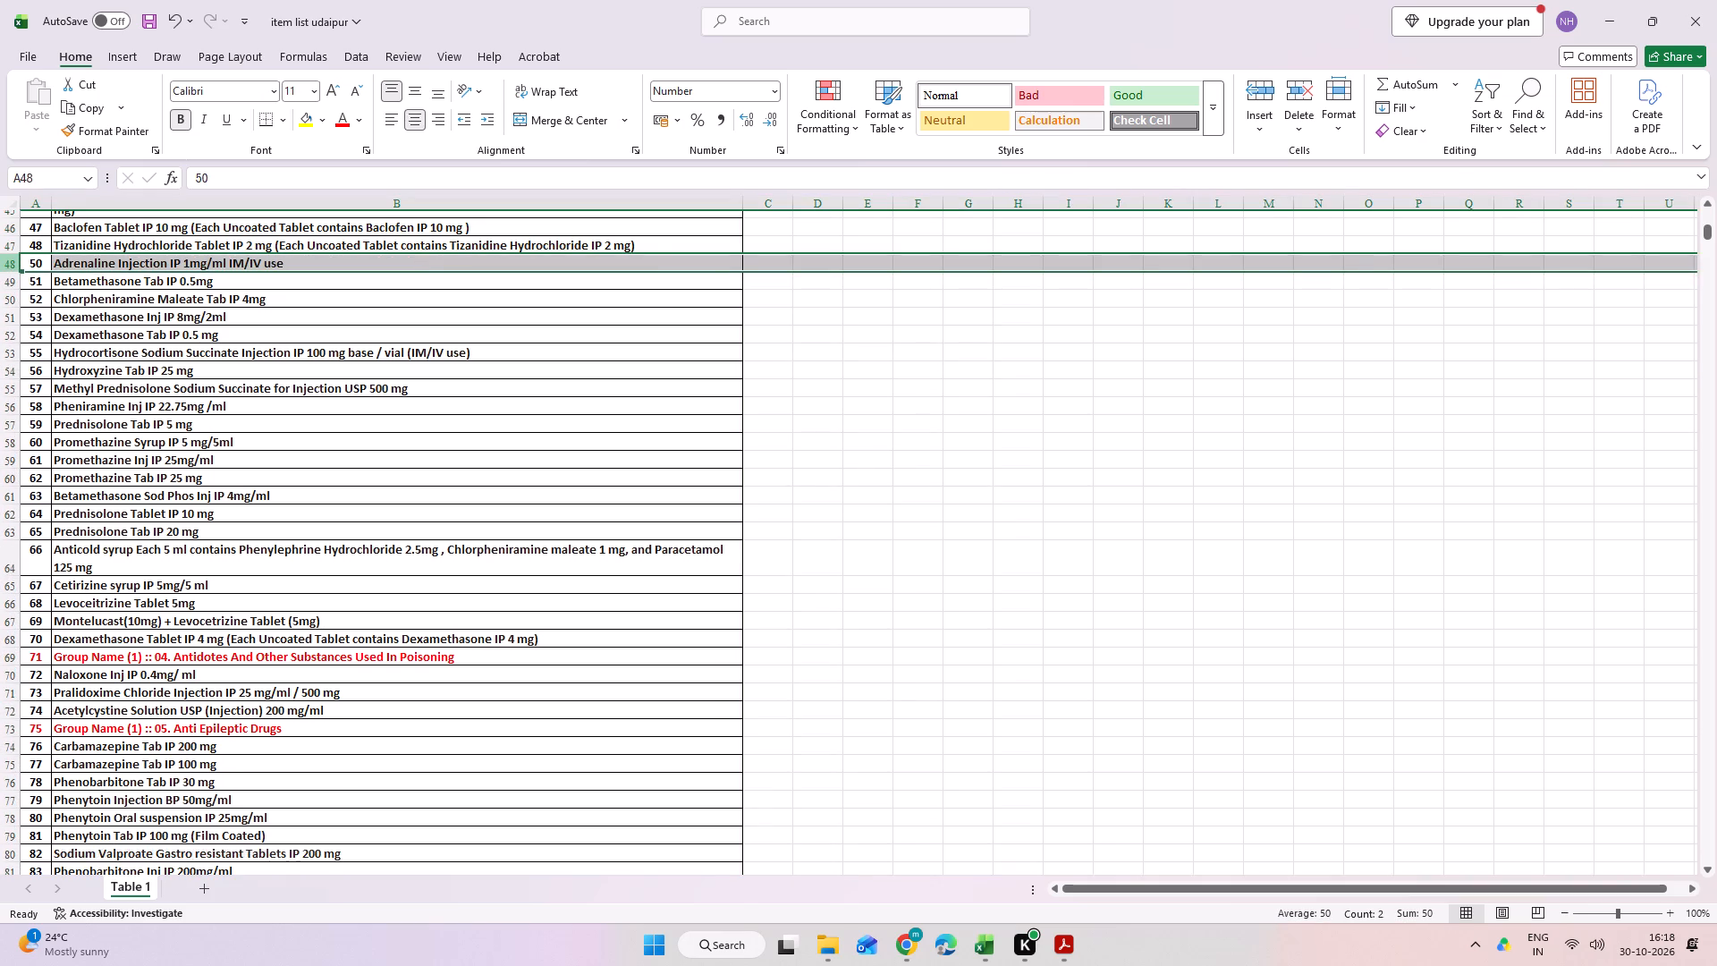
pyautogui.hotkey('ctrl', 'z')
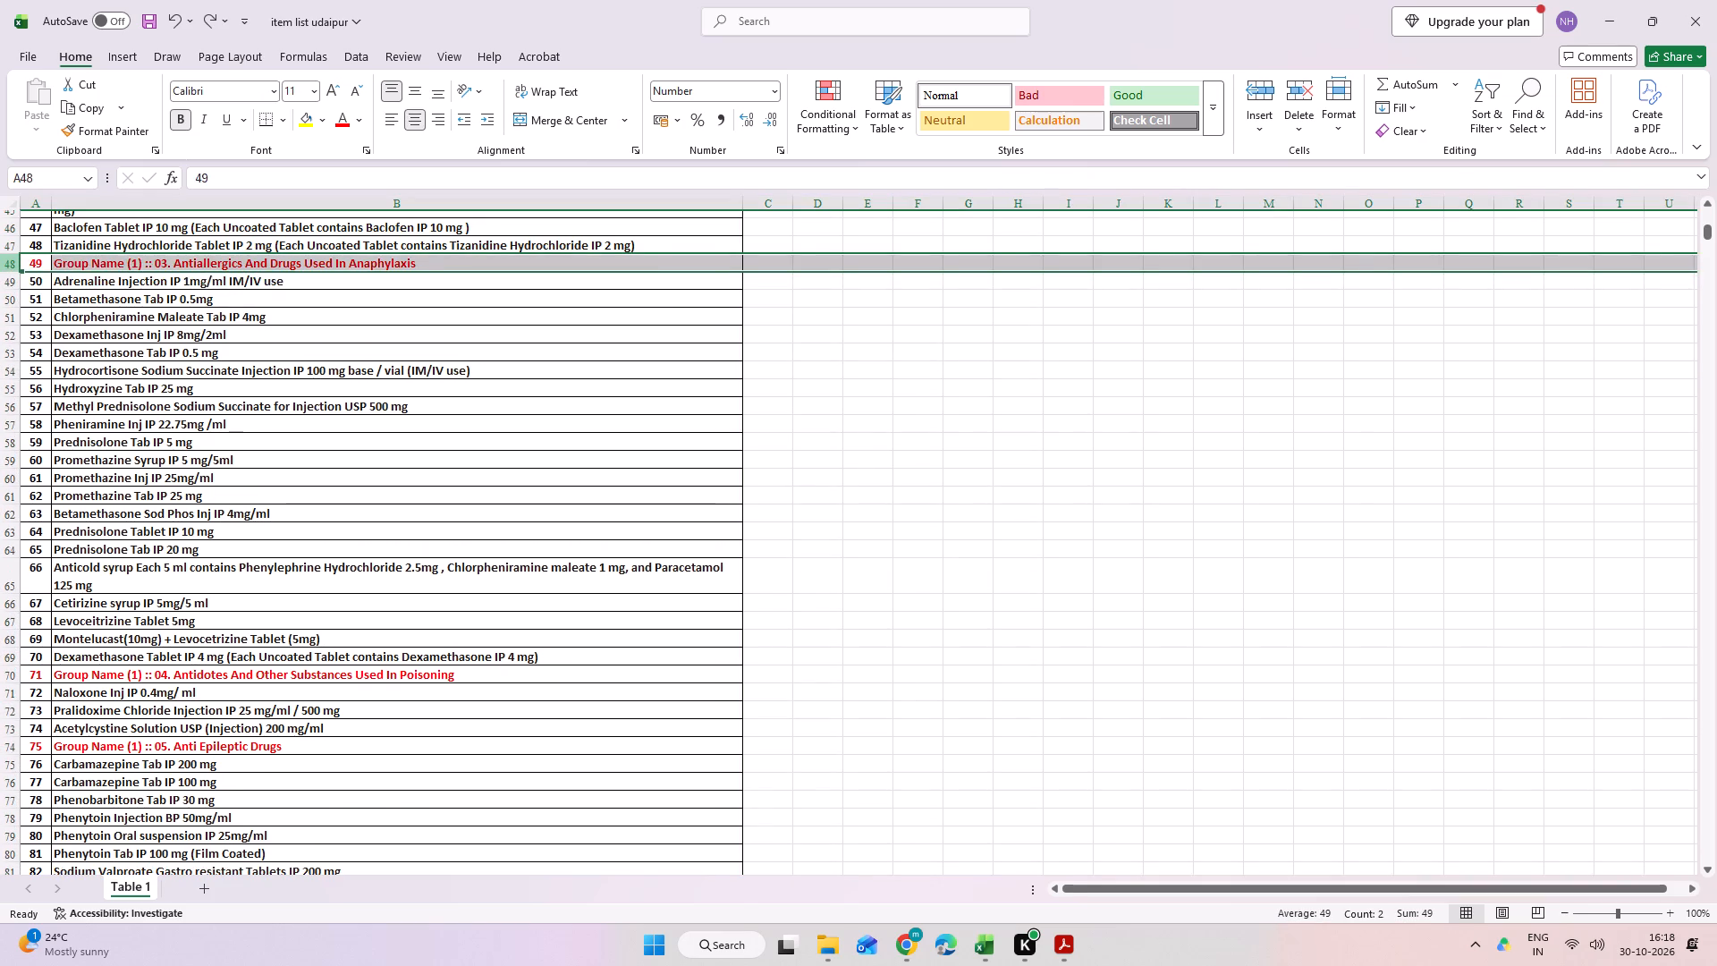
# Undo the deletion of columns C through G to restore Item Code / Make, Quantity and Units.
pyautogui.hotkey('ctrl', 'z')
pyautogui.scroll(-5, 863, 695)
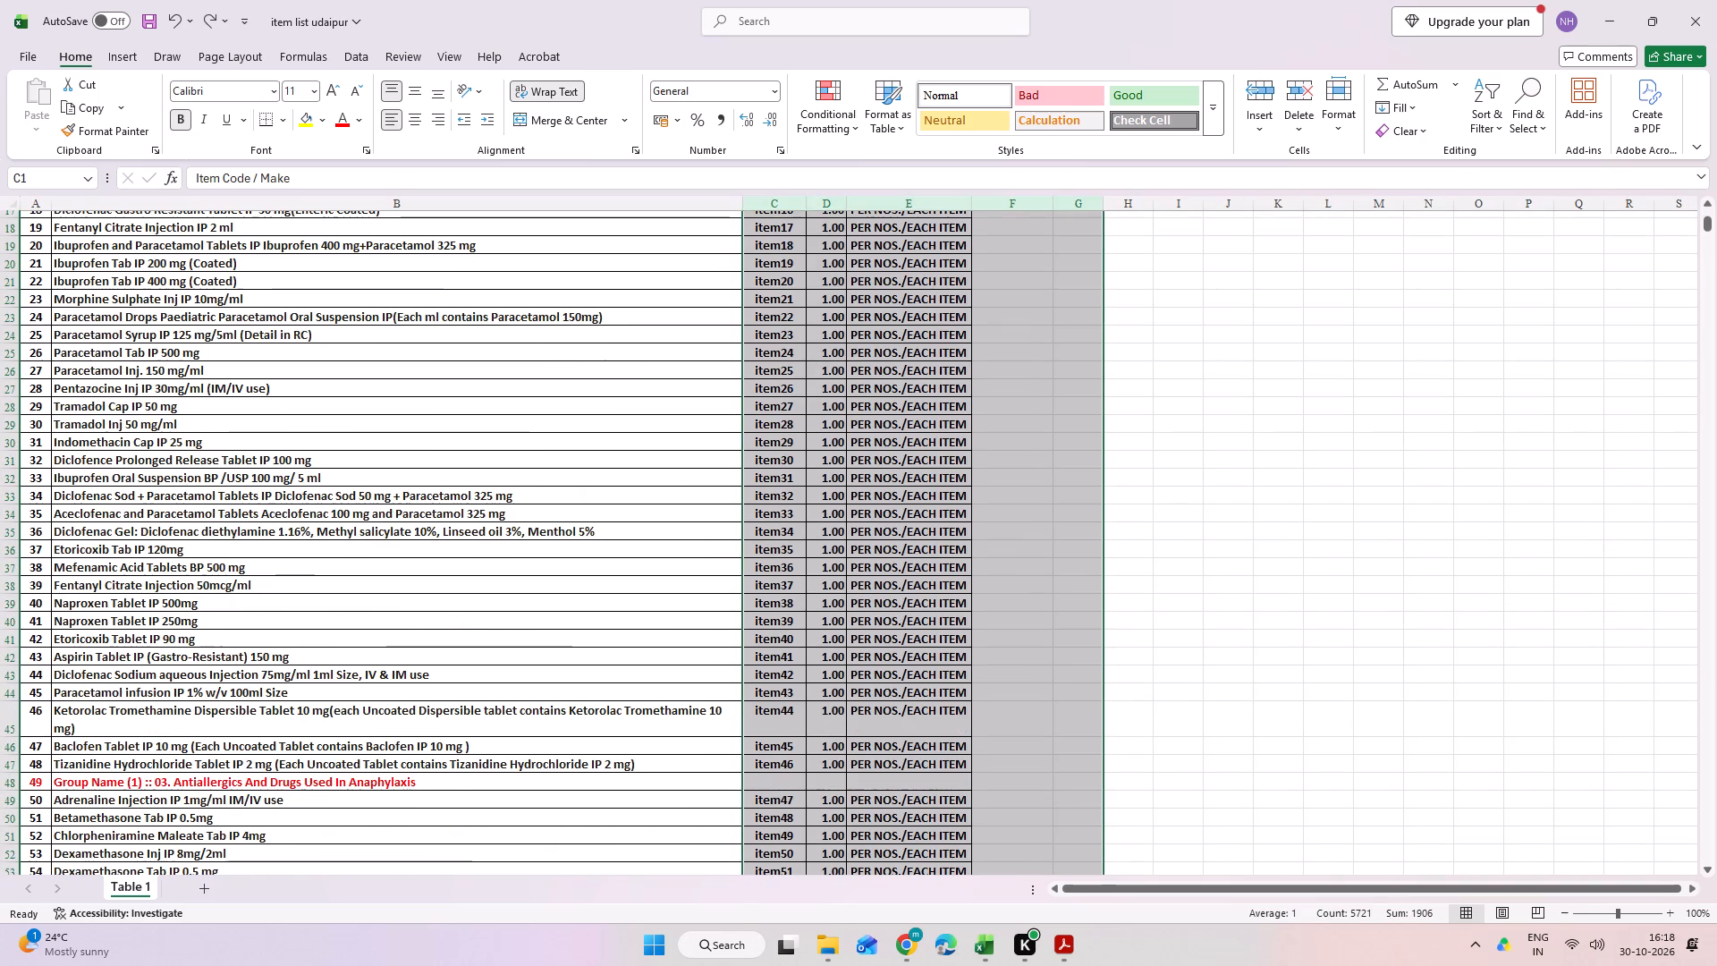
pyautogui.click(797, 795)
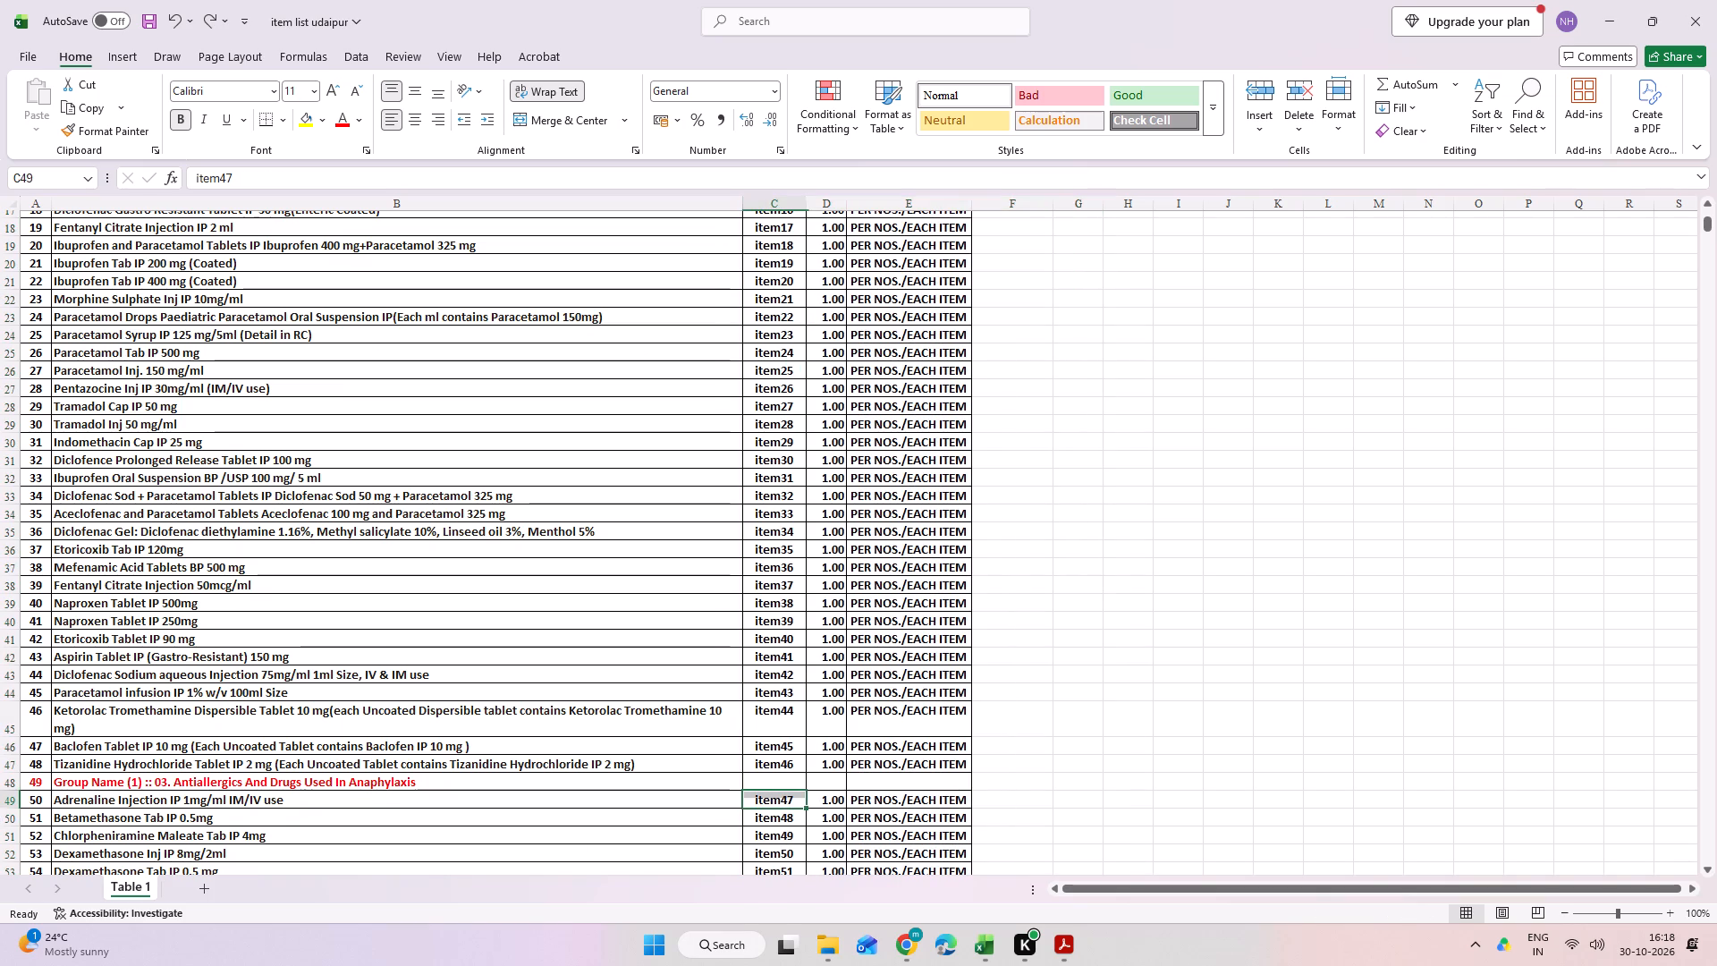
# Look through the Udaipur item list down to its last row and back to the header, checking group headings and item codes.
pyautogui.scroll(-9, 661, 776)
pyautogui.scroll(-14, 661, 776)
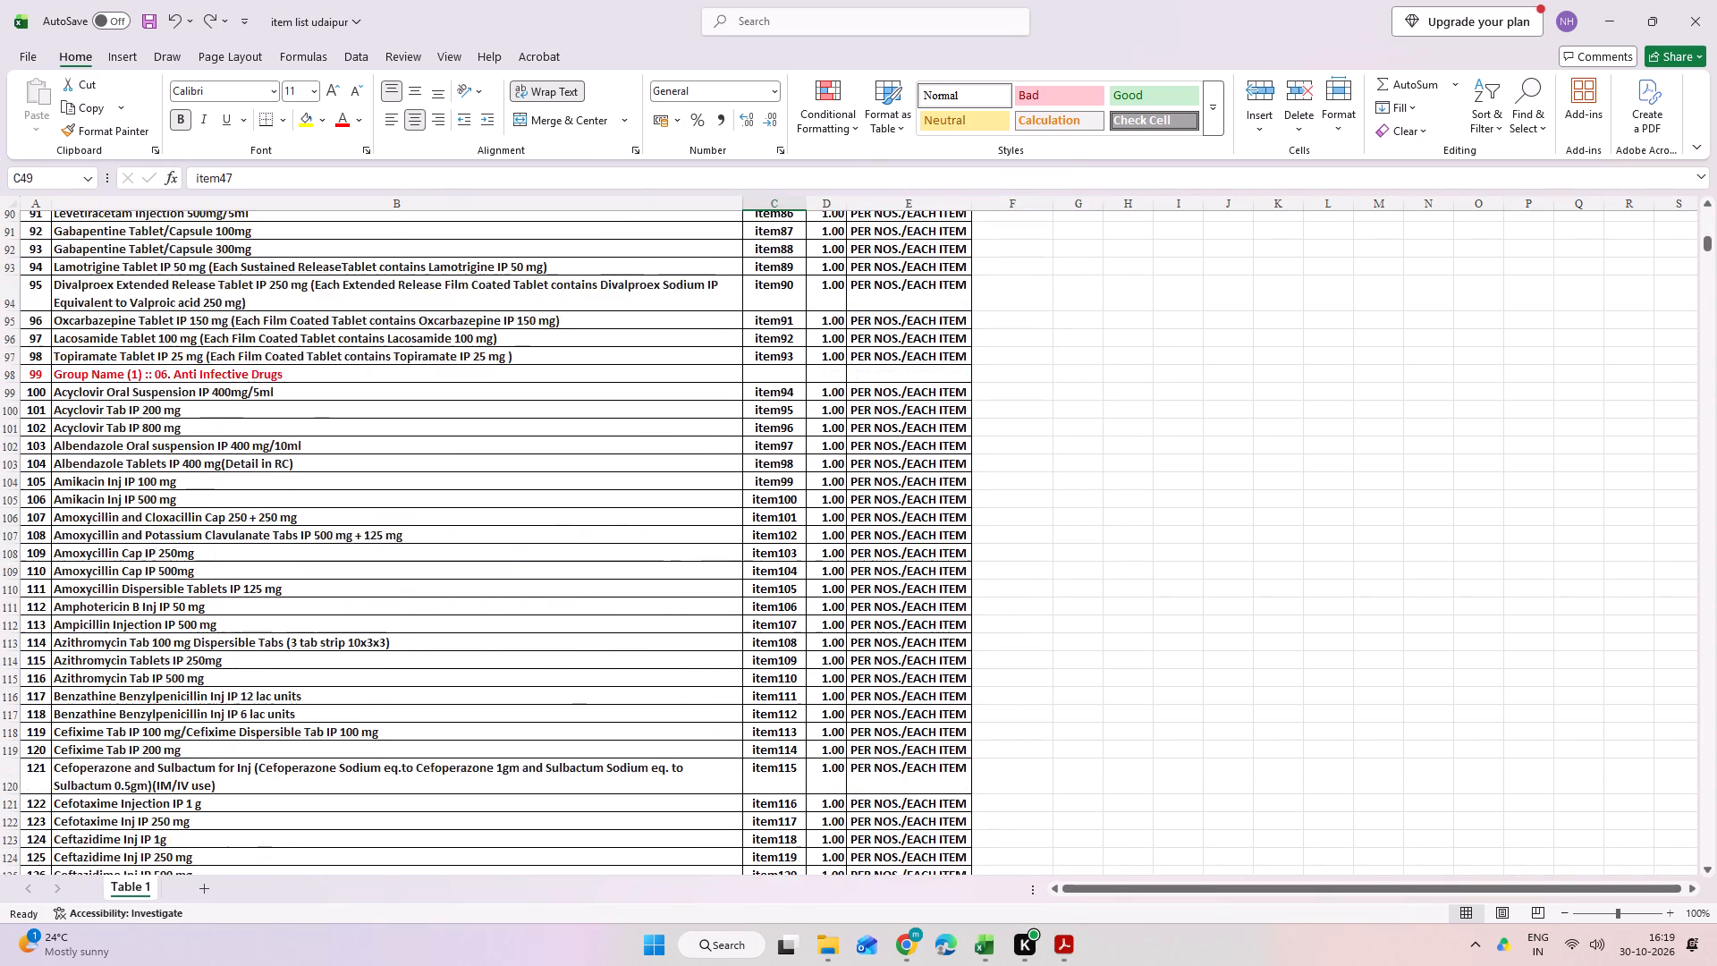
pyautogui.scroll(-5, 661, 776)
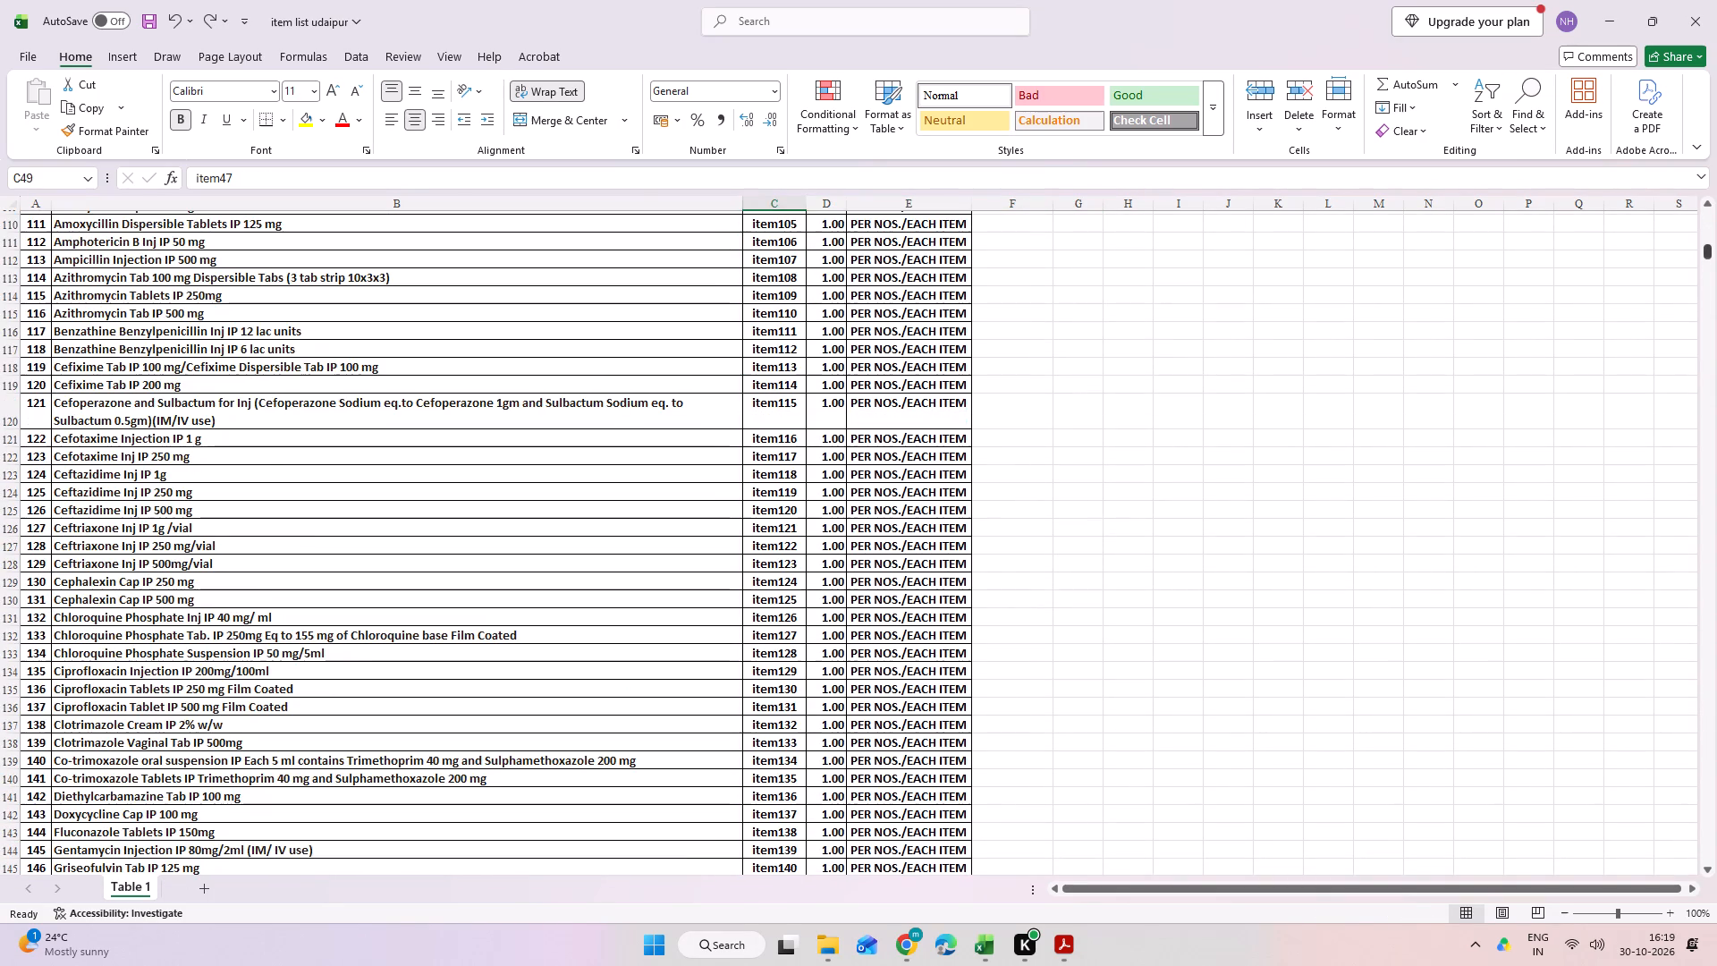
pyautogui.moveTo(1714, 253); pyautogui.dragTo(1716, 583)
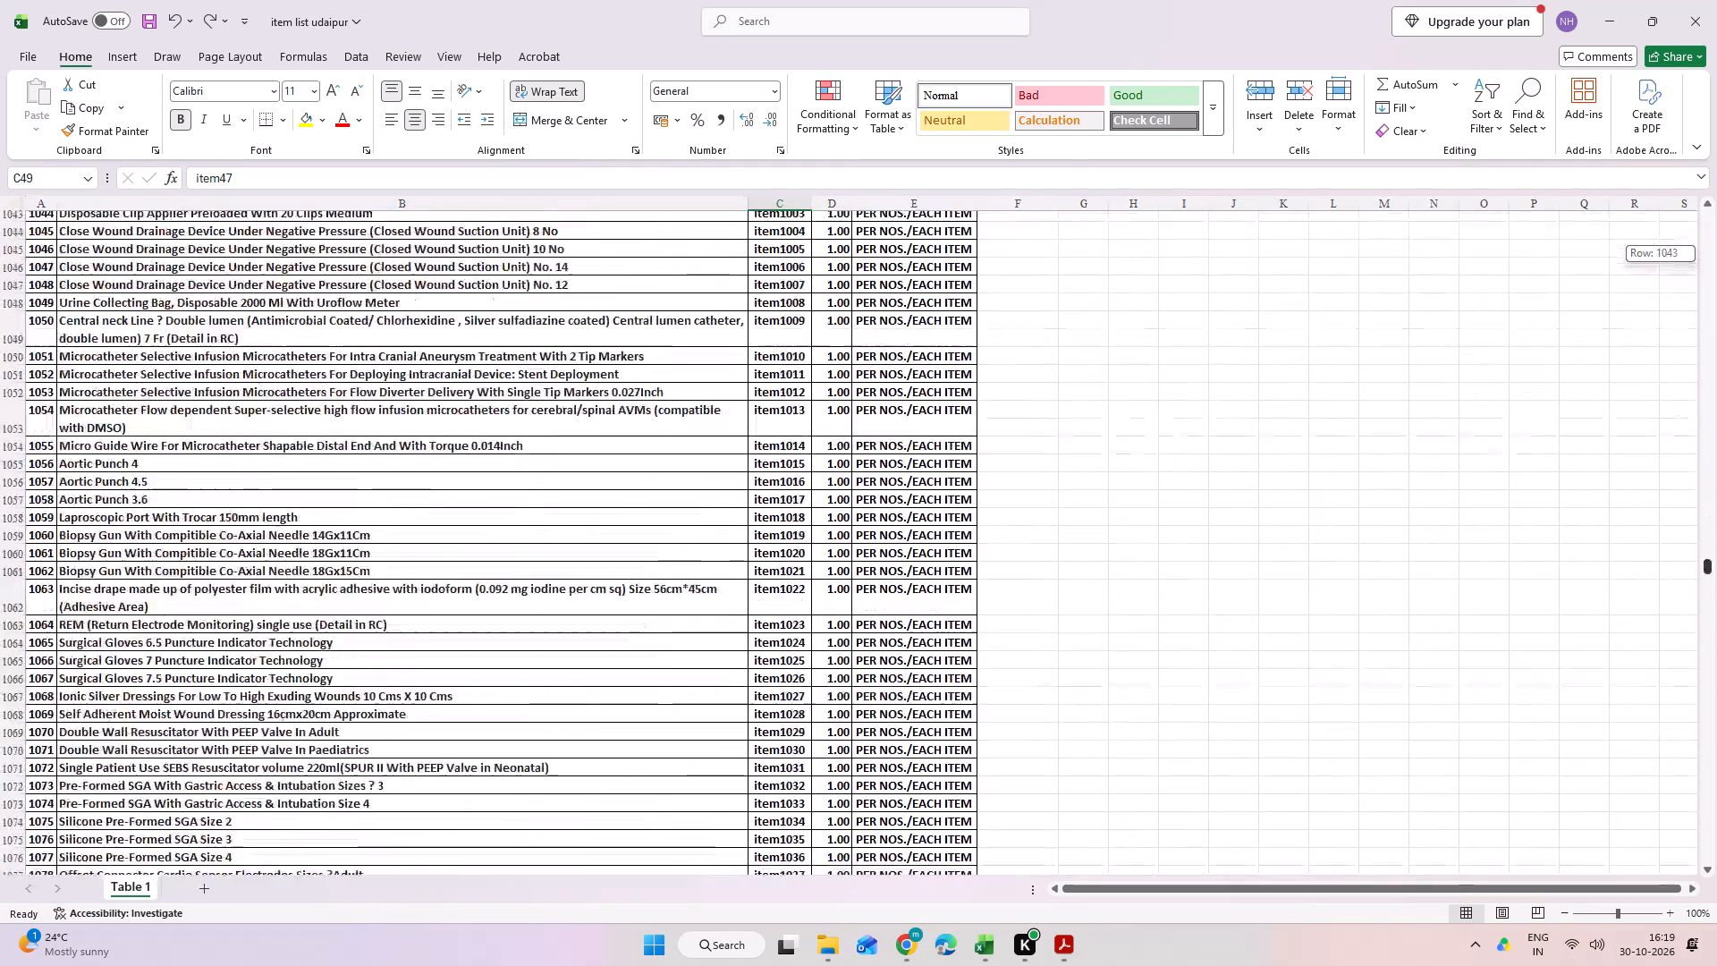
pyautogui.moveTo(1716, 583); pyautogui.dragTo(1716, 765)
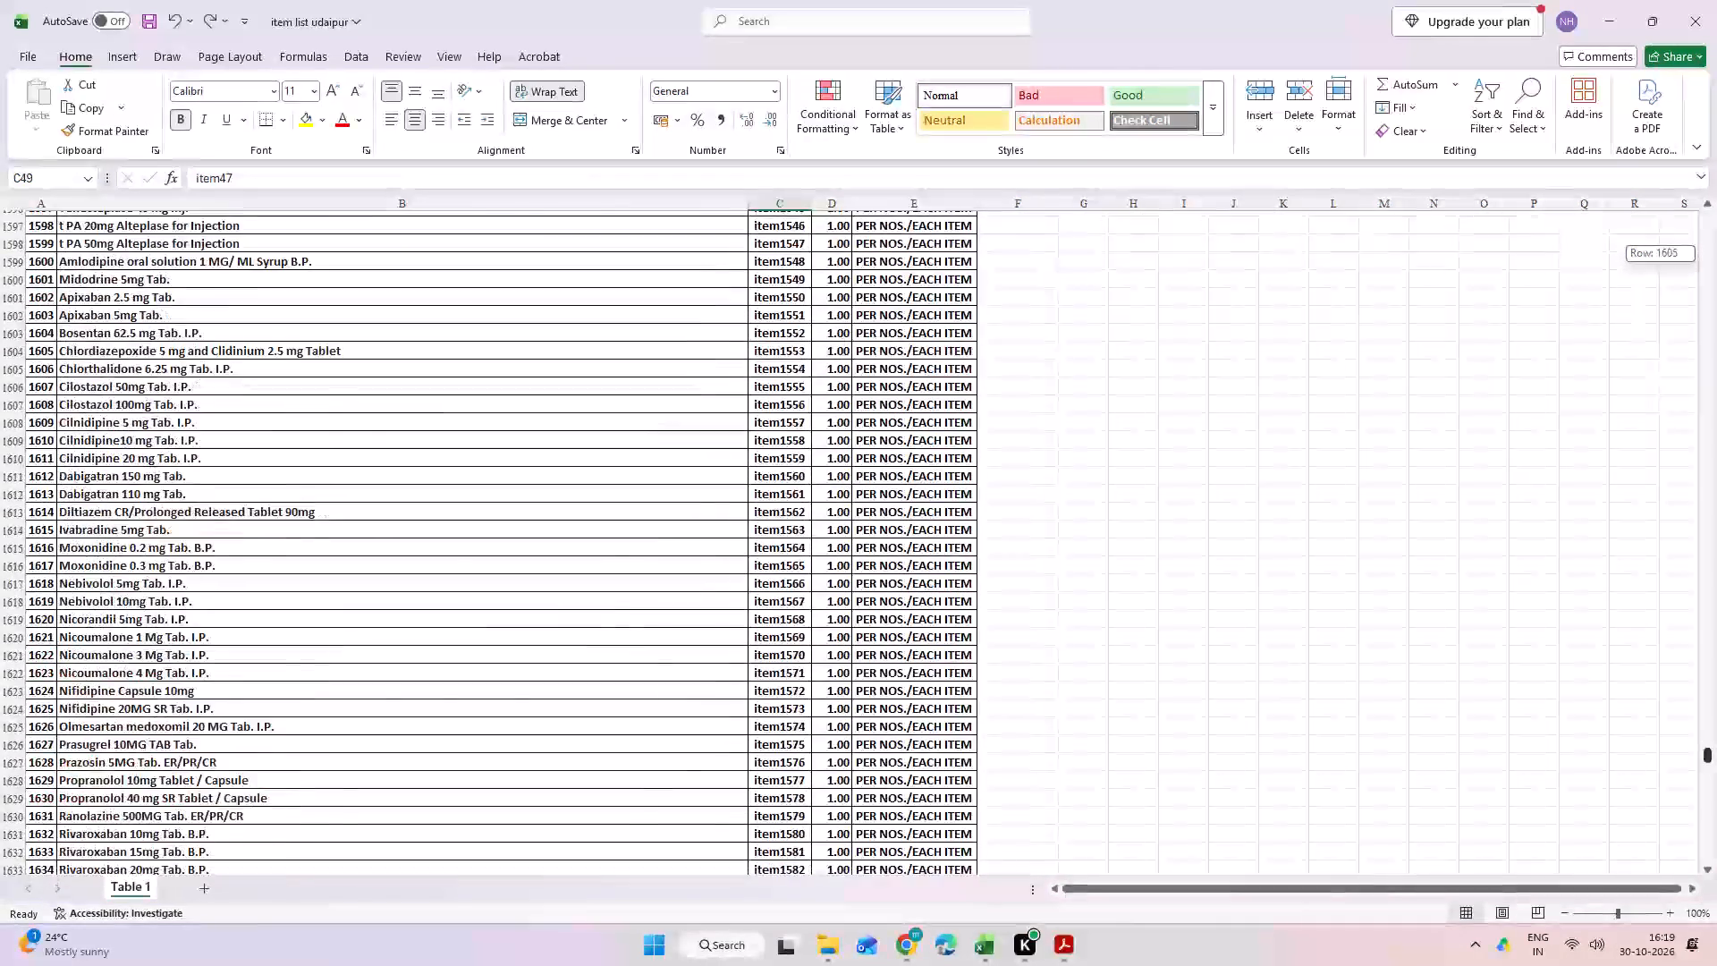
pyautogui.moveTo(1716, 765); pyautogui.dragTo(1716, 887)
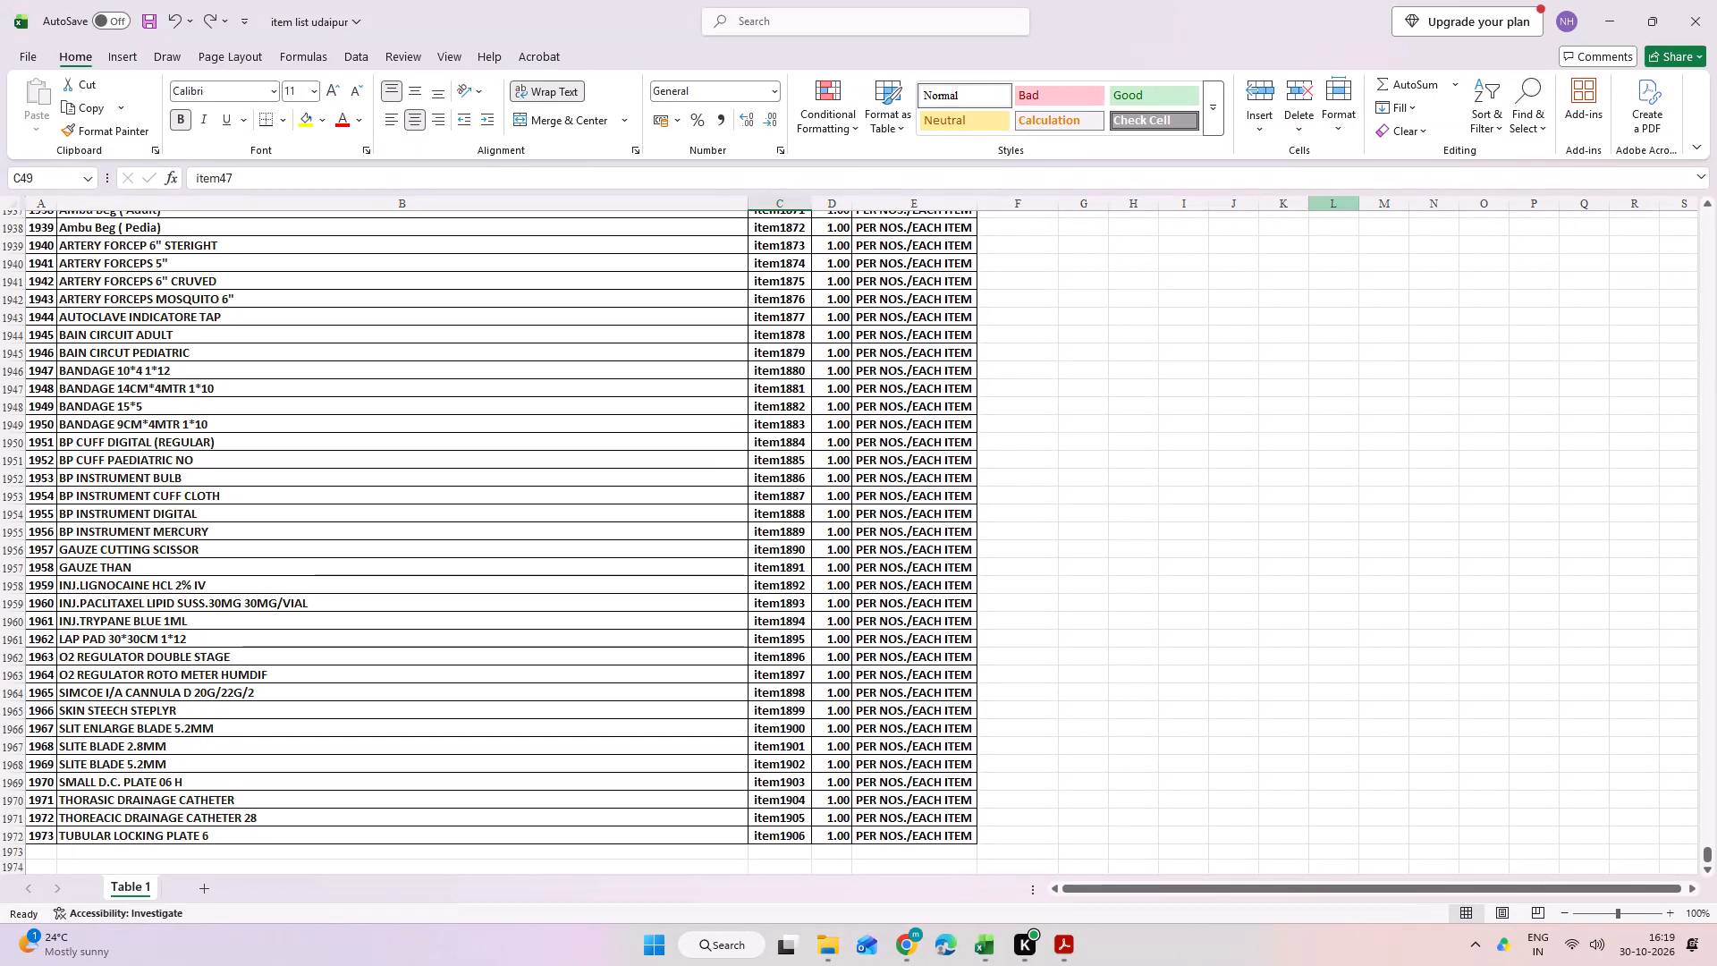
pyautogui.scroll(10, 1061, 589)
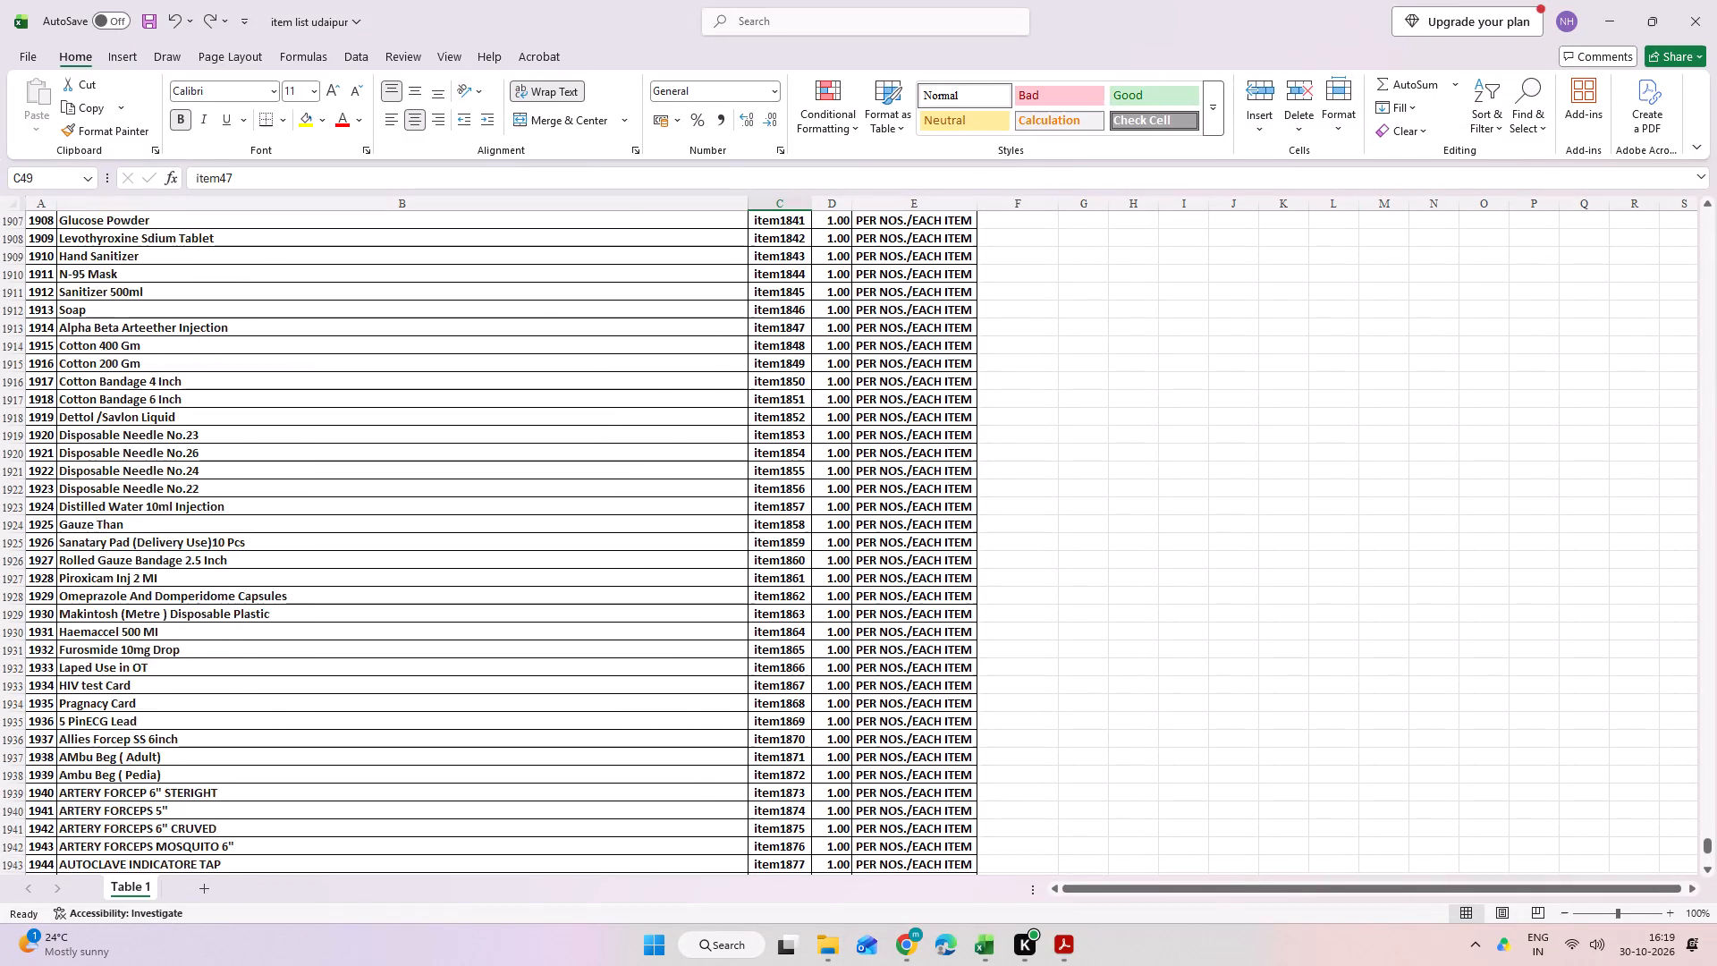
pyautogui.scroll(13, 1061, 589)
pyautogui.scroll(12, 1061, 589)
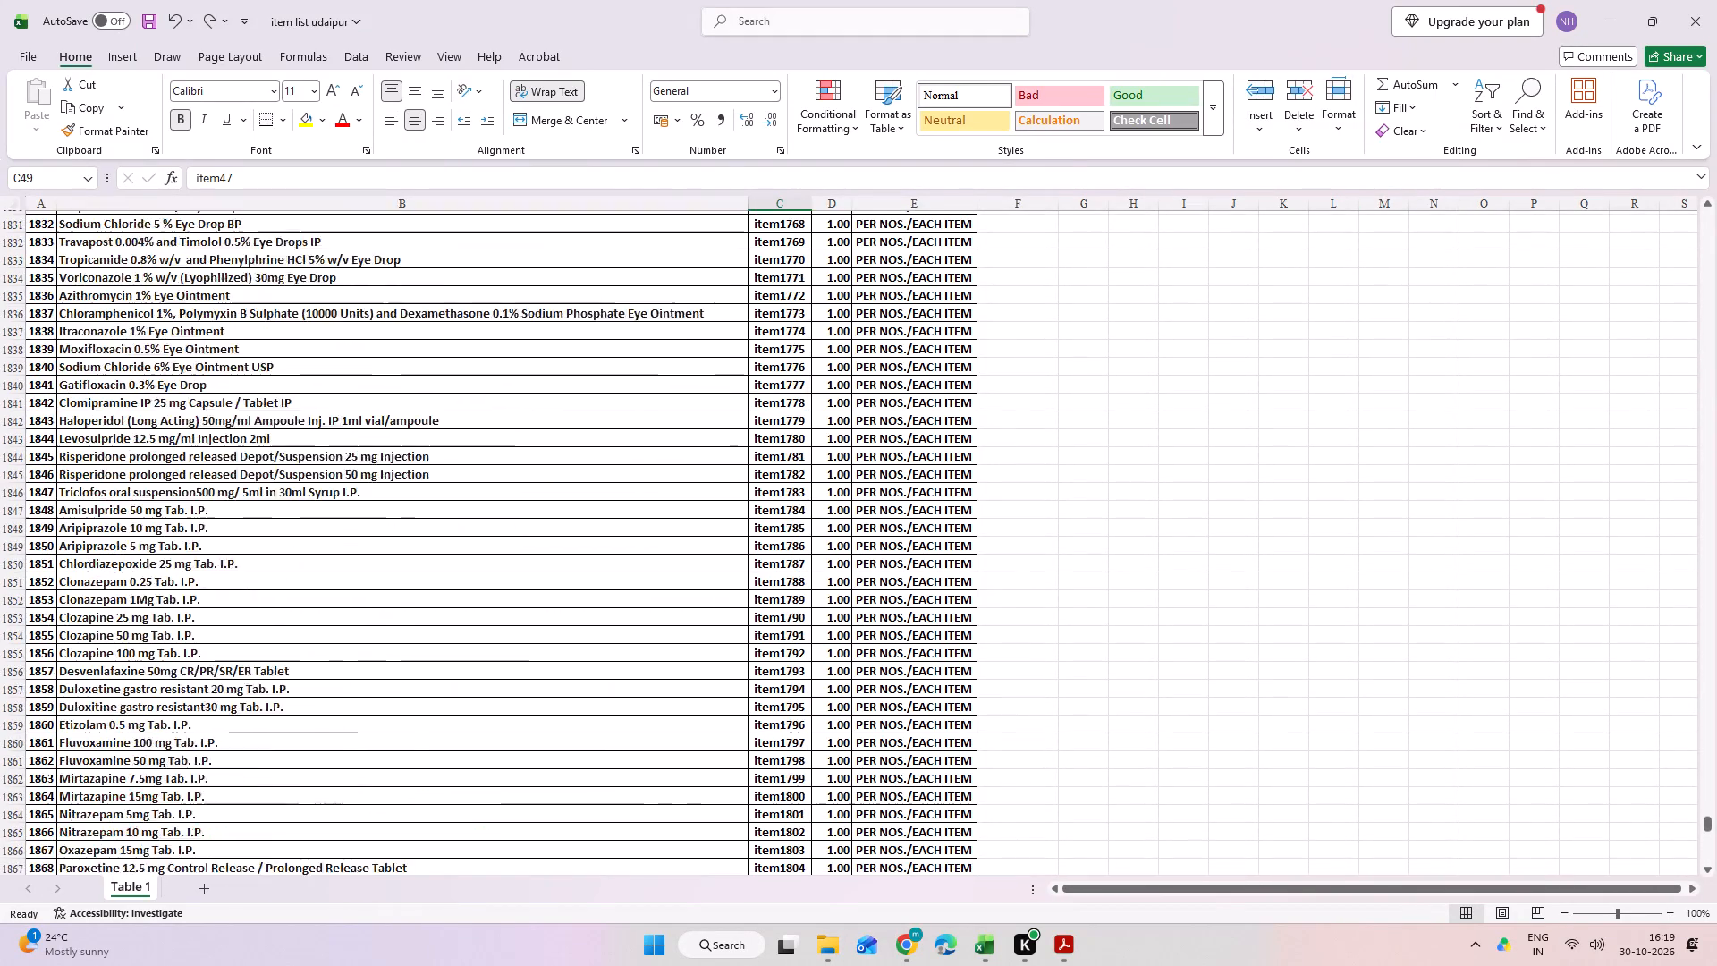
pyautogui.scroll(14, 1061, 589)
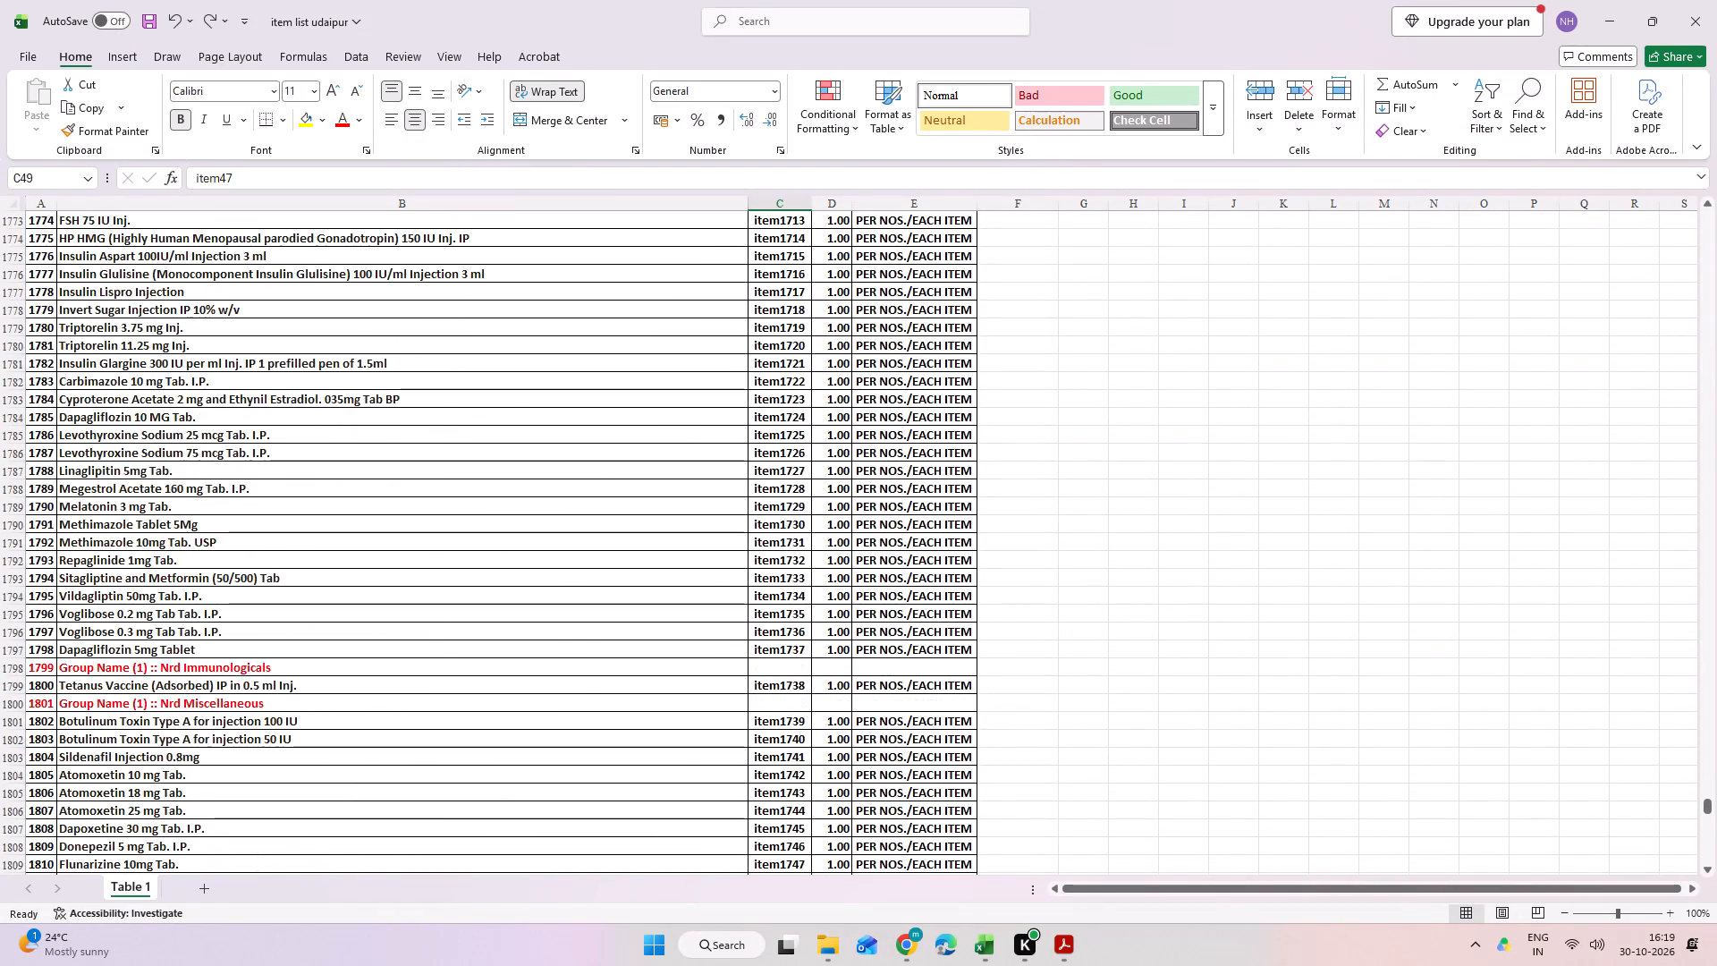
pyautogui.moveTo(1710, 801); pyautogui.dragTo(1716, 220)
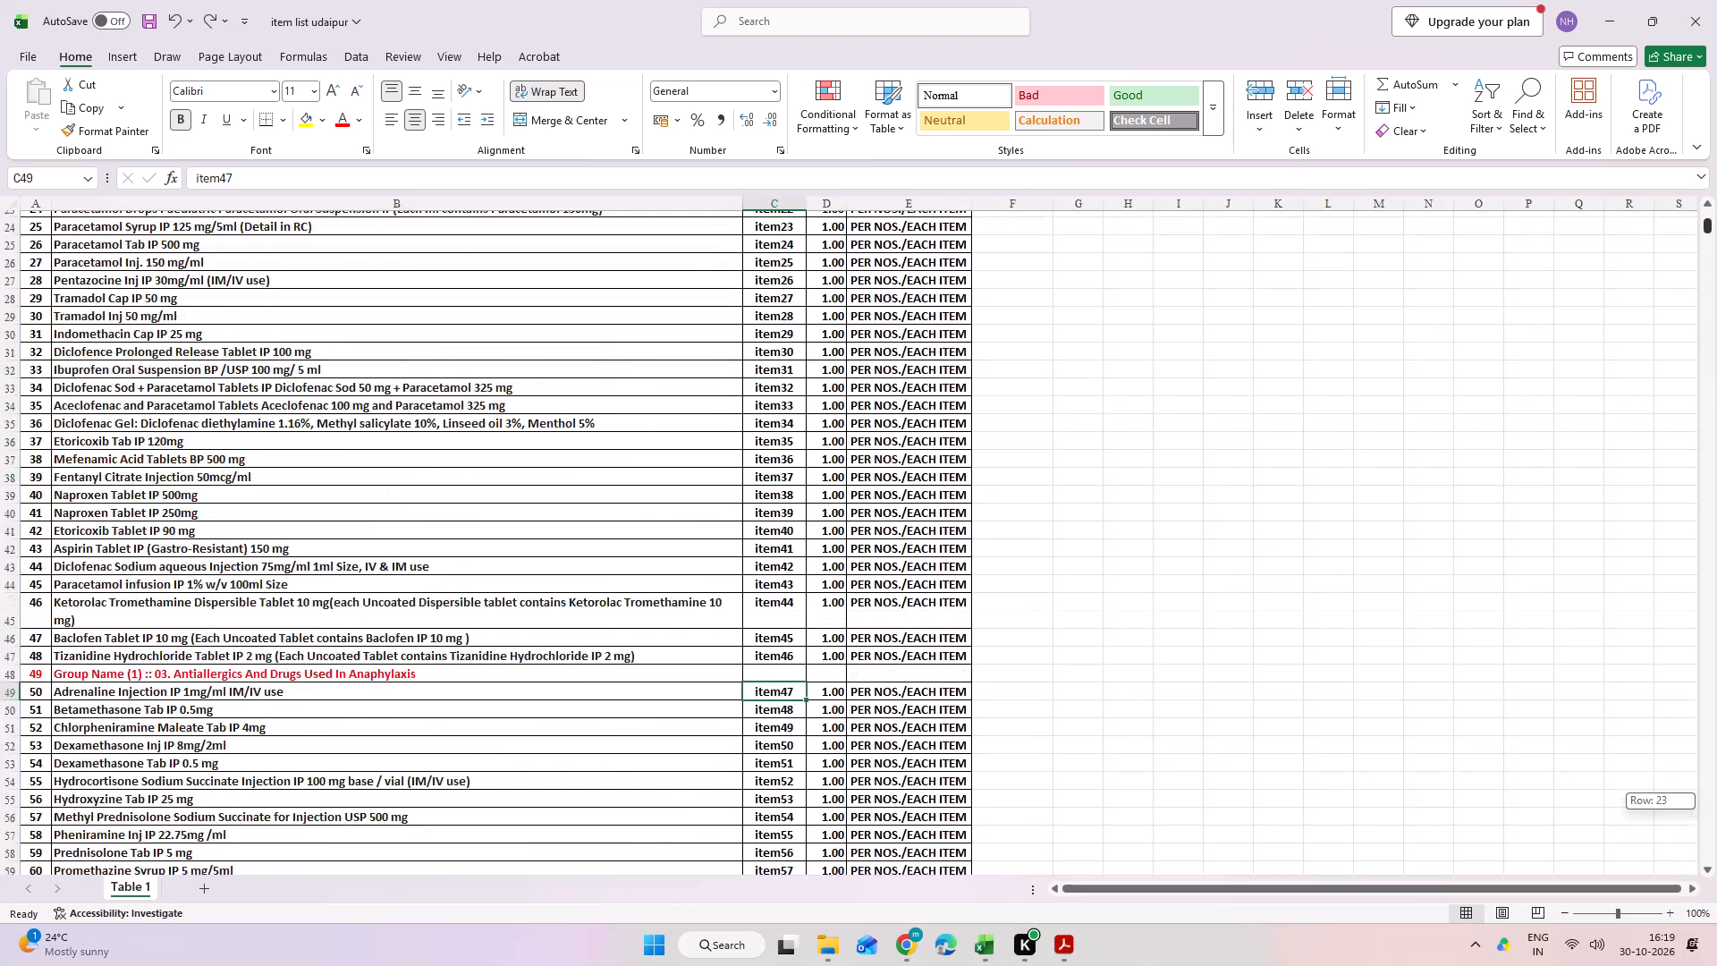
pyautogui.moveTo(1716, 220); pyautogui.dragTo(1716, 208)
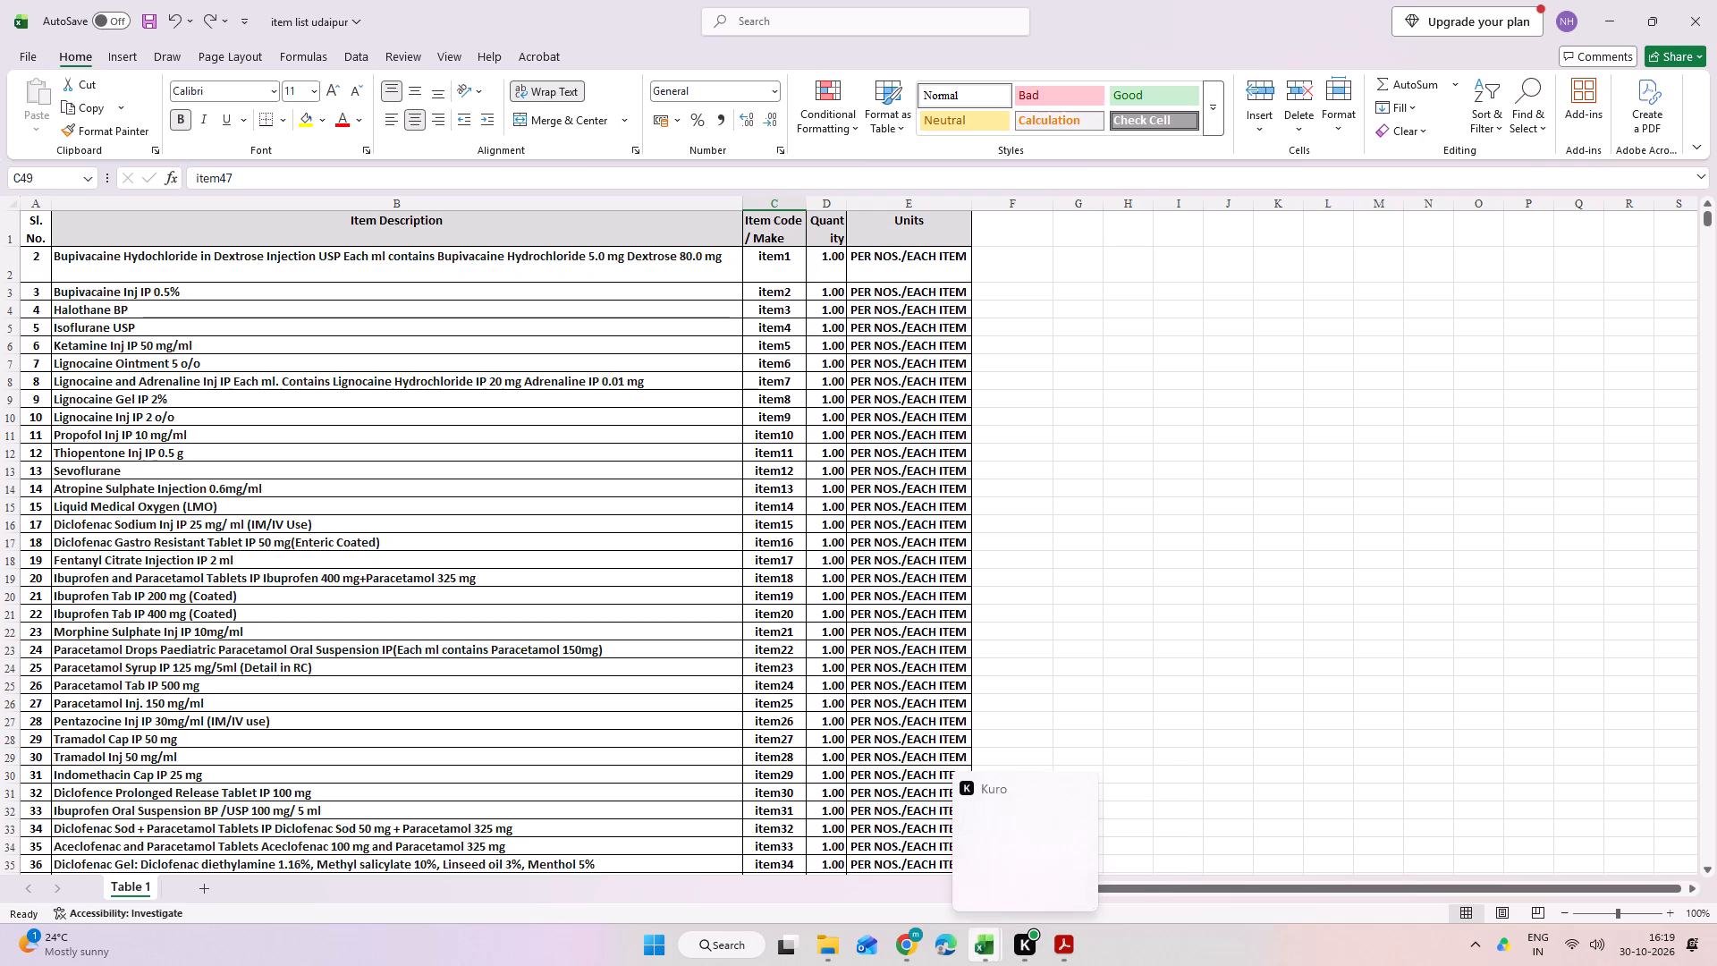
# Switch to the Item Import page in Chrome, open its template download options and exclude the main Item section's Company field.
pyautogui.click(909, 950)
pyautogui.scroll(6, 1115, 471)
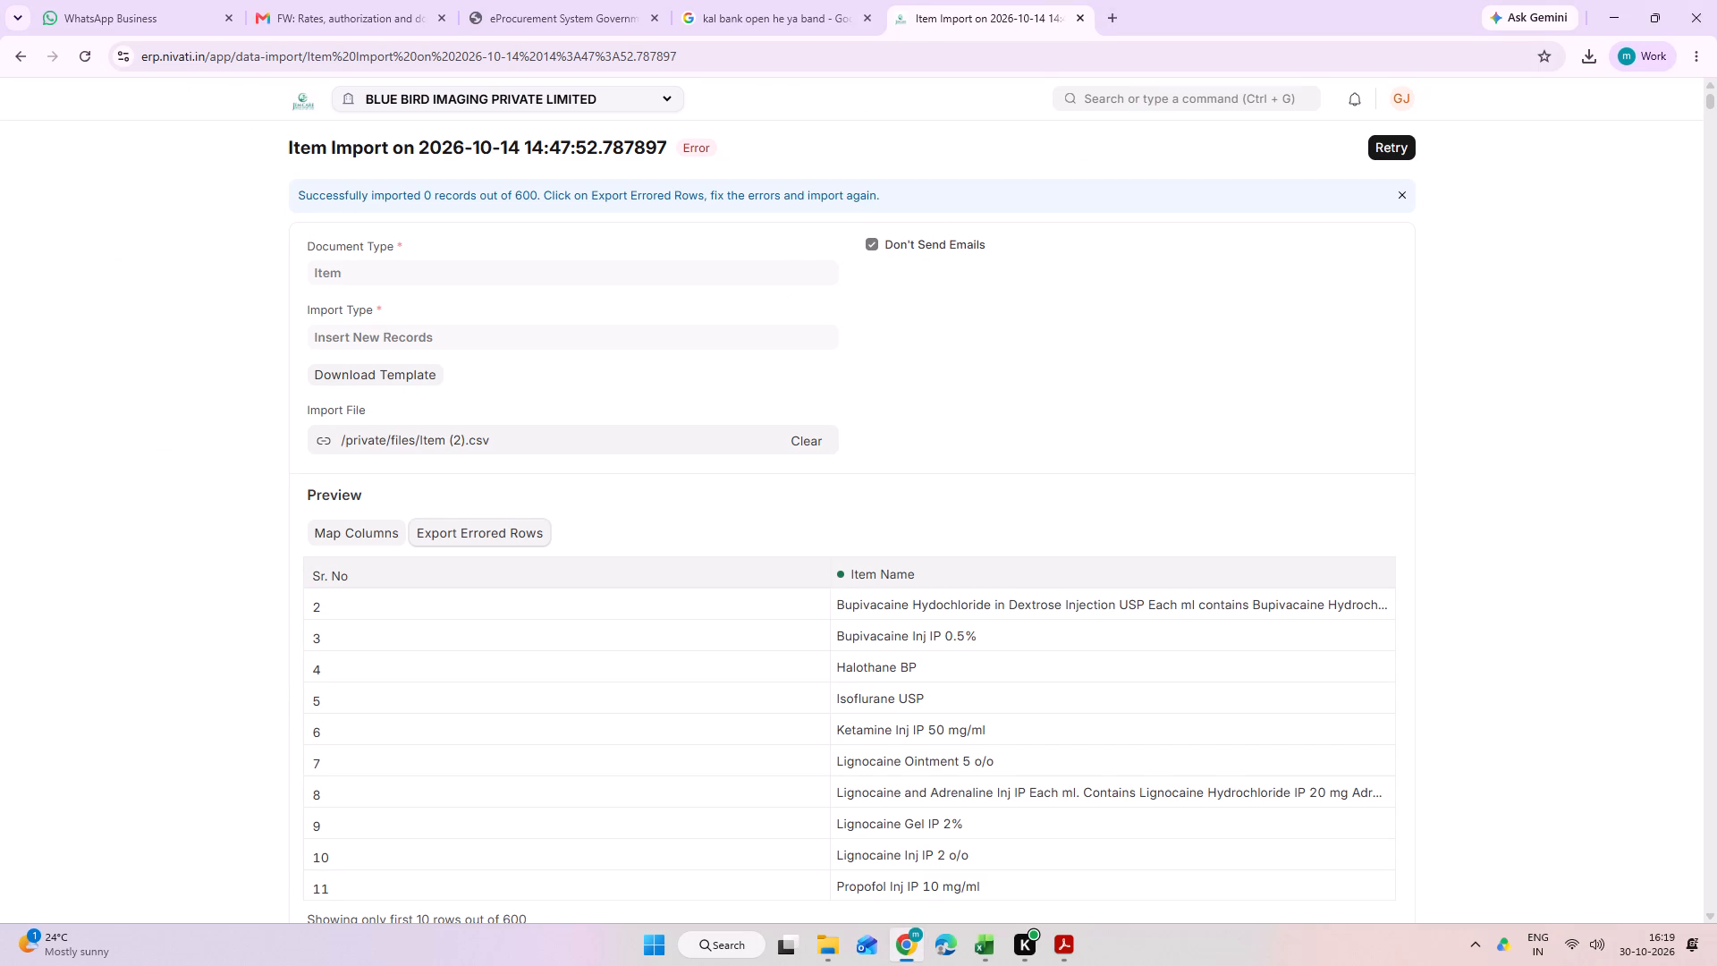
pyautogui.click(401, 369)
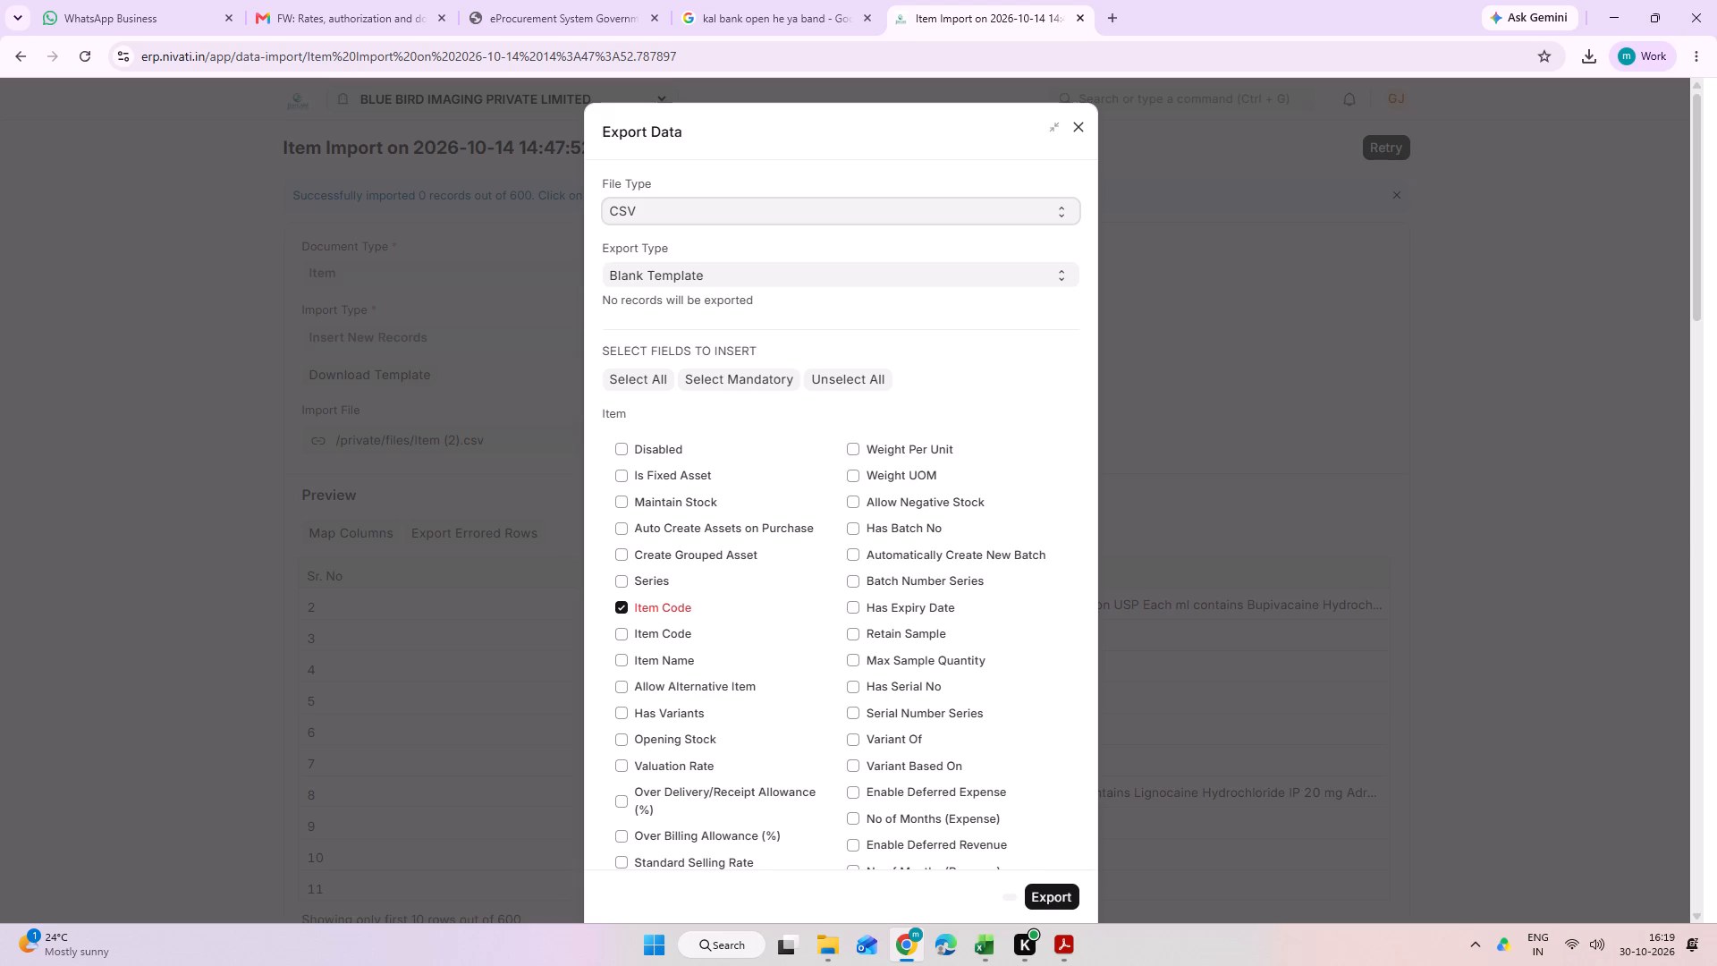
pyautogui.scroll(-7, 886, 749)
pyautogui.scroll(3, 886, 749)
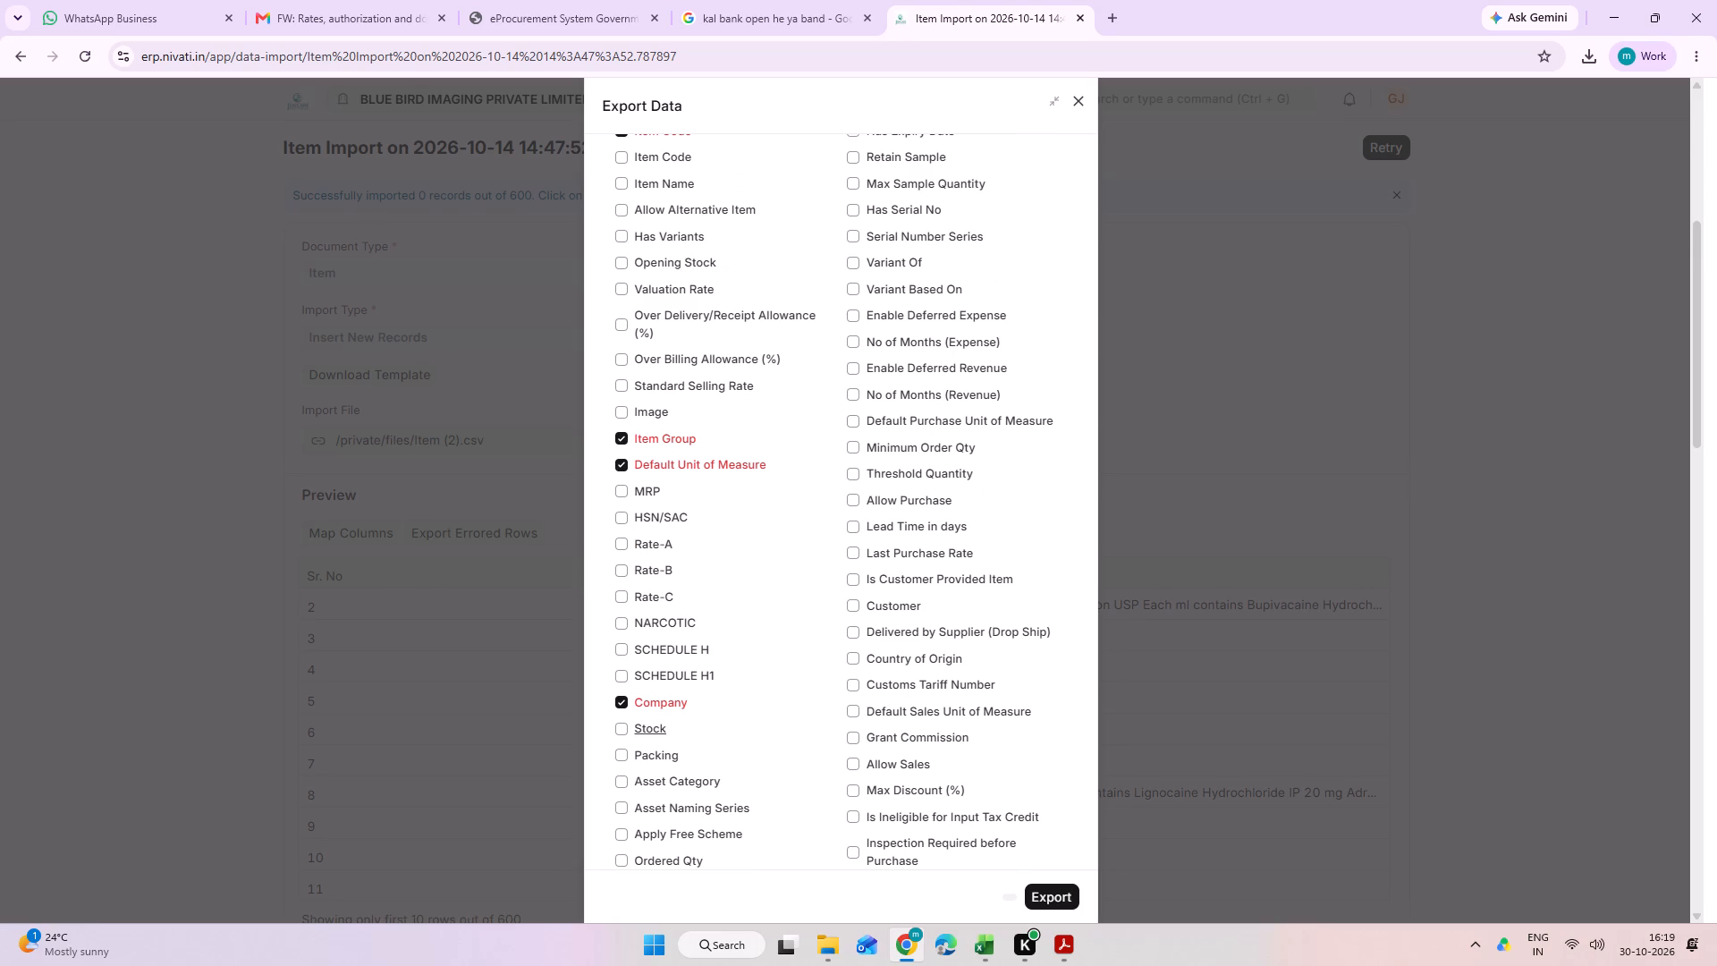
pyautogui.click(624, 705)
# Include Item Name in the template fields and exclude Item Group and Default Unit of Measure.
pyautogui.scroll(2, 1029, 668)
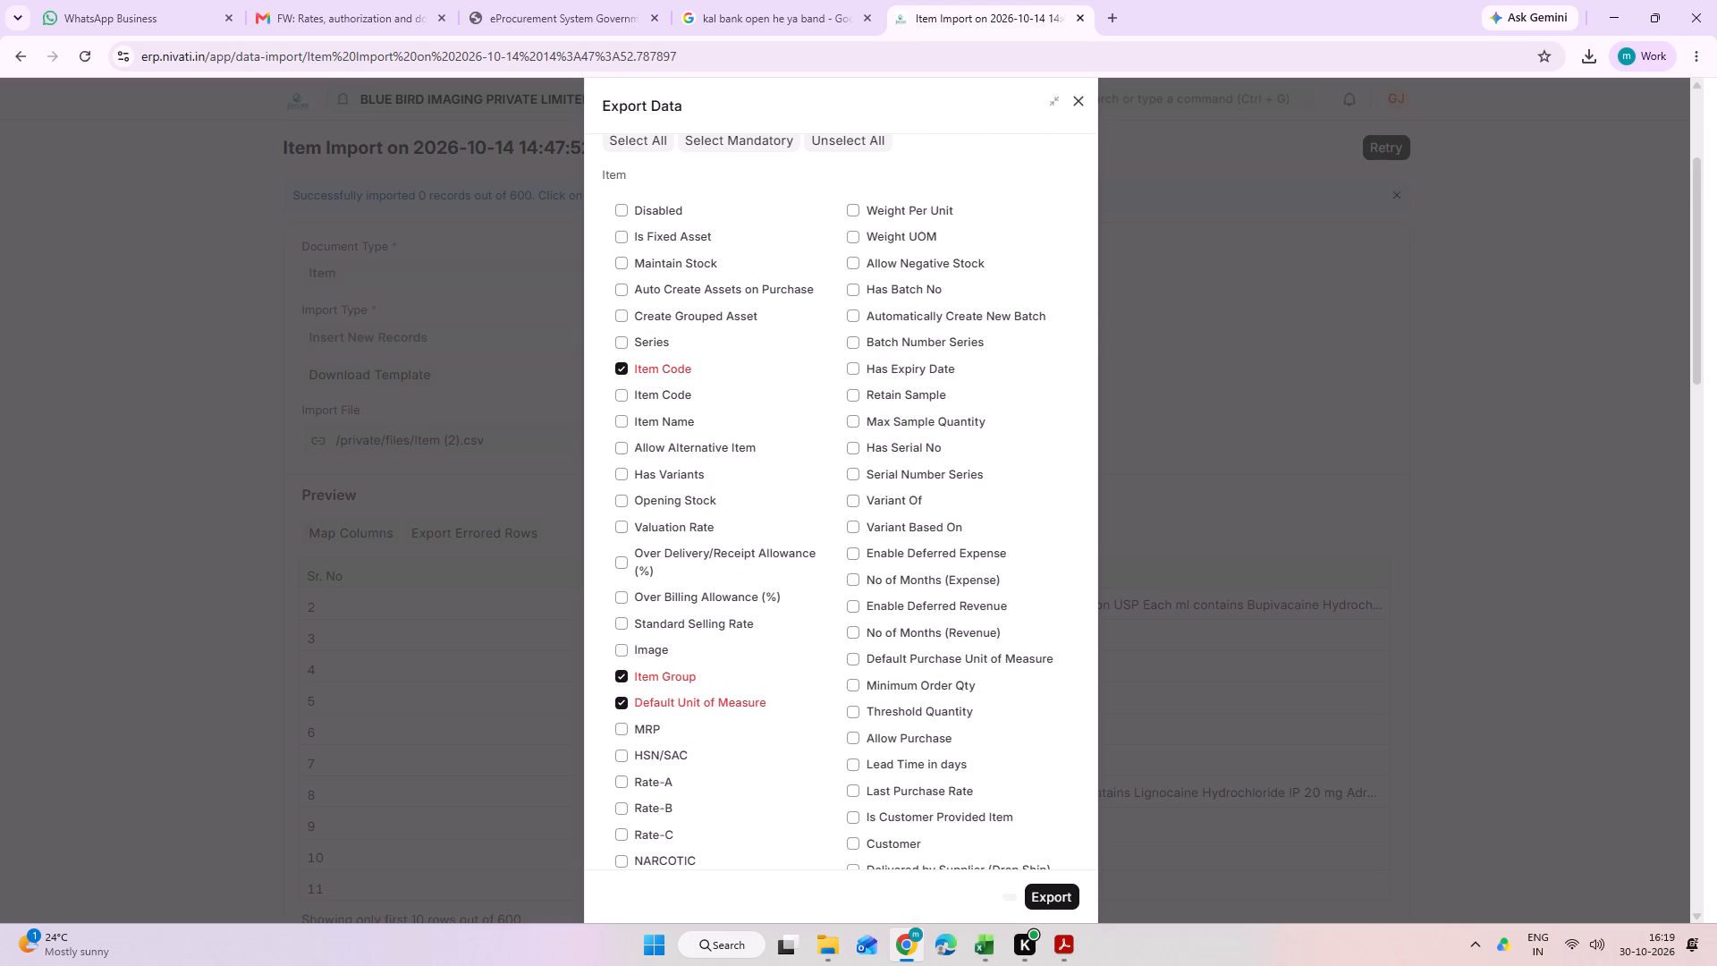
pyautogui.scroll(-8, 1029, 668)
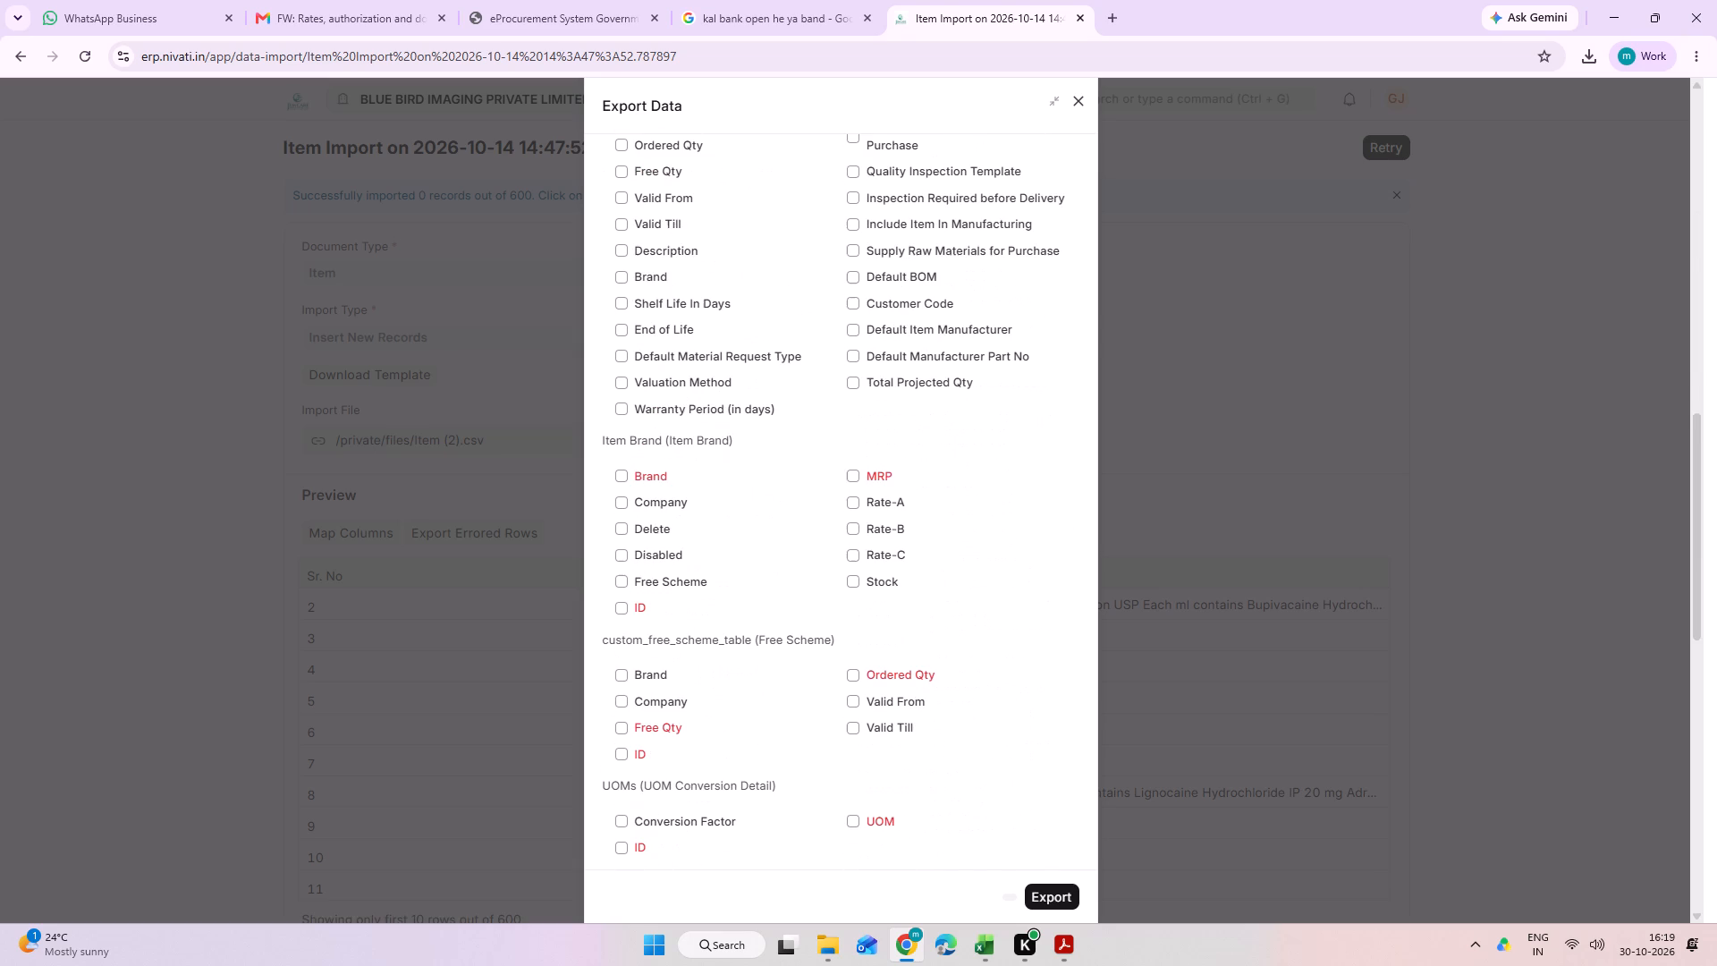
pyautogui.scroll(-4, 1029, 668)
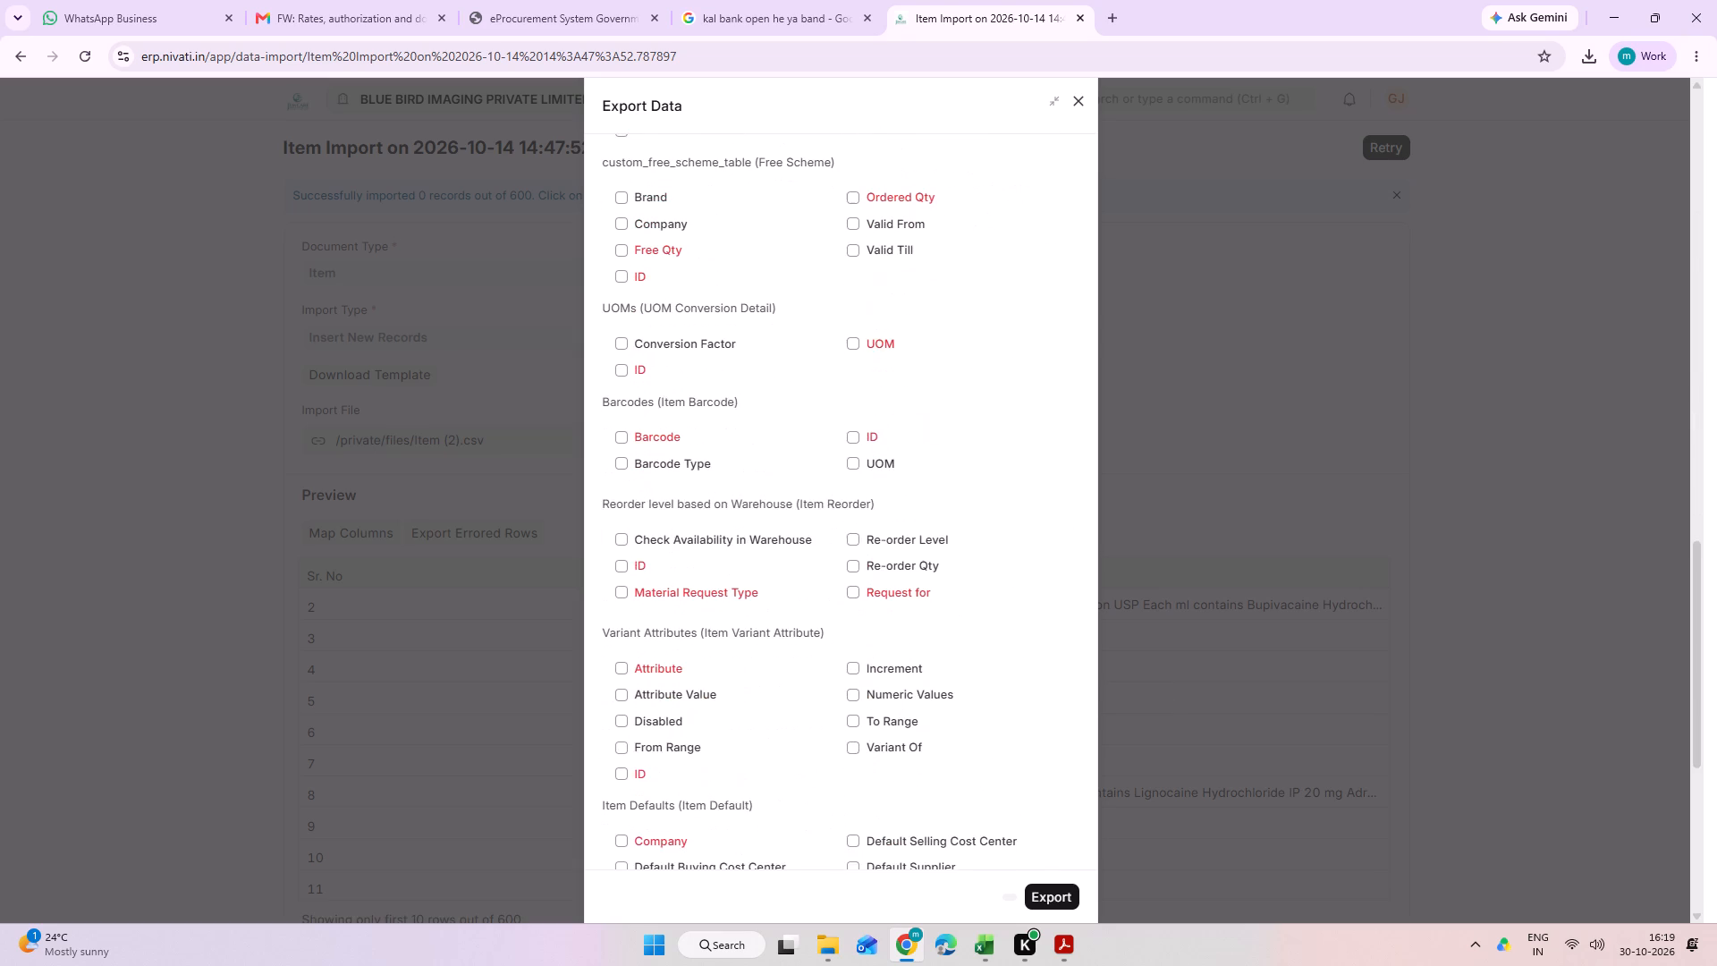
pyautogui.scroll(-10, 1029, 668)
pyautogui.scroll(8, 1029, 668)
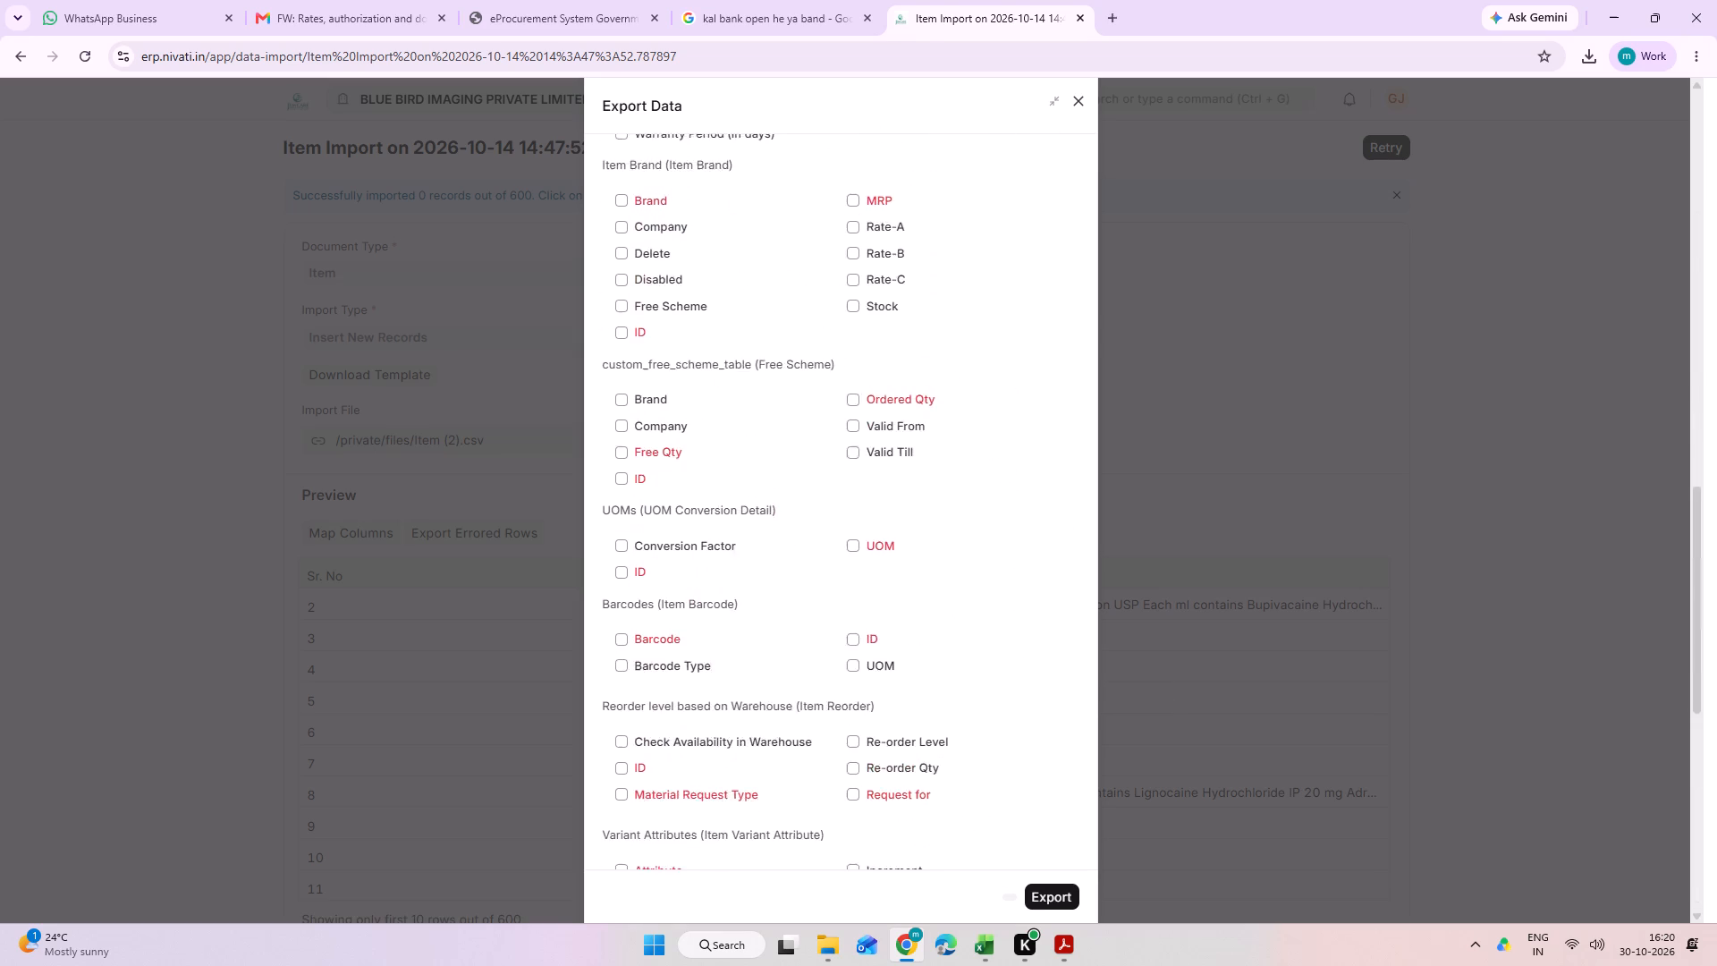
pyautogui.scroll(9, 1029, 668)
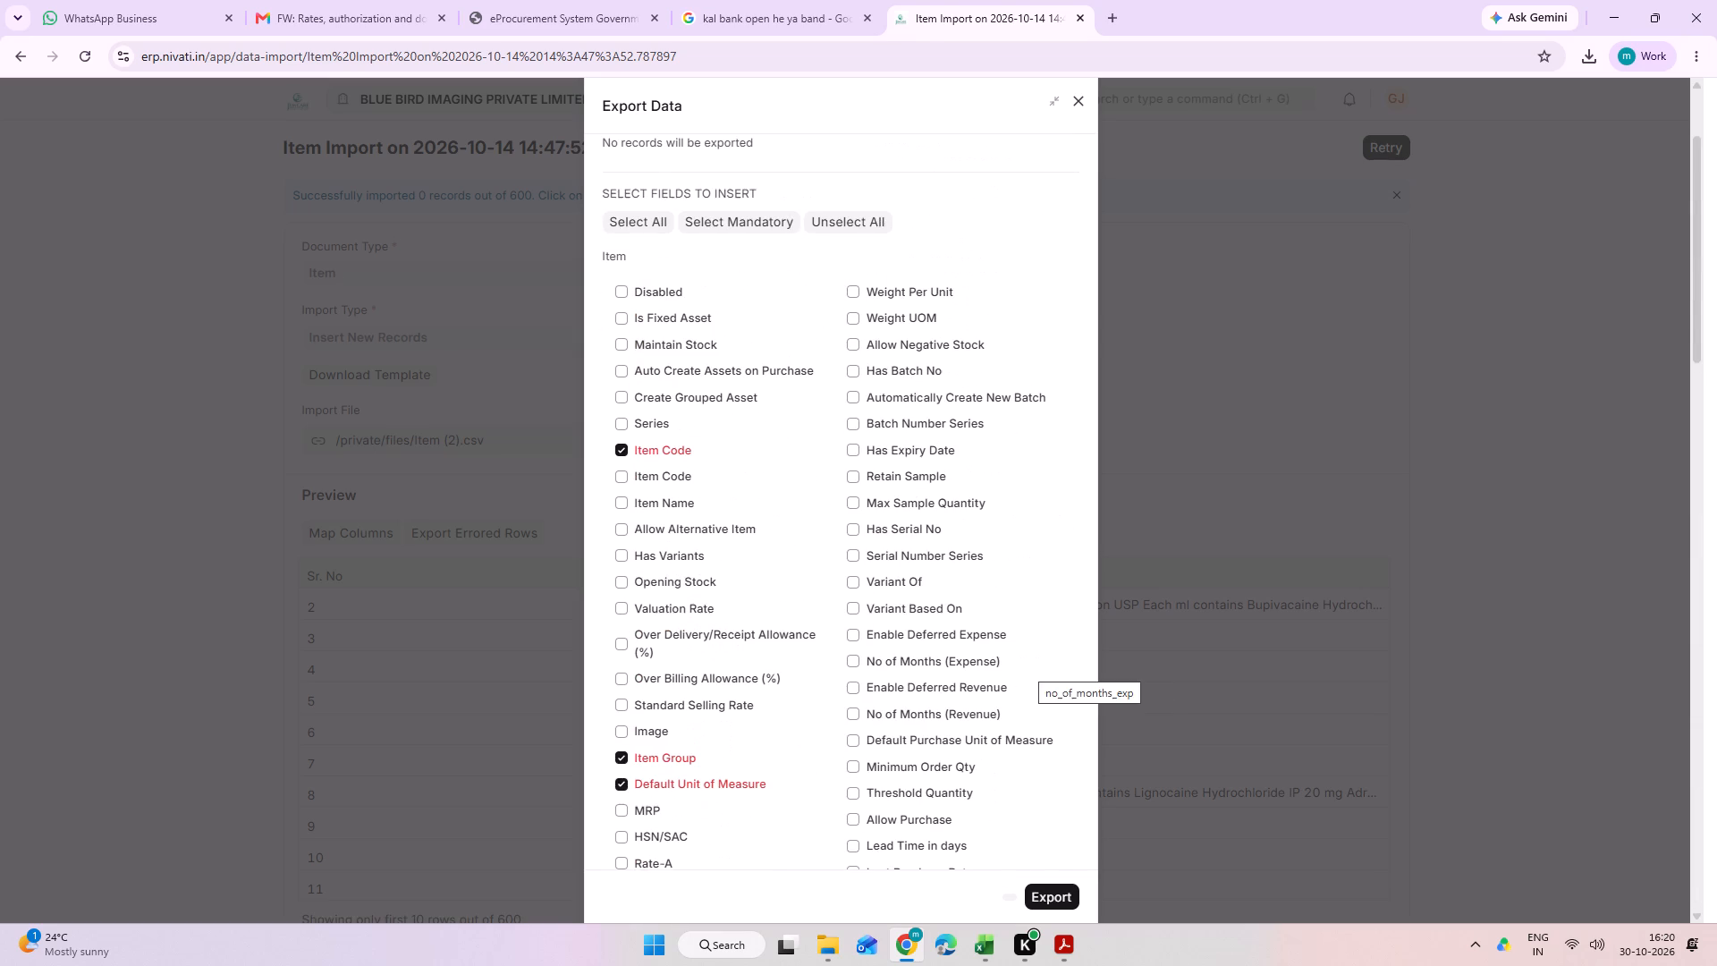
pyautogui.scroll(1, 1029, 668)
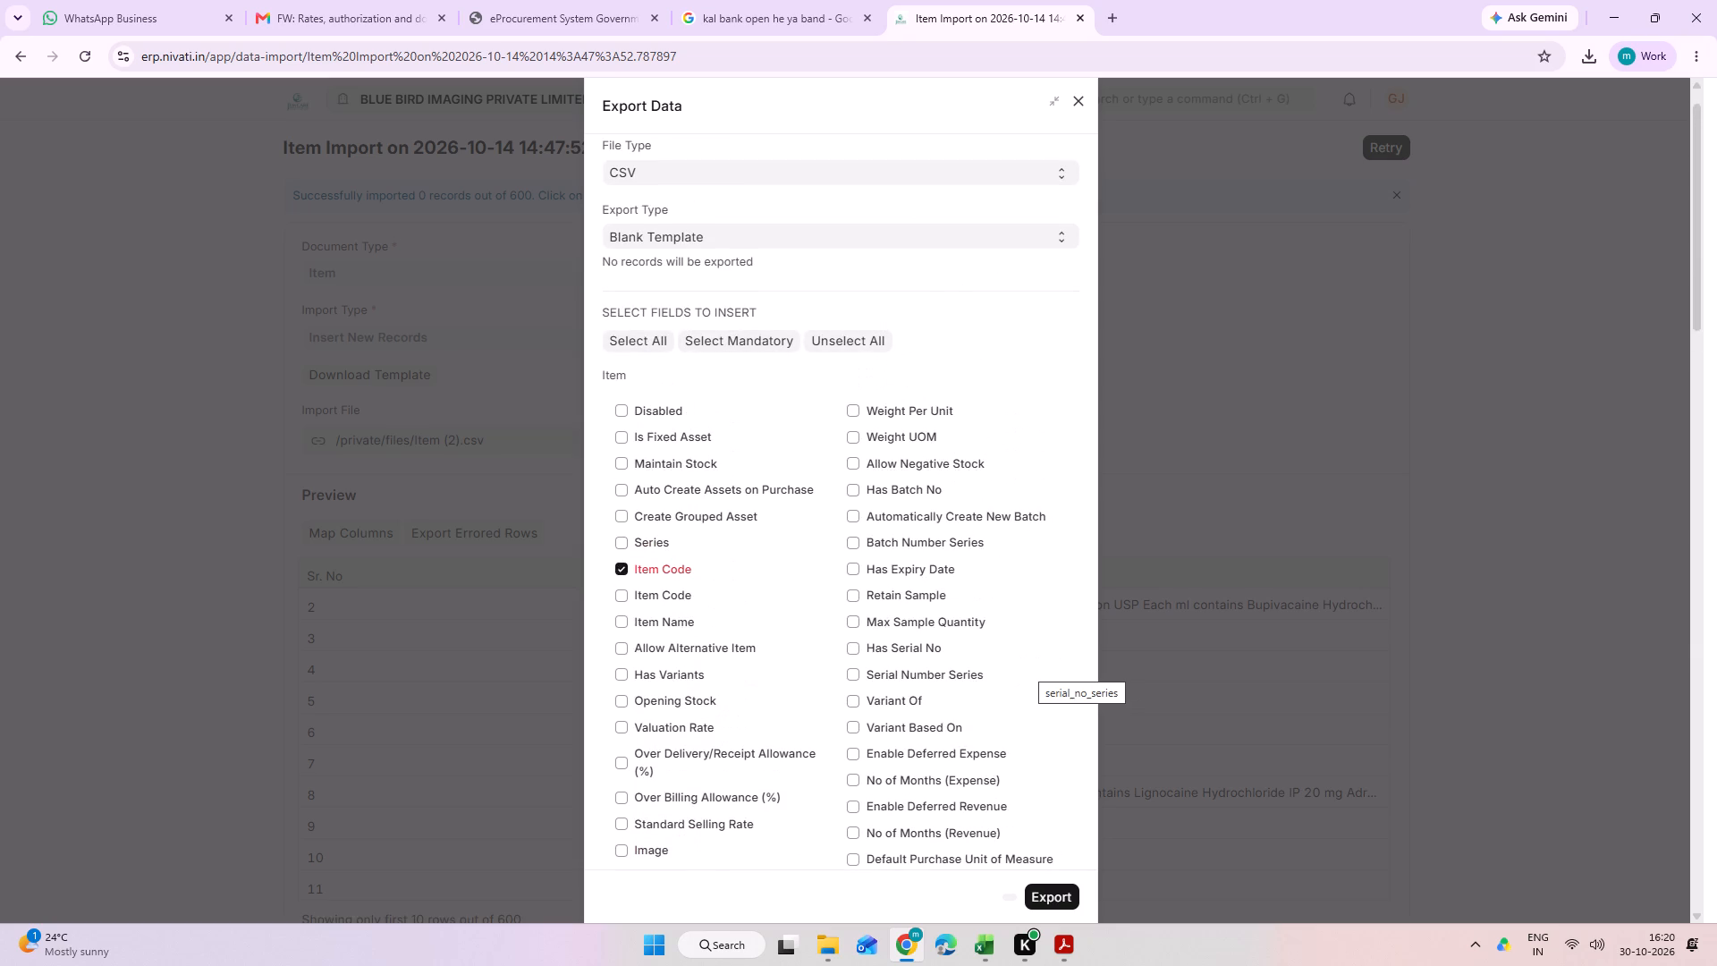
pyautogui.click(622, 624)
pyautogui.scroll(-1, 744, 630)
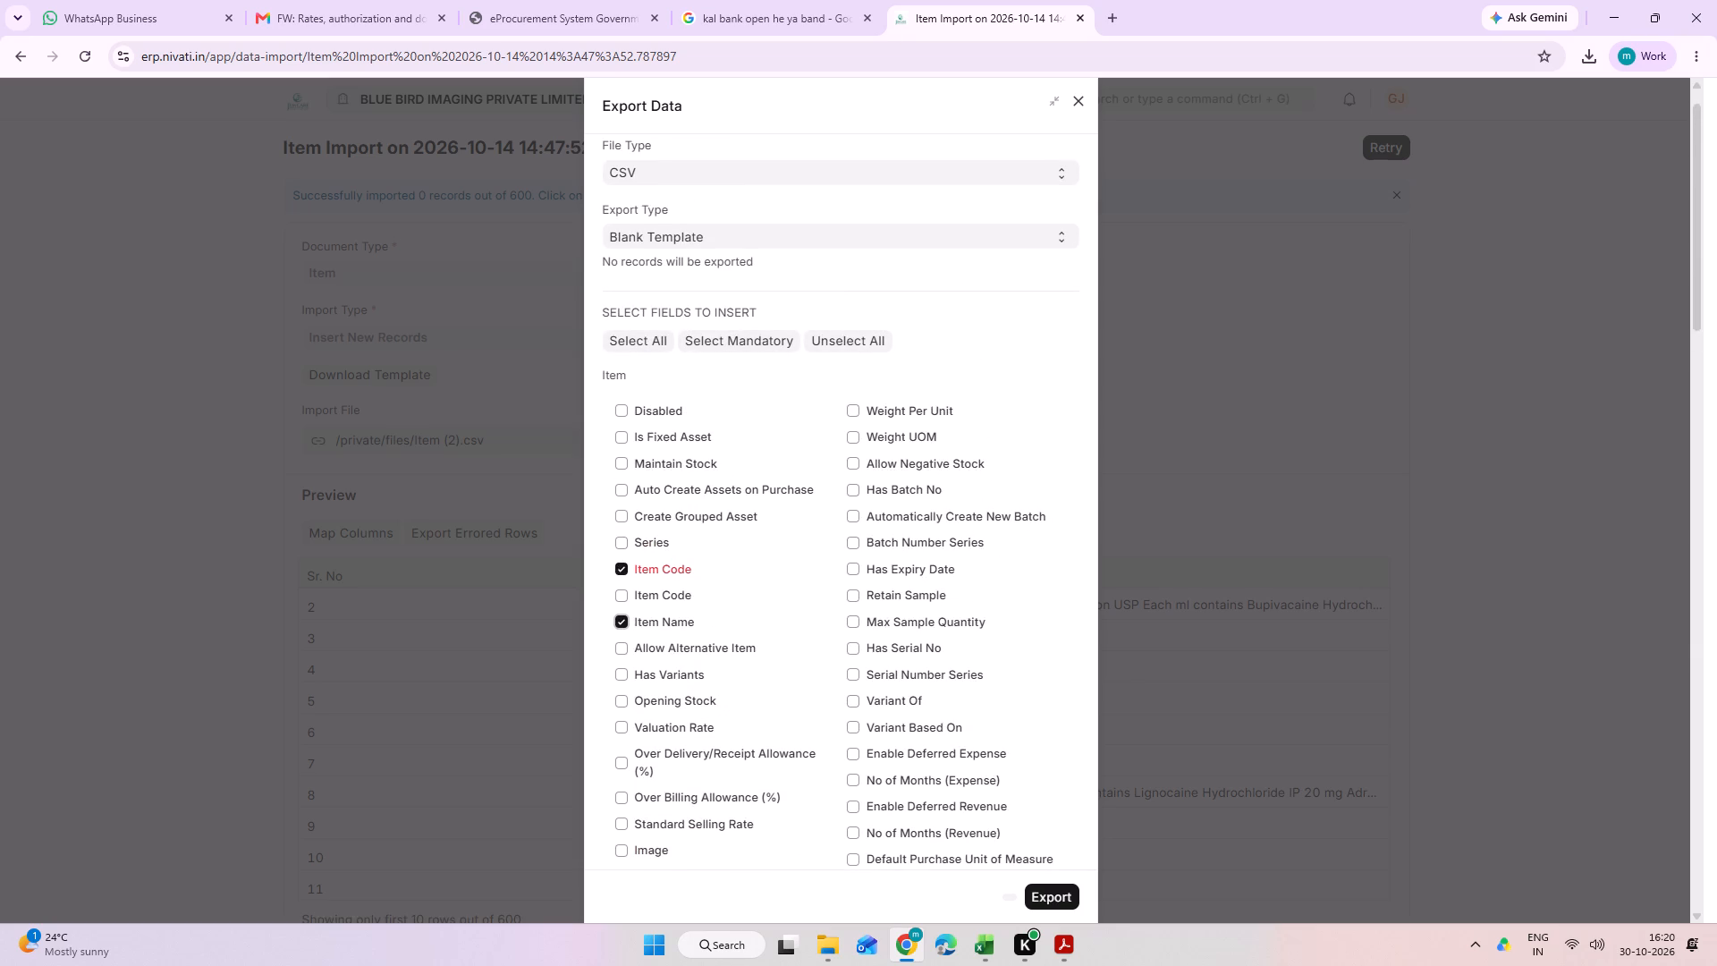
pyautogui.scroll(-1, 744, 630)
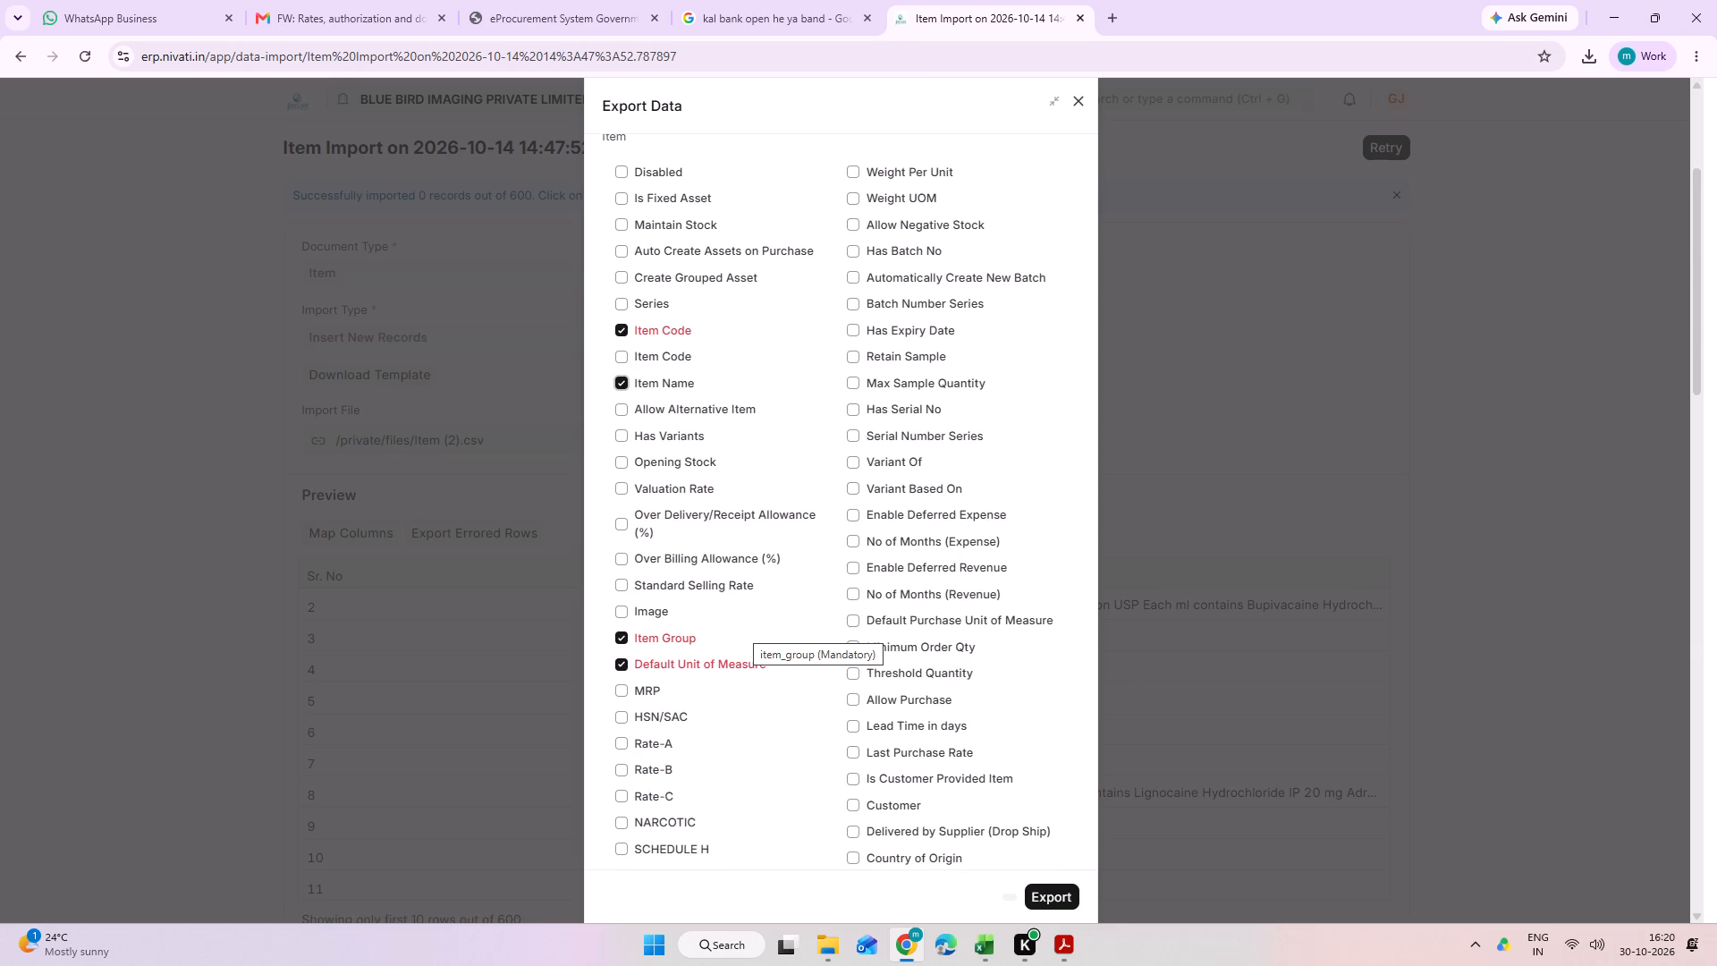
pyautogui.click(615, 646)
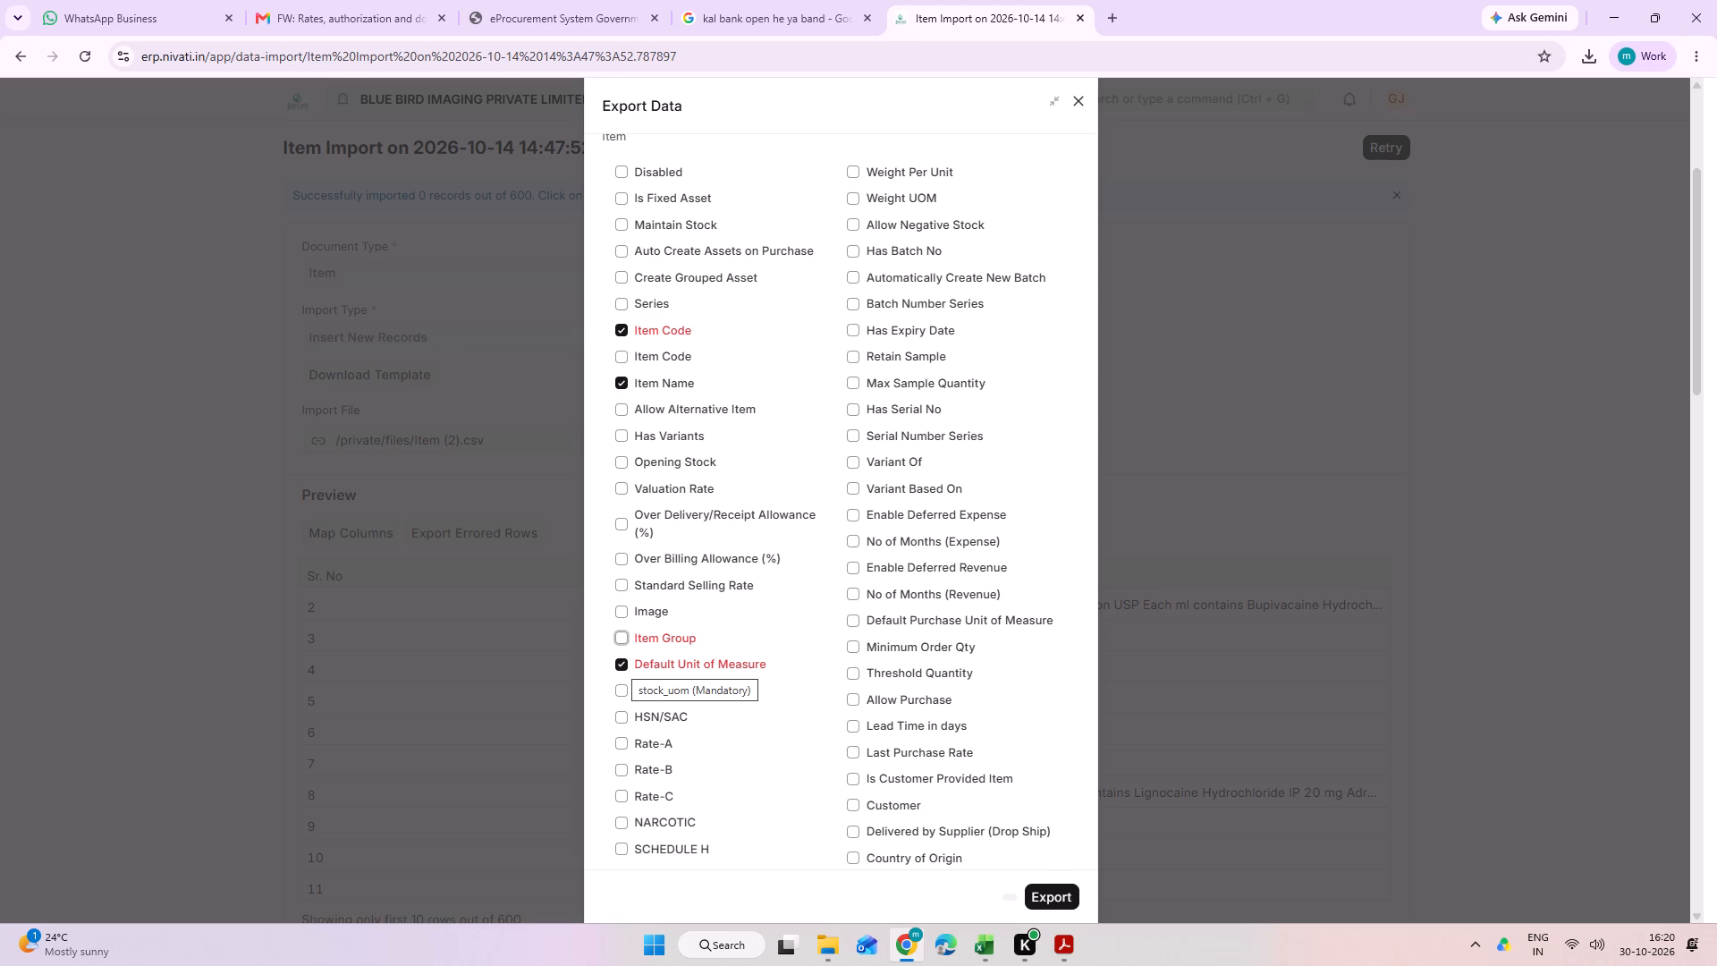
pyautogui.click(622, 665)
# Check the remaining field groups and export the blank Item template as CSV.
pyautogui.scroll(-6, 802, 610)
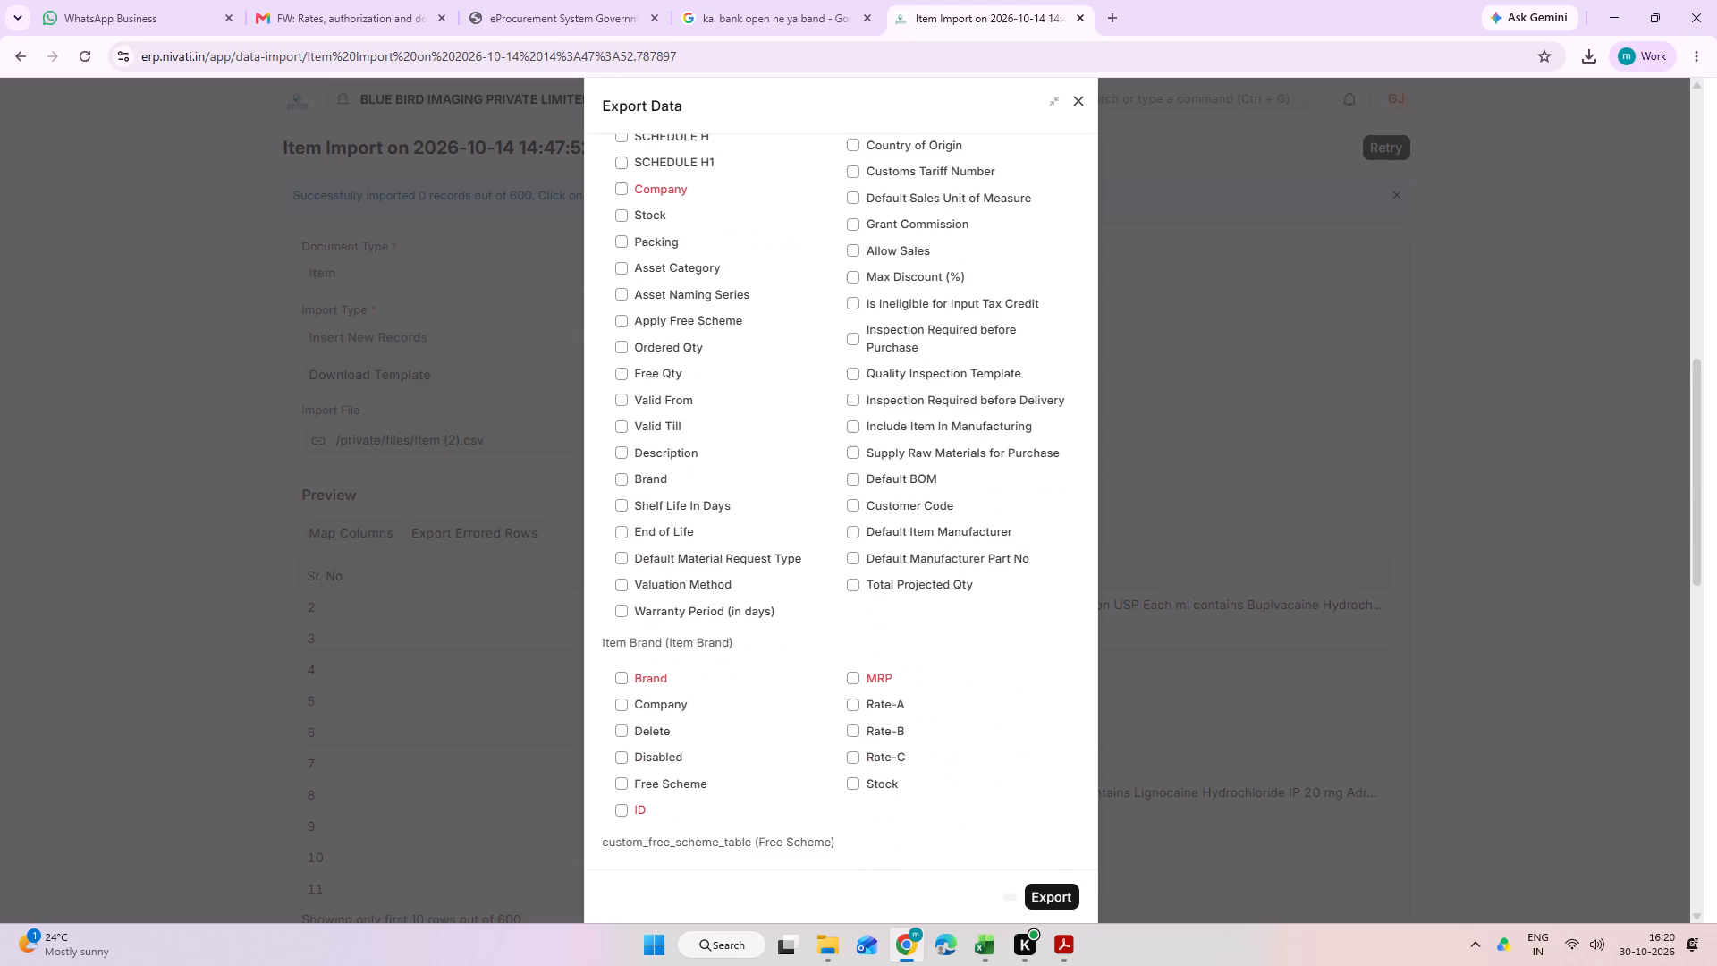
pyautogui.scroll(-10, 802, 610)
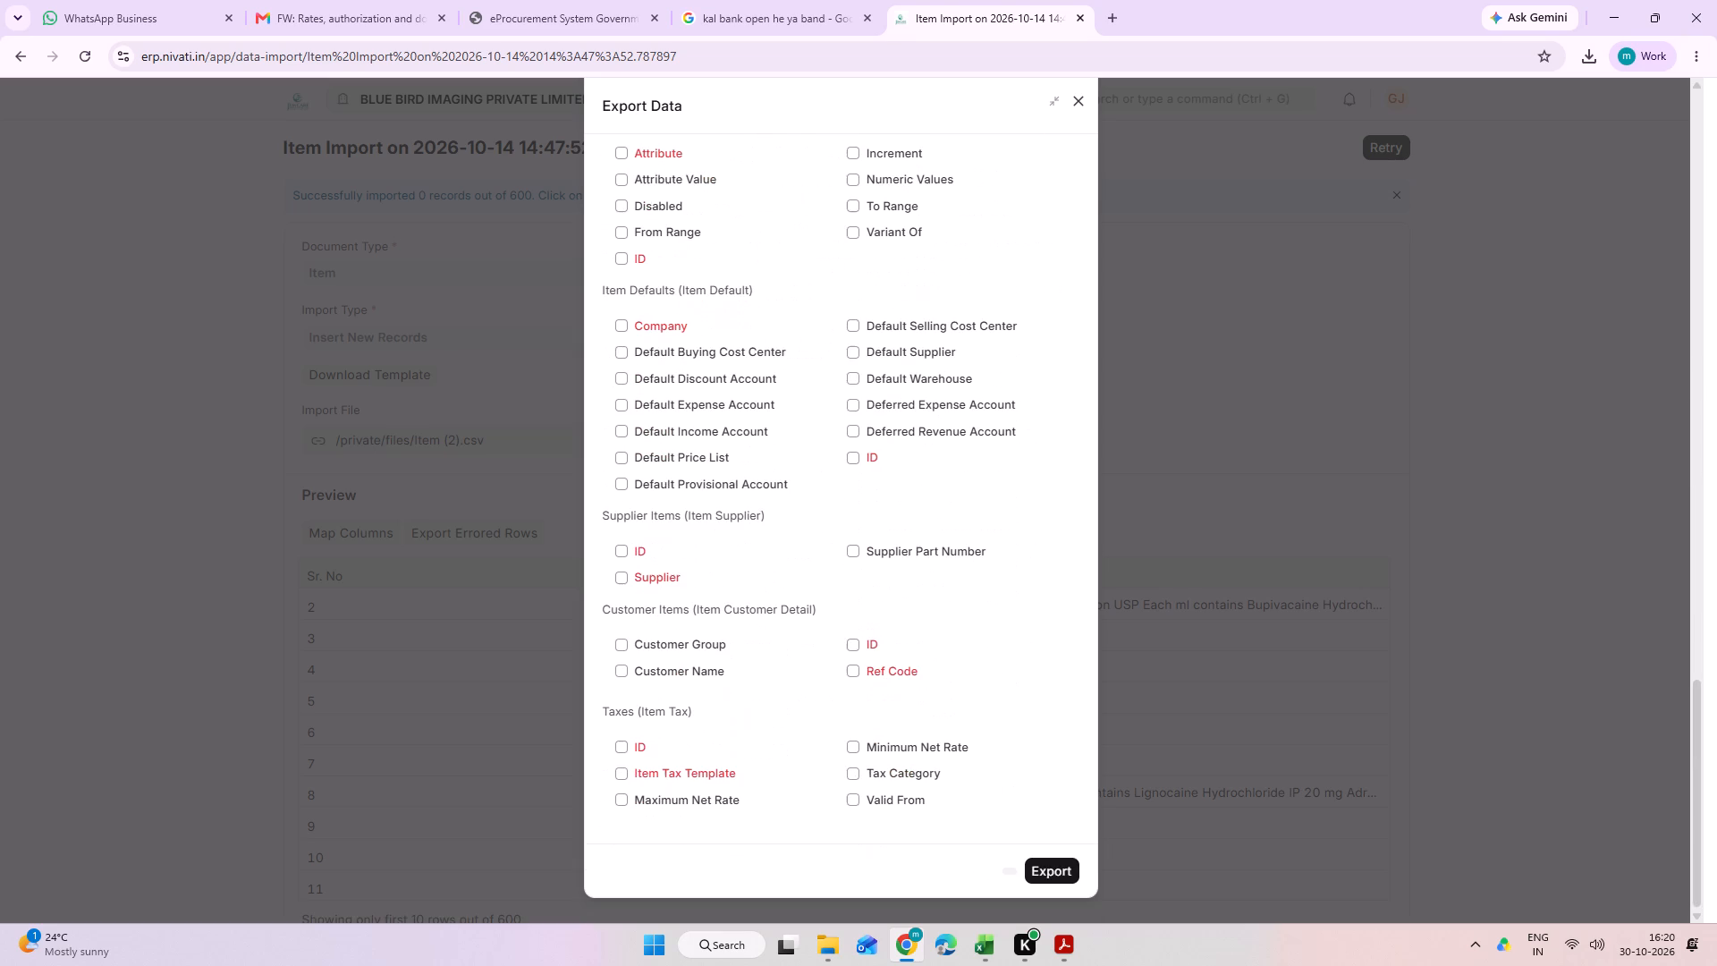
pyautogui.scroll(-2, 802, 610)
pyautogui.click(1043, 873)
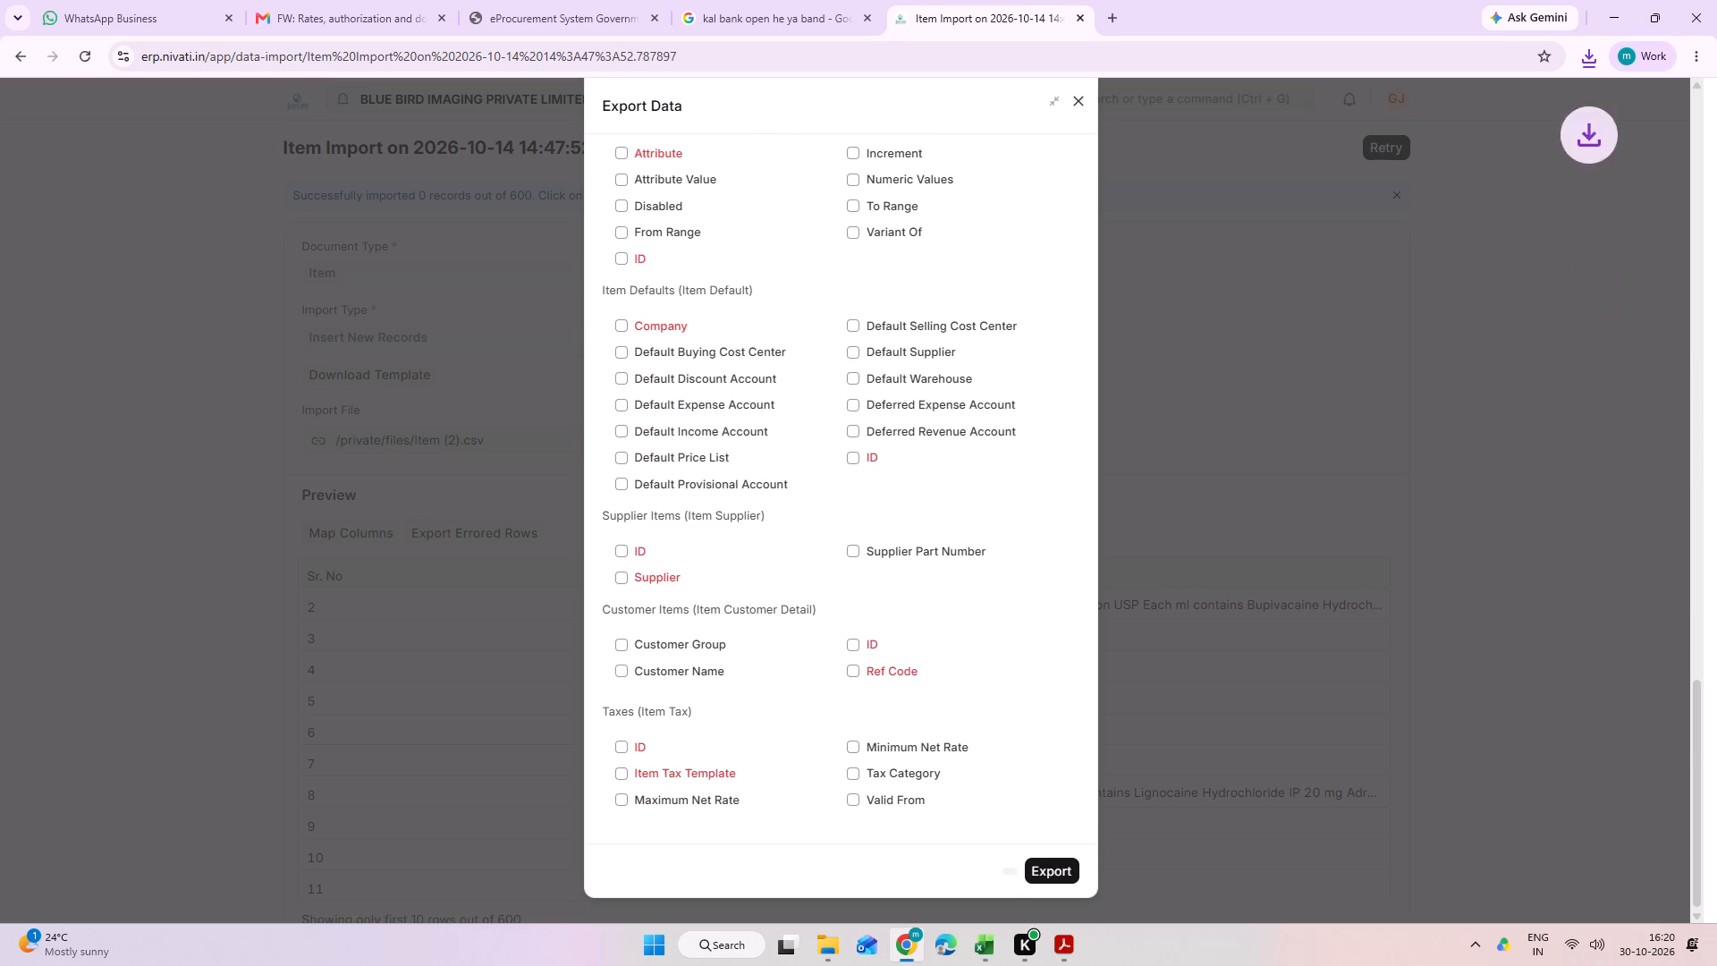
# Open the newly exported Item (4) file from the Downloads folder in Excel.
pyautogui.click(1540, 99)
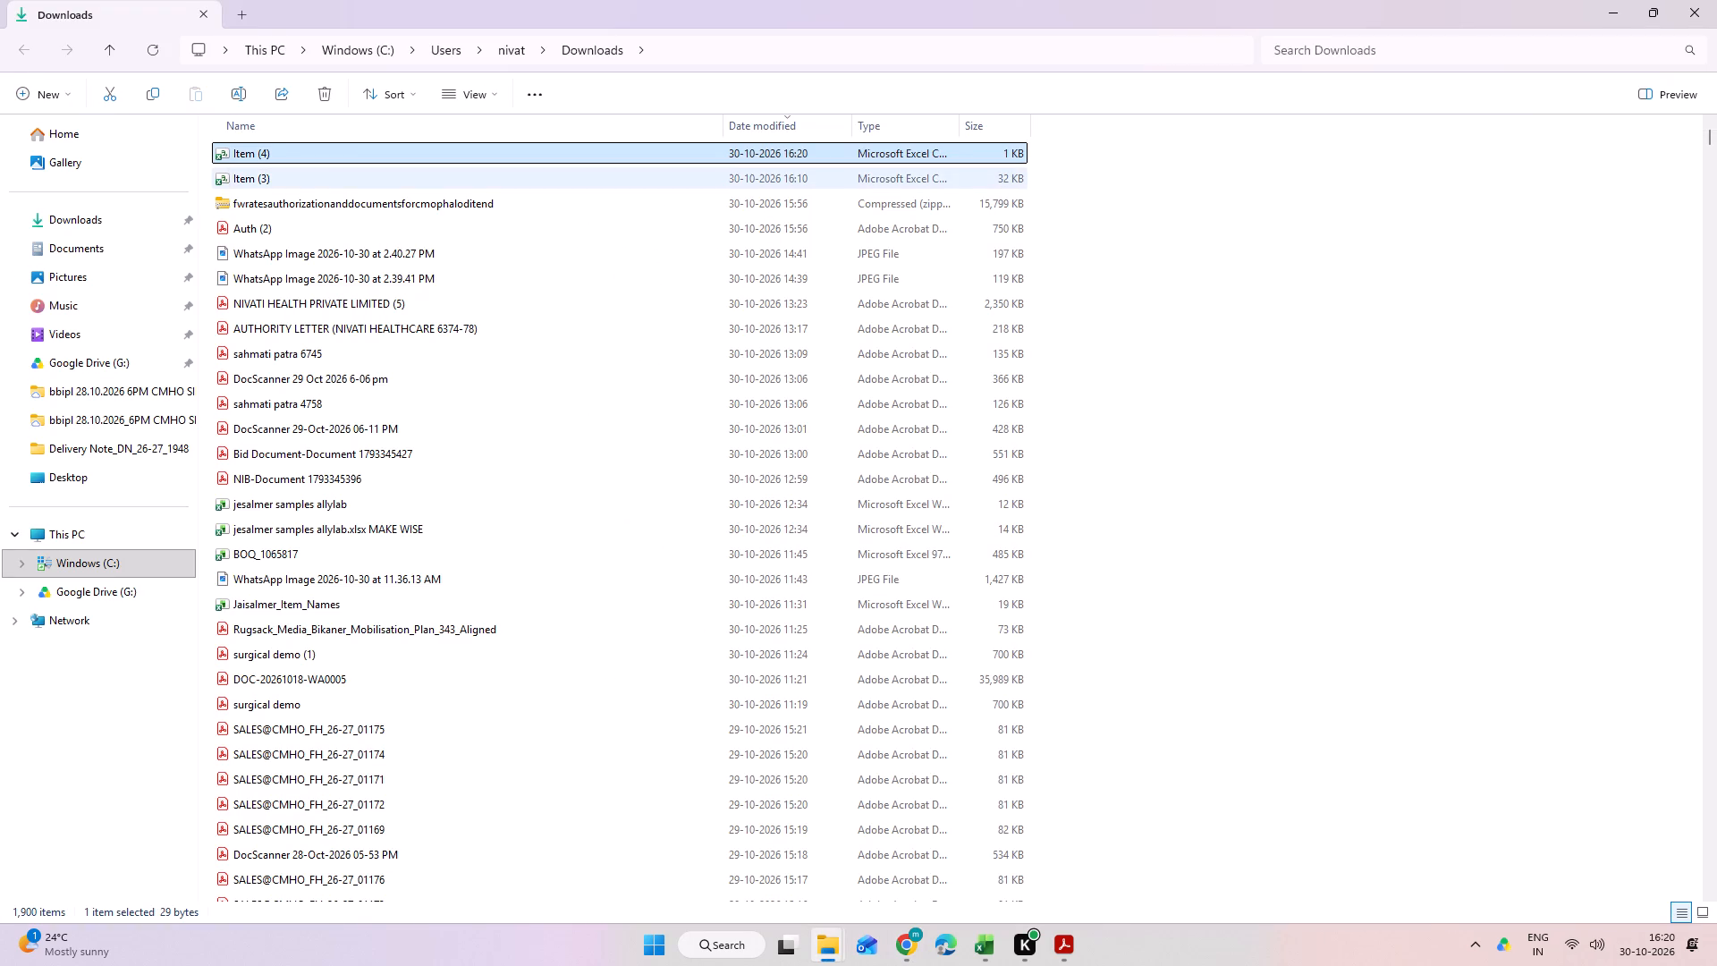
pyautogui.tripleClick(439, 160)
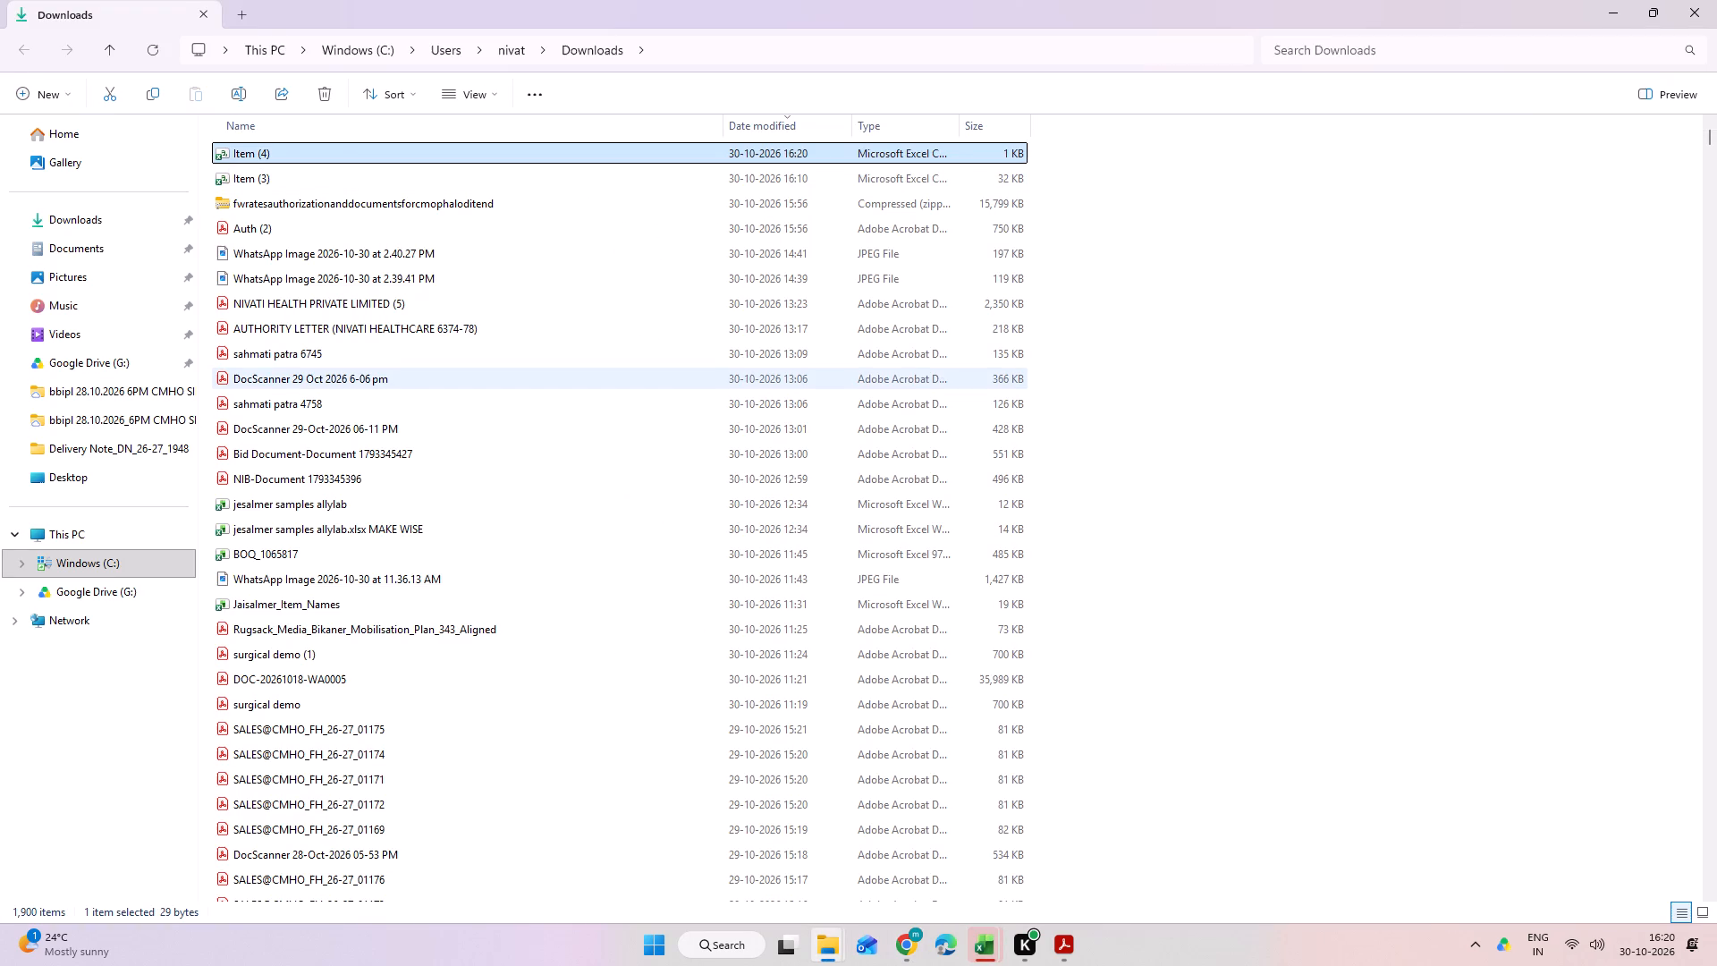
pyautogui.doubleClick(366, 158)
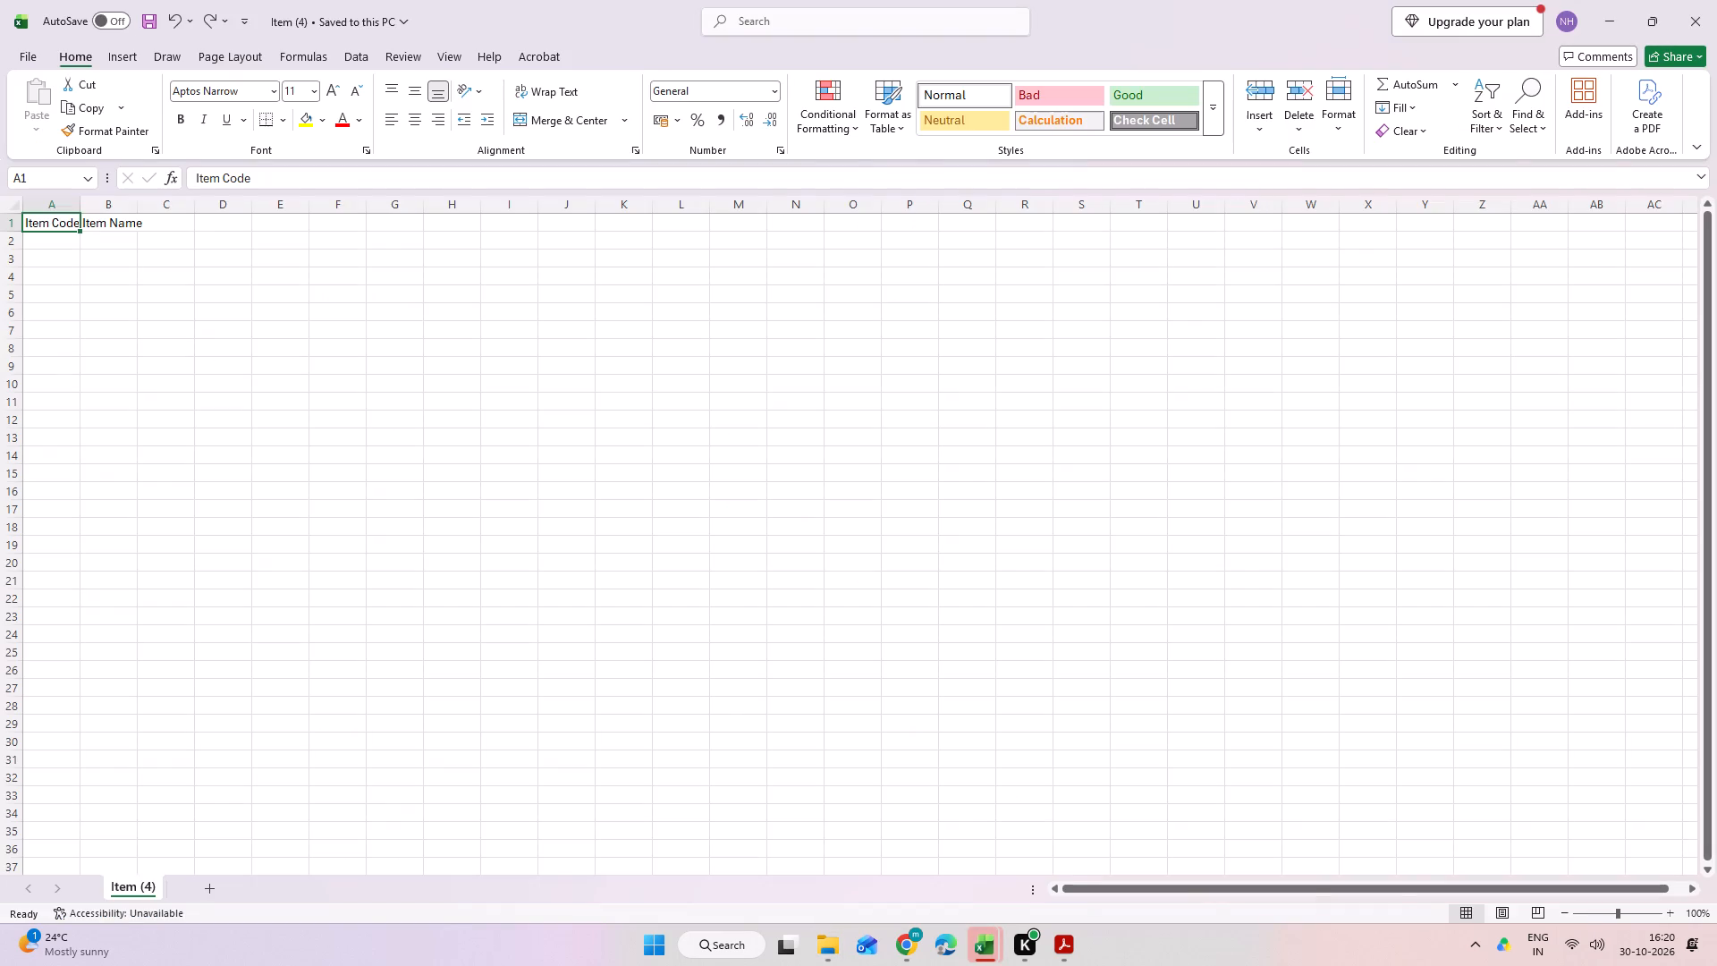
# Auto-fit the widths of the Item Code and Item Name columns in the blank template.
pyautogui.doubleClick(82, 200)
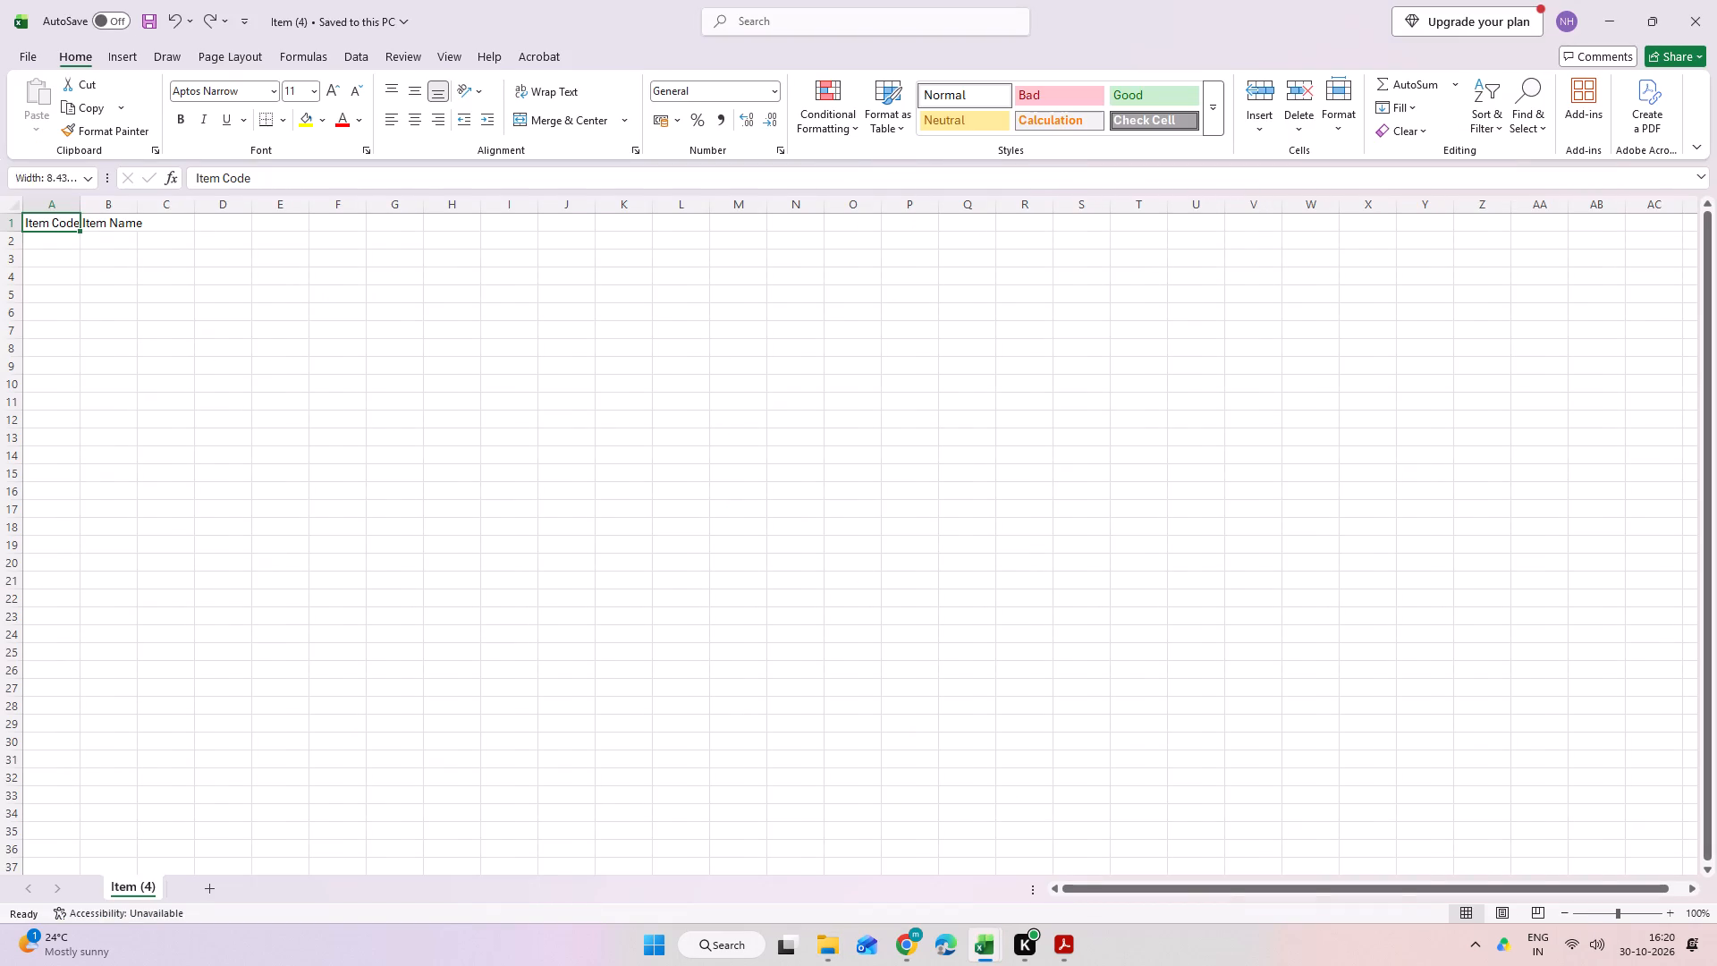
pyautogui.doubleClick(141, 206)
pyautogui.hotkey('alt', 'Tab')
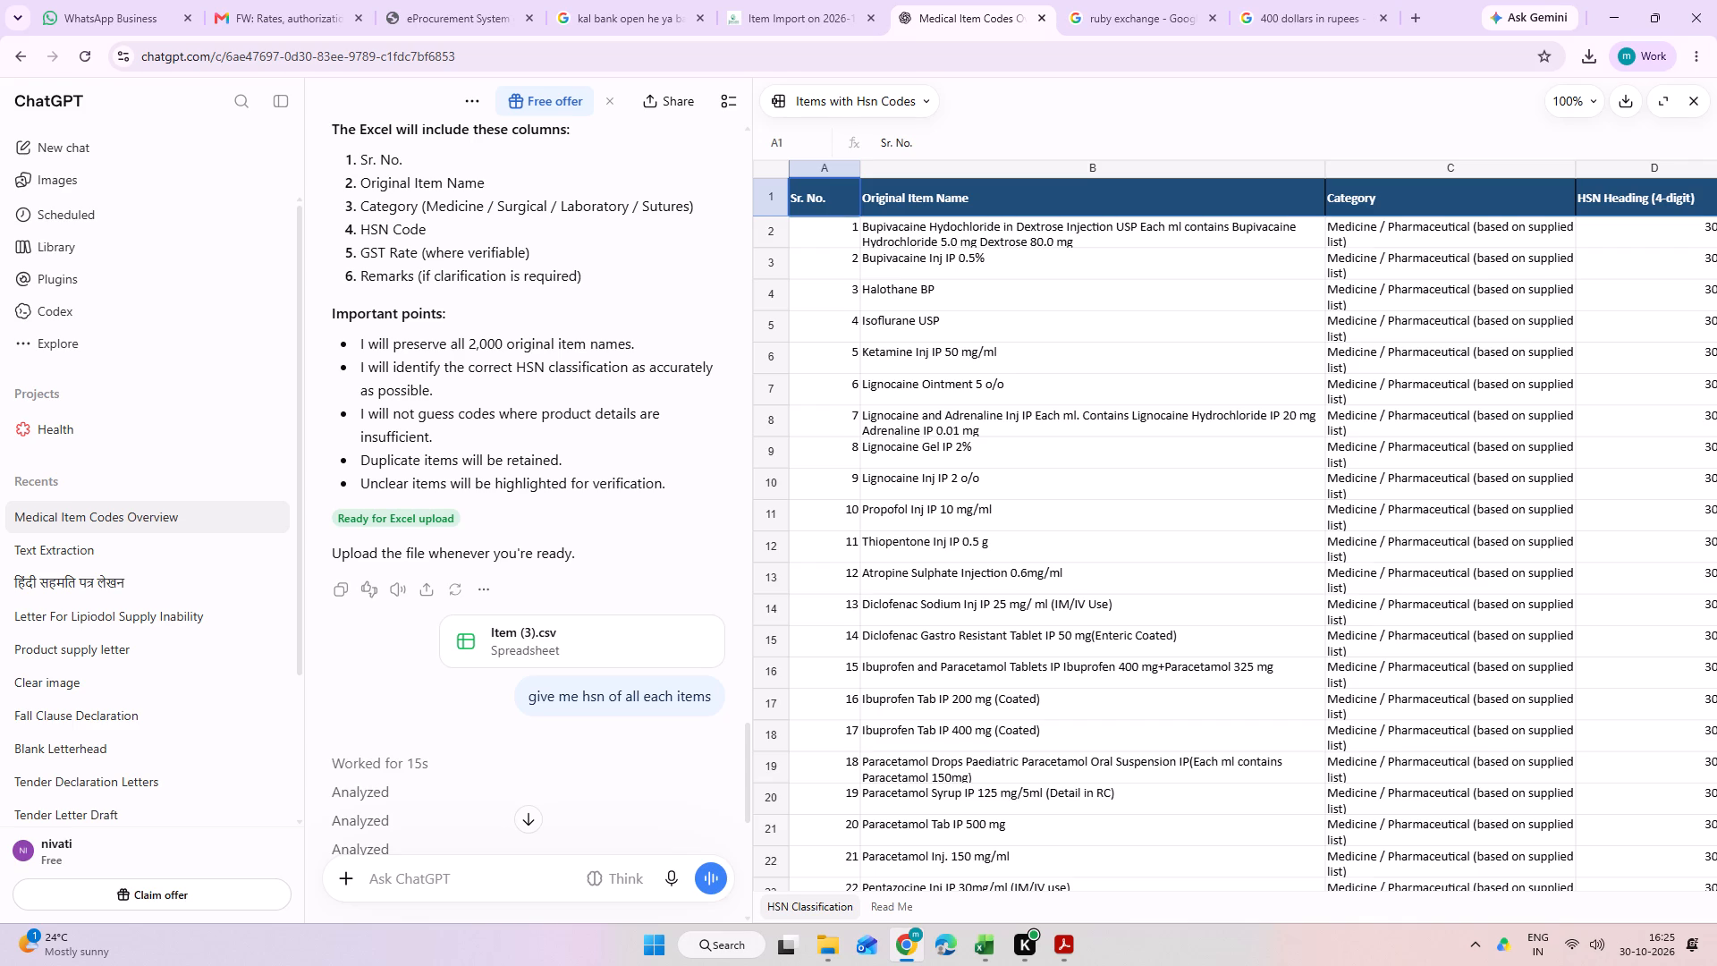
pyautogui.scroll(-3, 1126, 718)
pyautogui.scroll(3, 1068, 537)
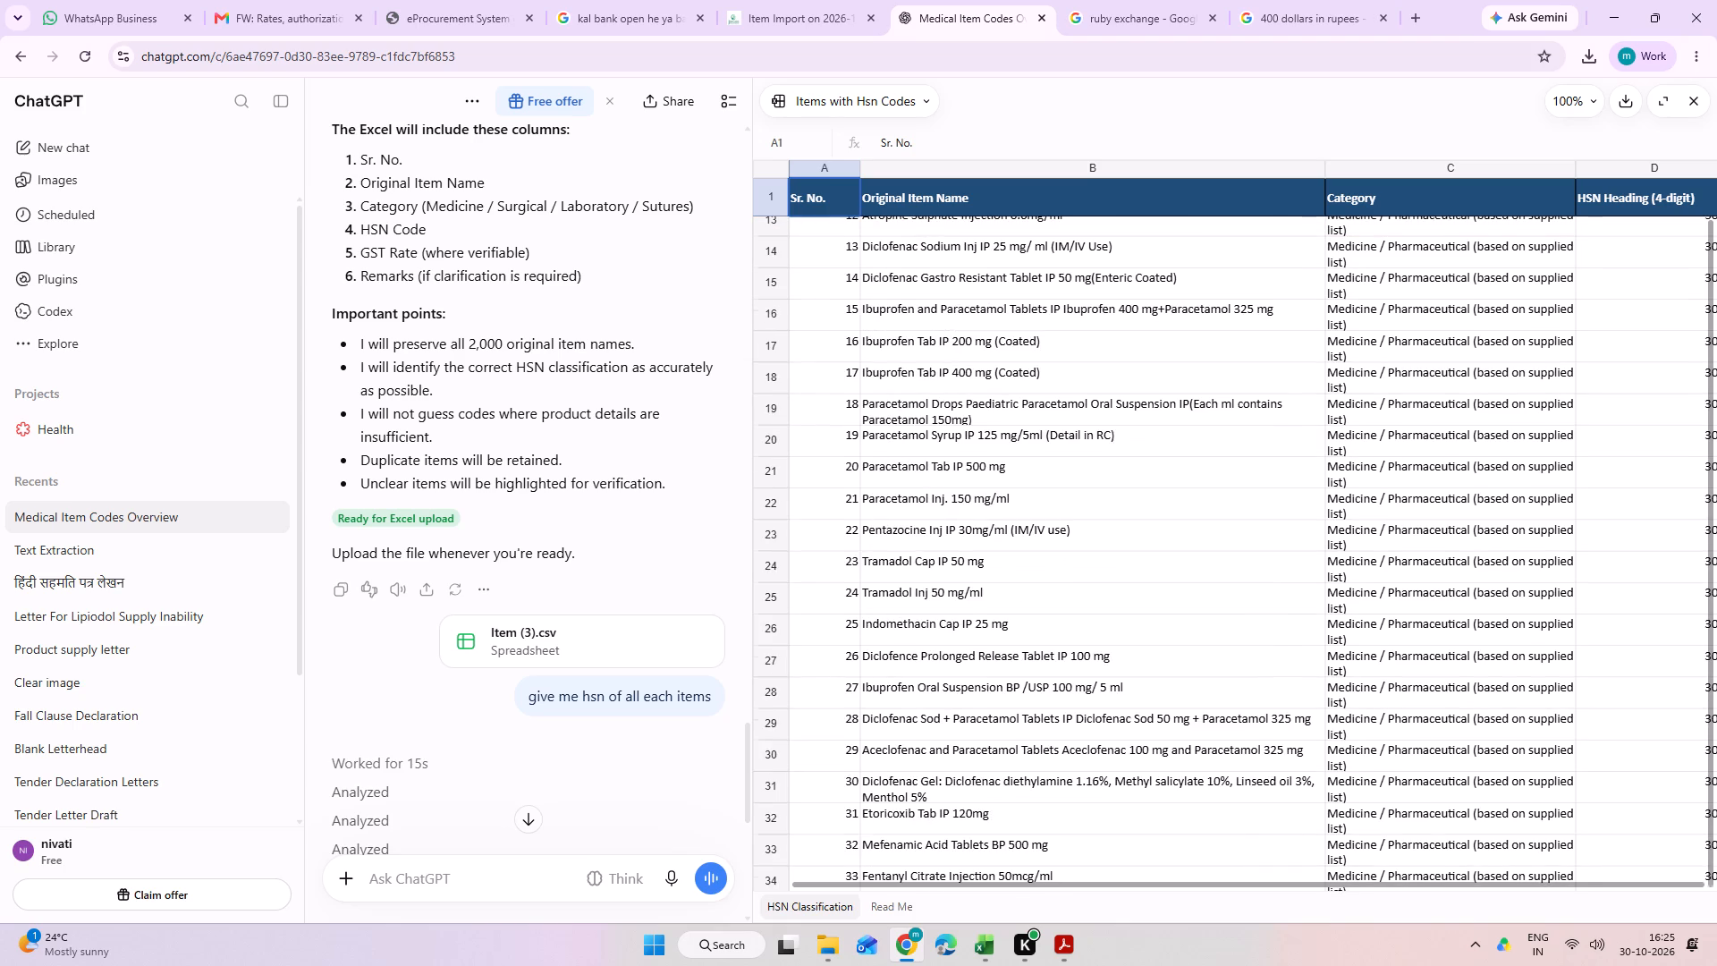
pyautogui.scroll(1, 1068, 537)
pyautogui.click(1107, 468)
pyautogui.press('Right')
pyautogui.press('Right')
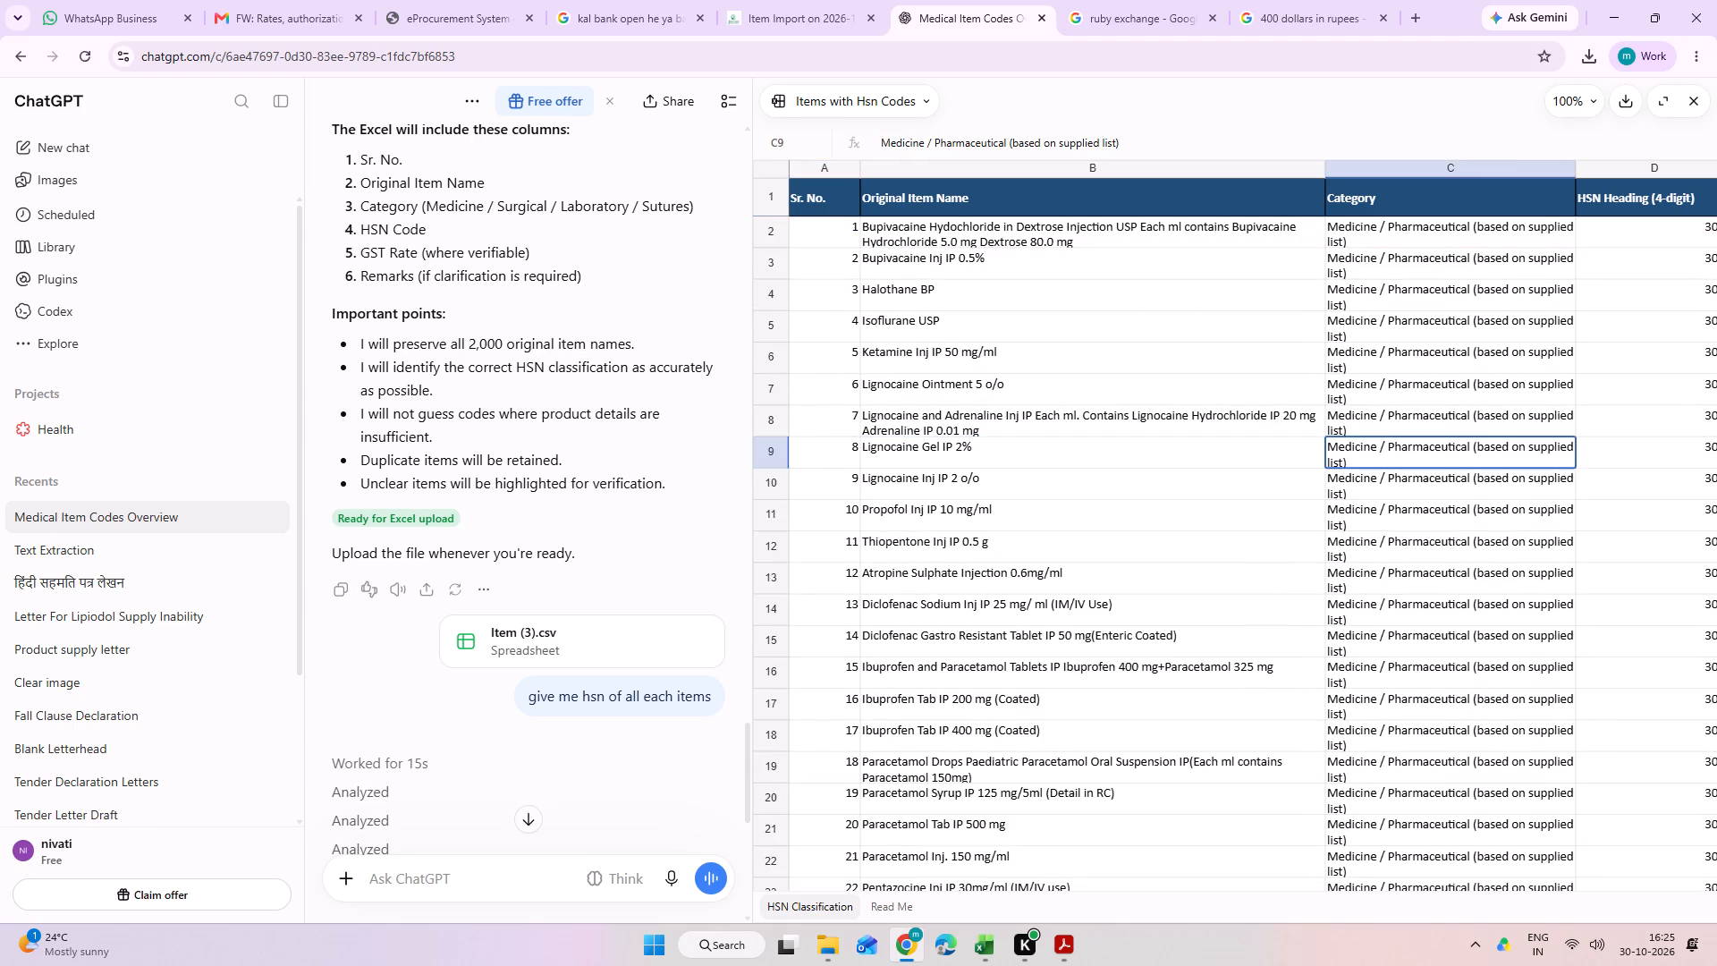
pyautogui.press('Right')
pyautogui.press('Right')
pyautogui.press('Right')
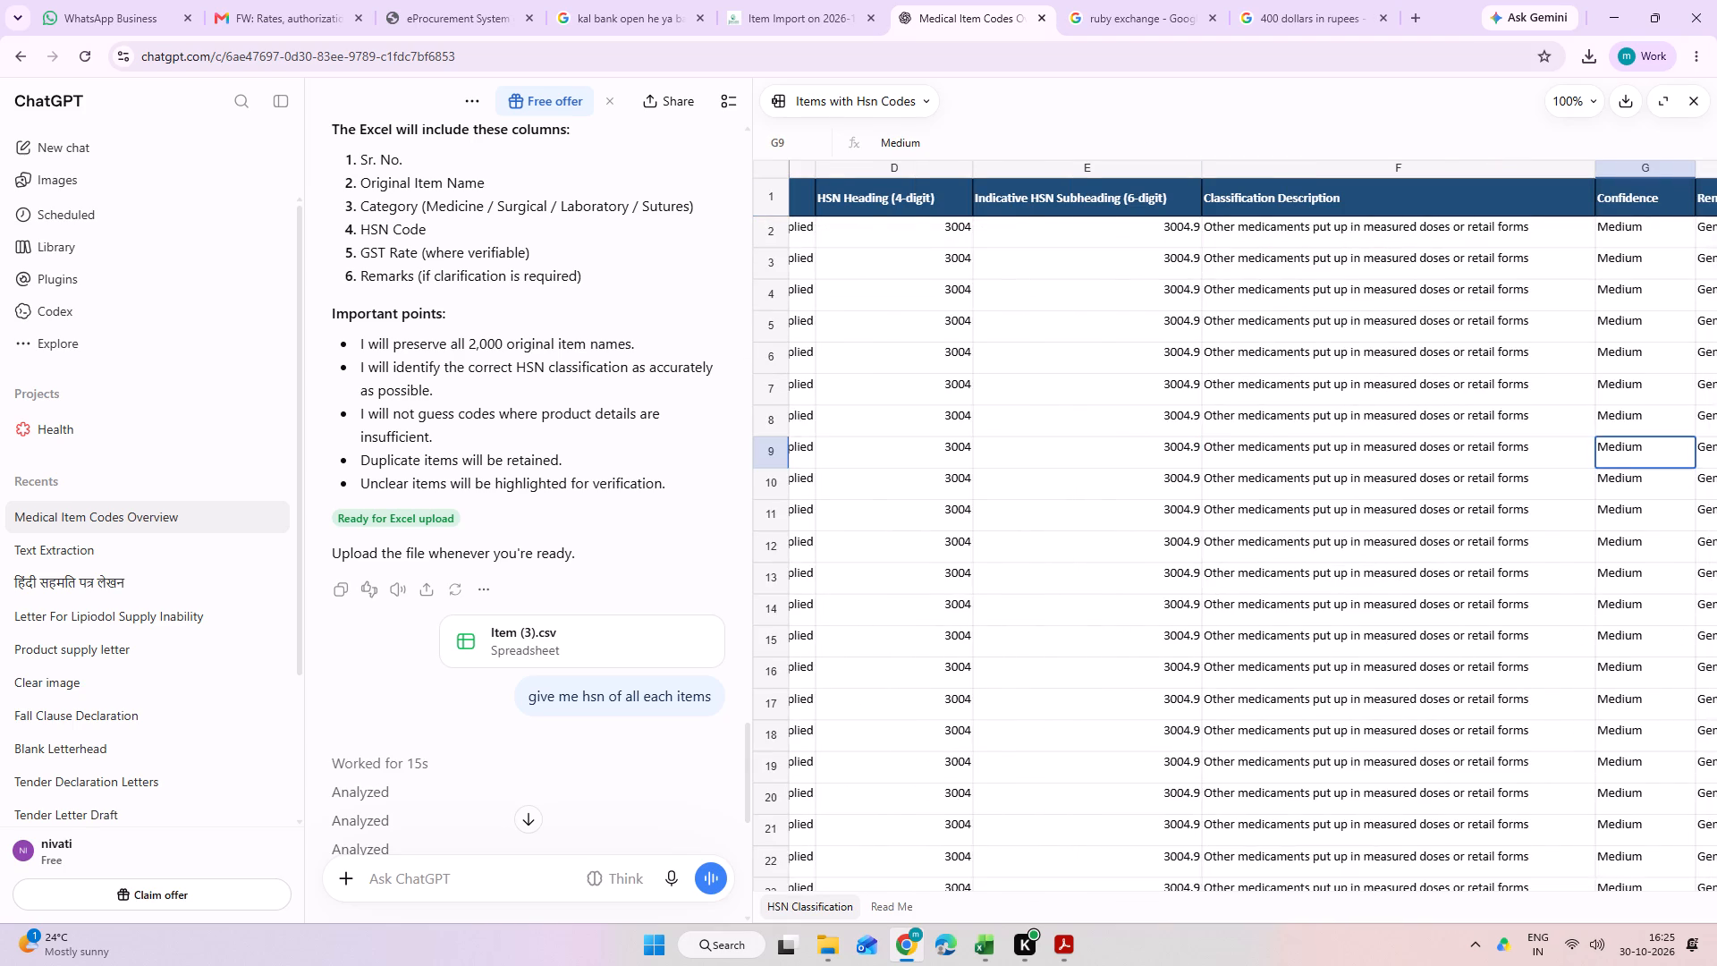
pyautogui.press('Right')
pyautogui.press('Right')
pyautogui.press('Right')
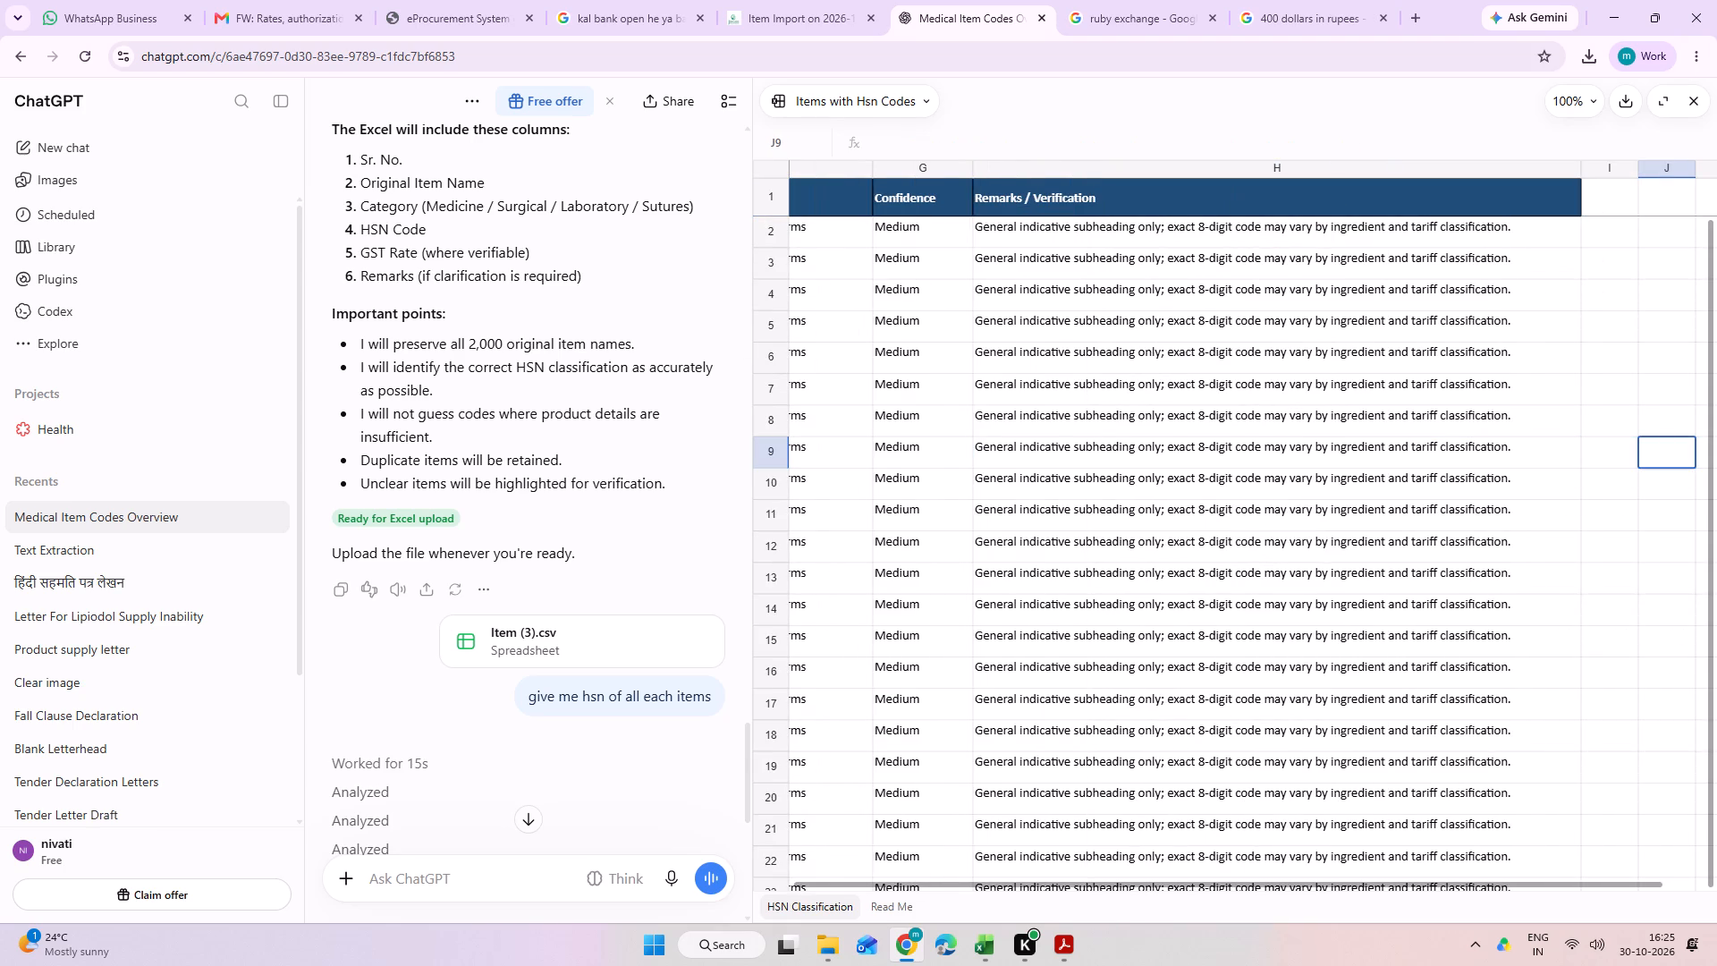
pyautogui.press('Left')
pyautogui.press('Left')
pyautogui.press('Left')
pyautogui.press('Left')
pyautogui.press('Left')
pyautogui.press('Left')
pyautogui.press('Left')
pyautogui.press('Left')
pyautogui.press('Left')
pyautogui.press('Left')
pyautogui.press('Left')
pyautogui.press('Left')
pyautogui.press('Left')
pyautogui.press('Left')
pyautogui.press('Left')
pyautogui.press('Left')
pyautogui.press('Left')
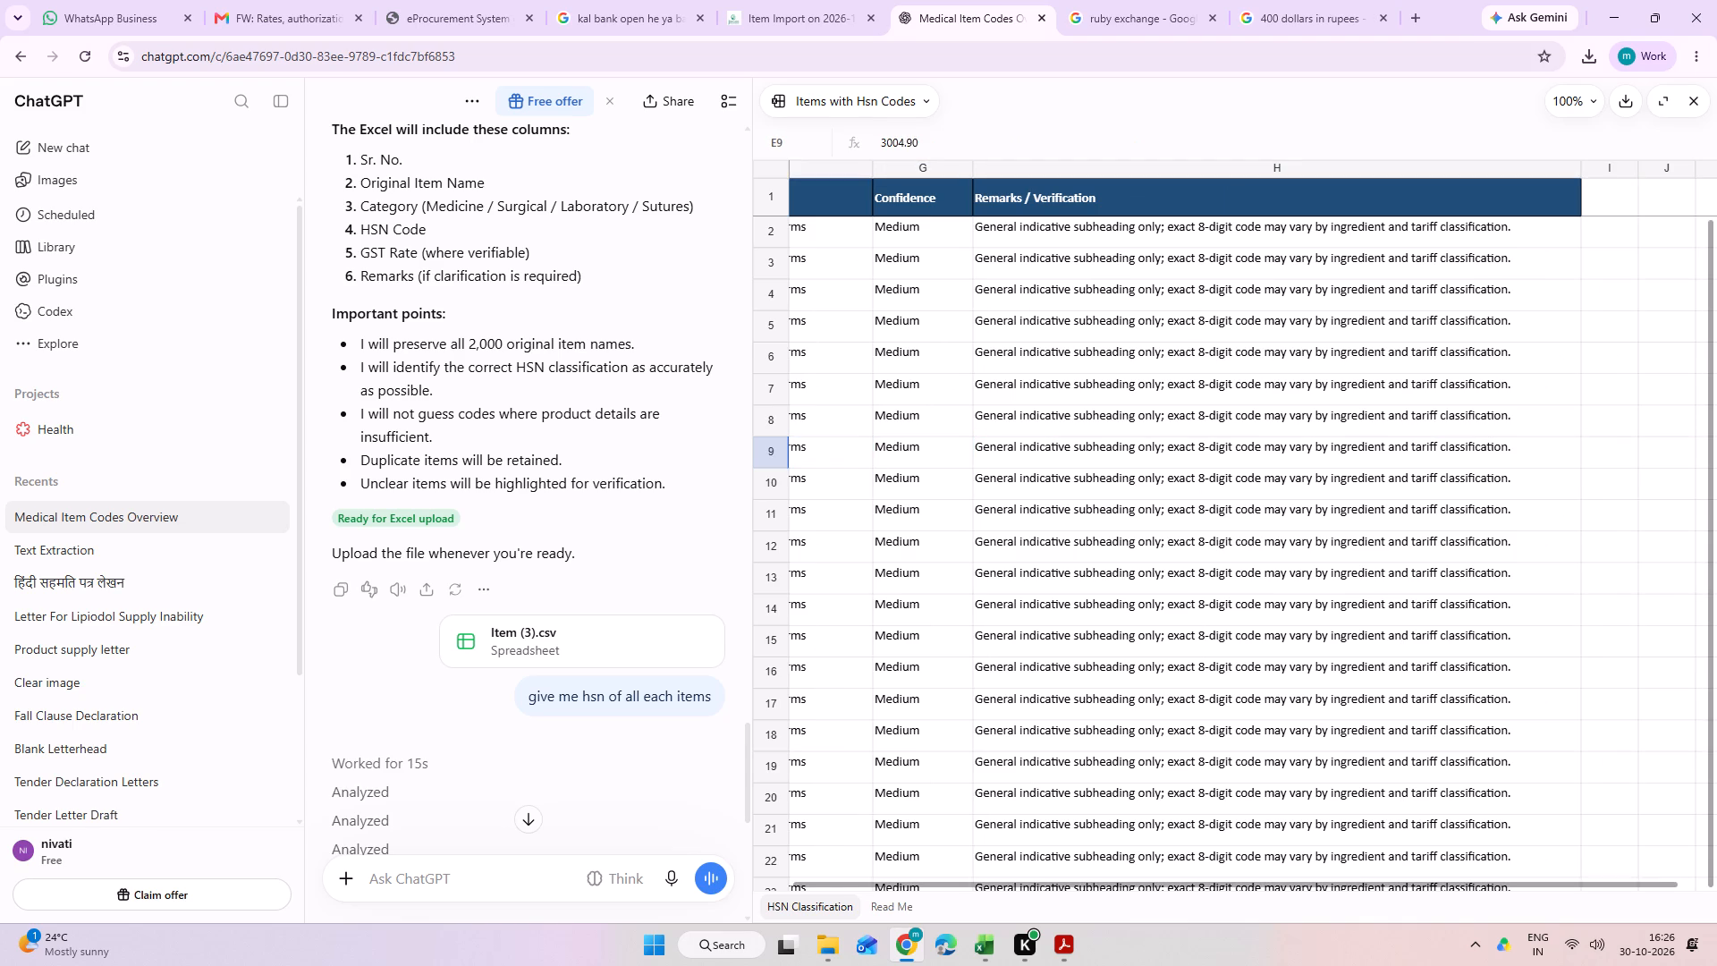
pyautogui.press('Left')
pyautogui.press('Left')
pyautogui.press('Left')
pyautogui.press('Left')
pyautogui.press('Left')
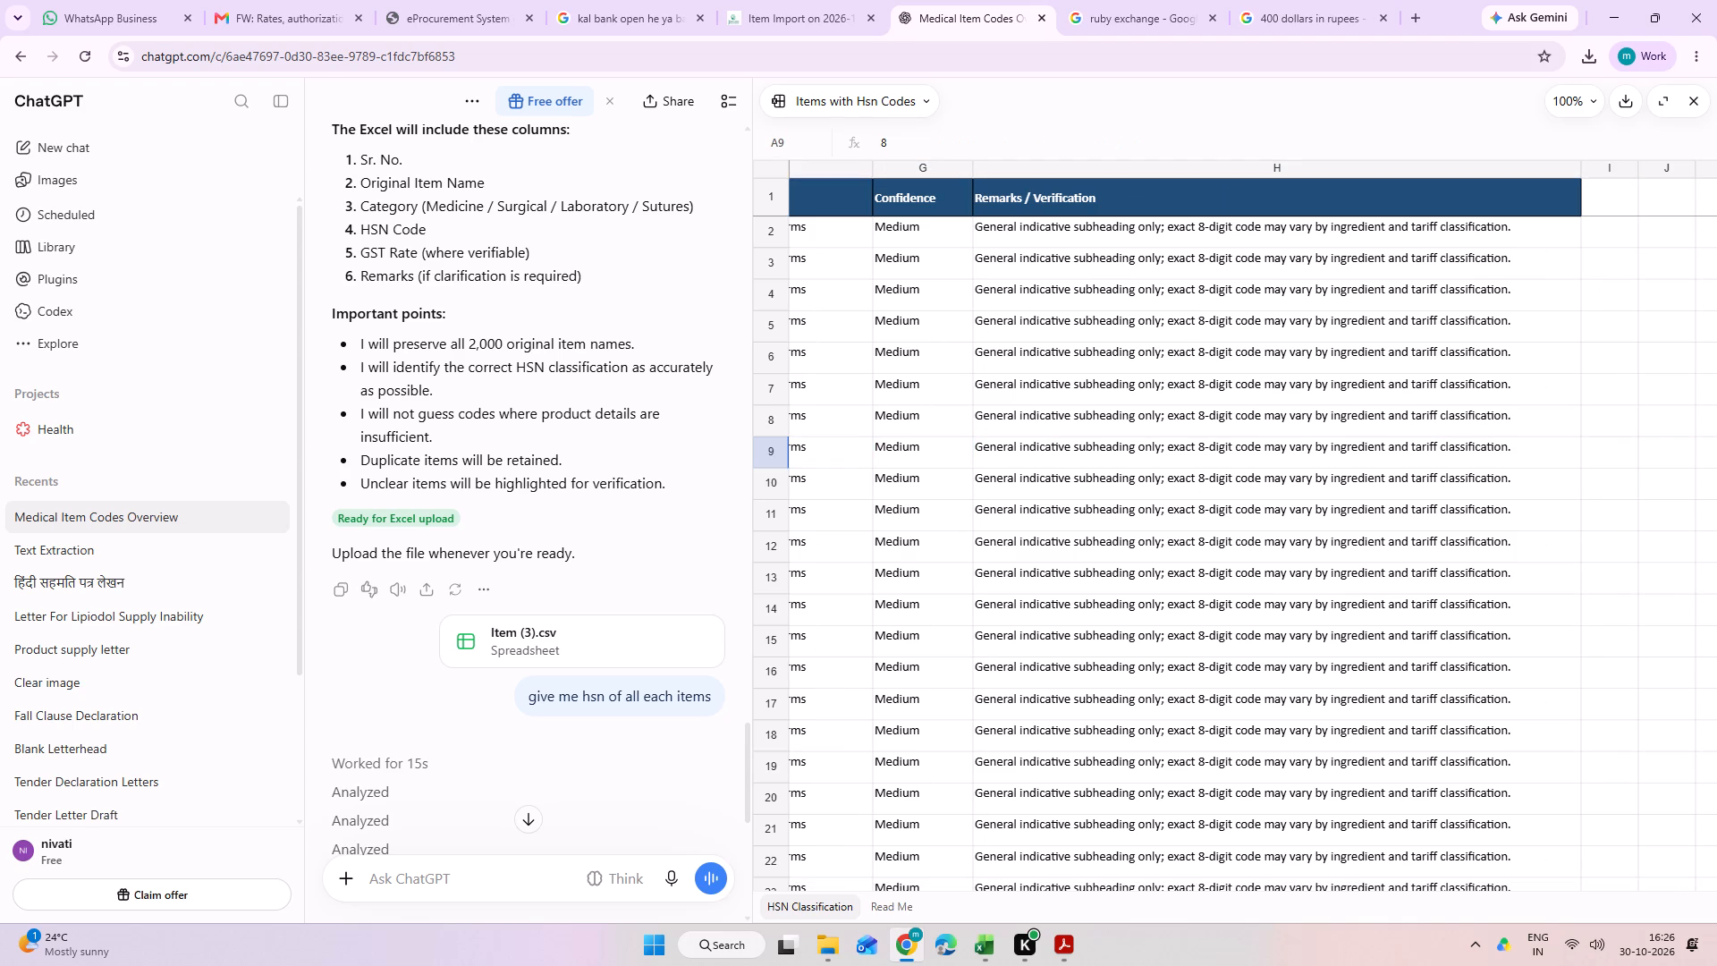
pyautogui.press('Left')
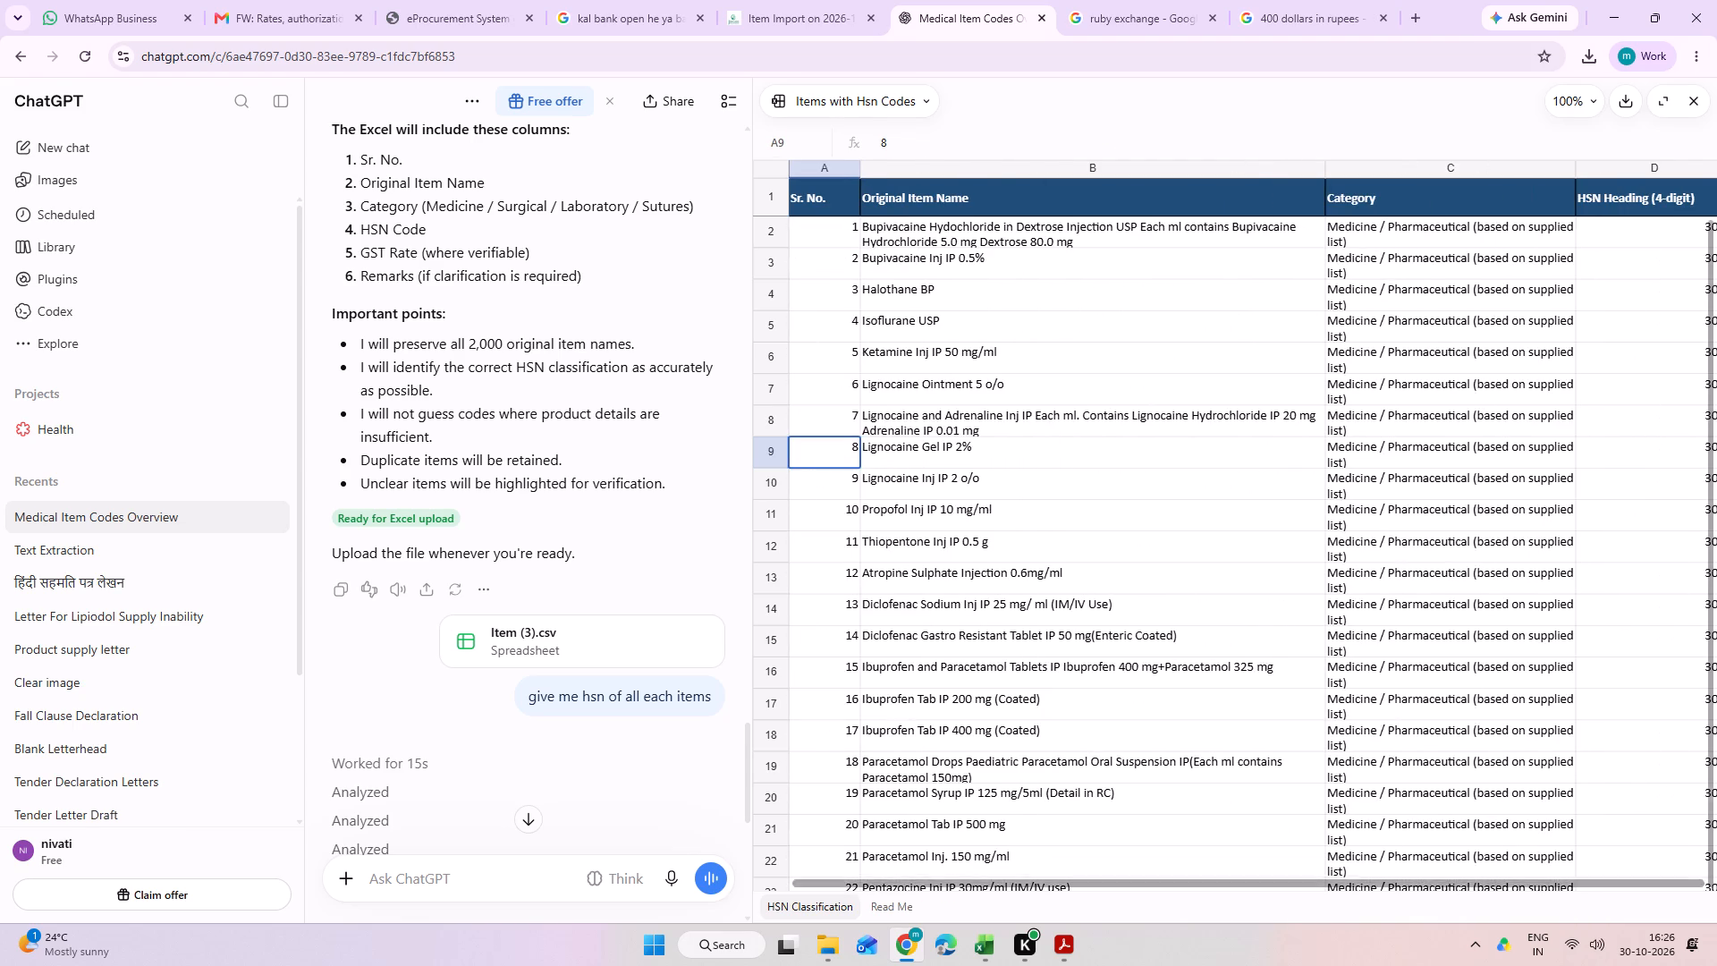
pyautogui.click(1048, 611)
pyautogui.scroll(6, 1075, 677)
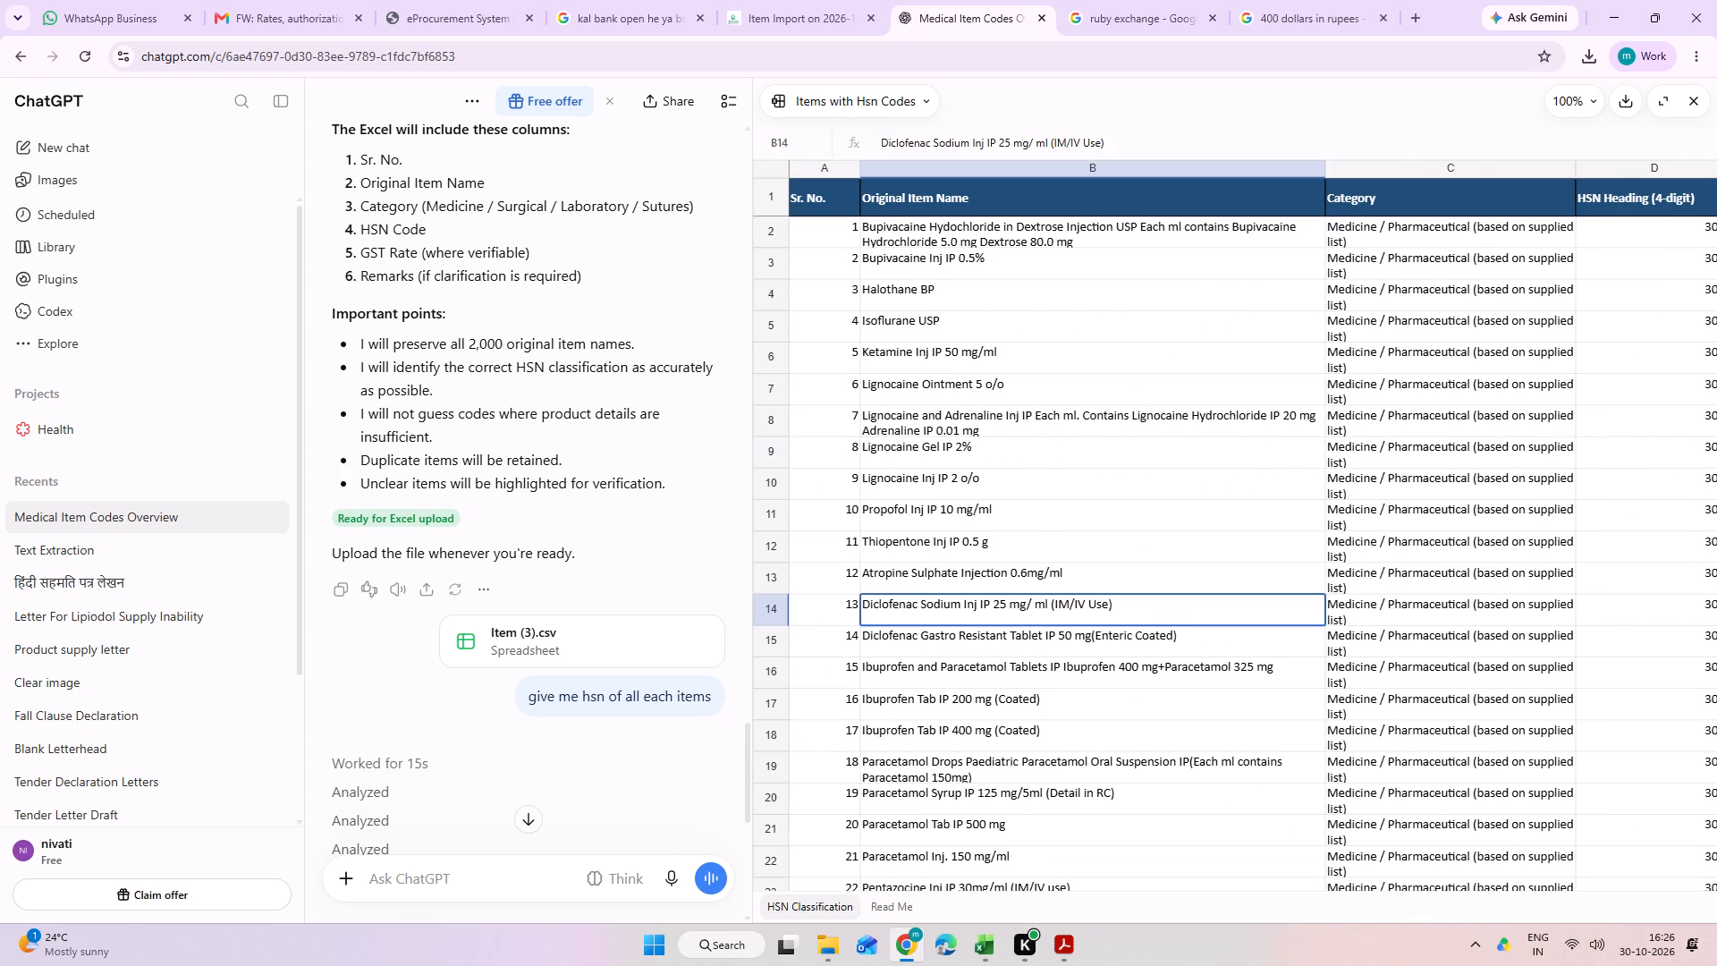
# Download the Items with Hsn Codes spreadsheet from ChatGPT, open it in Excel and enable editing.
pyautogui.click(1621, 106)
pyautogui.click(1470, 100)
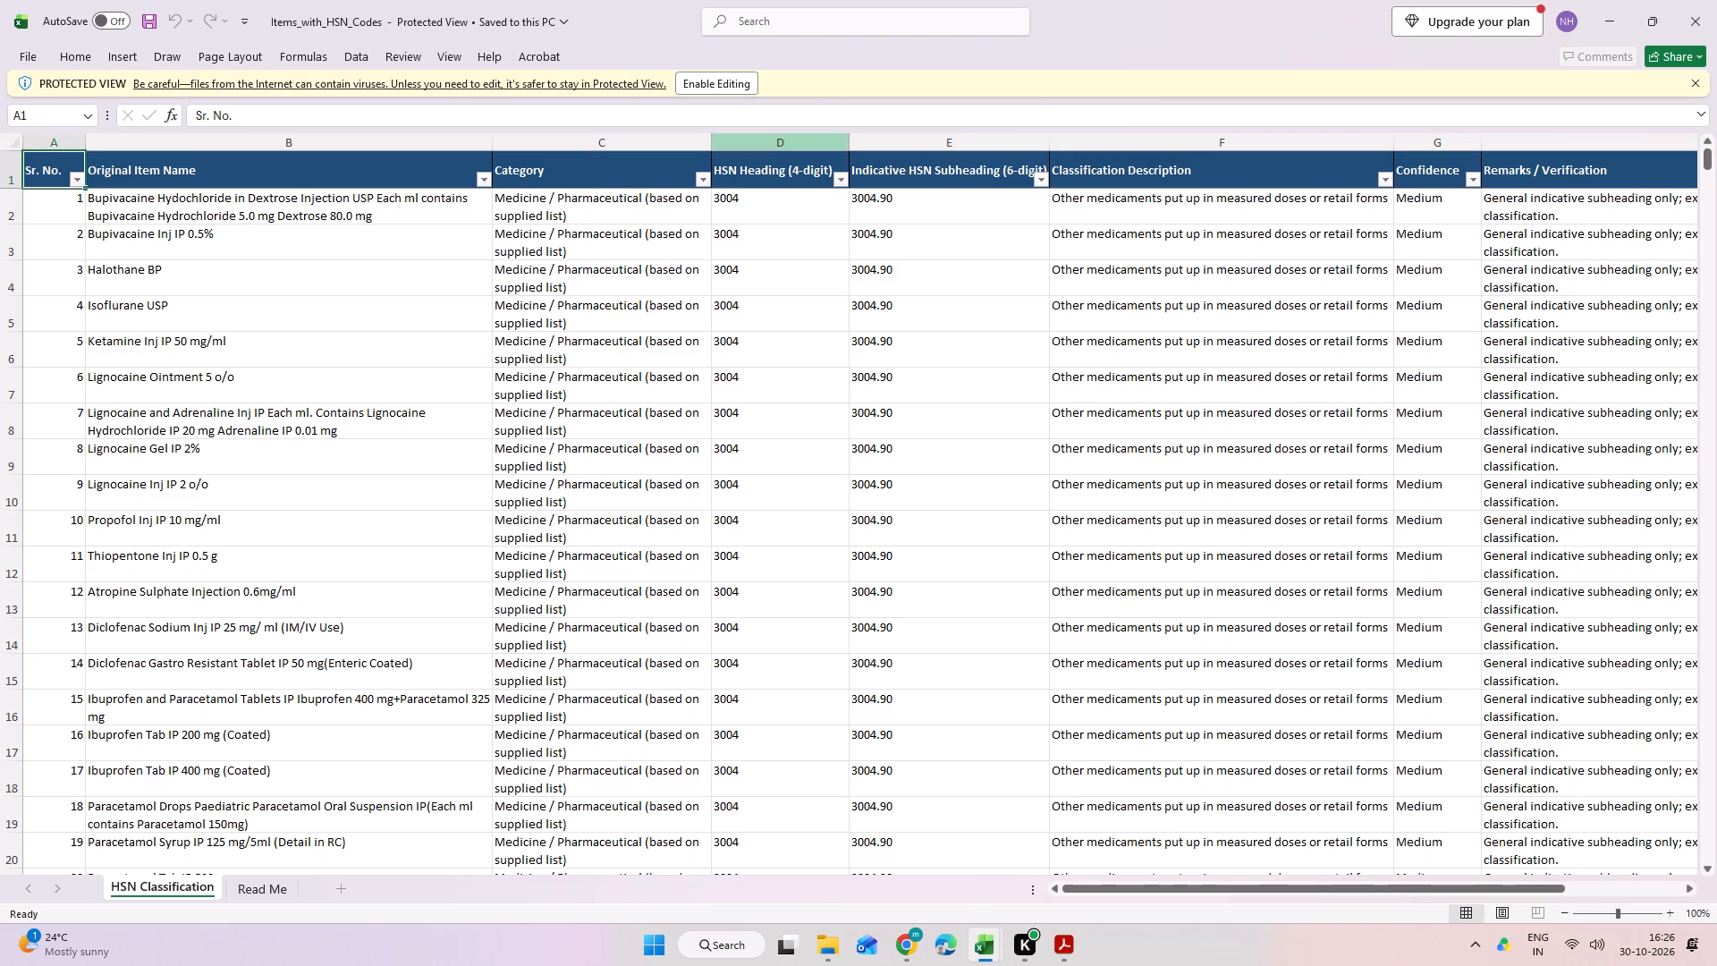
pyautogui.click(724, 89)
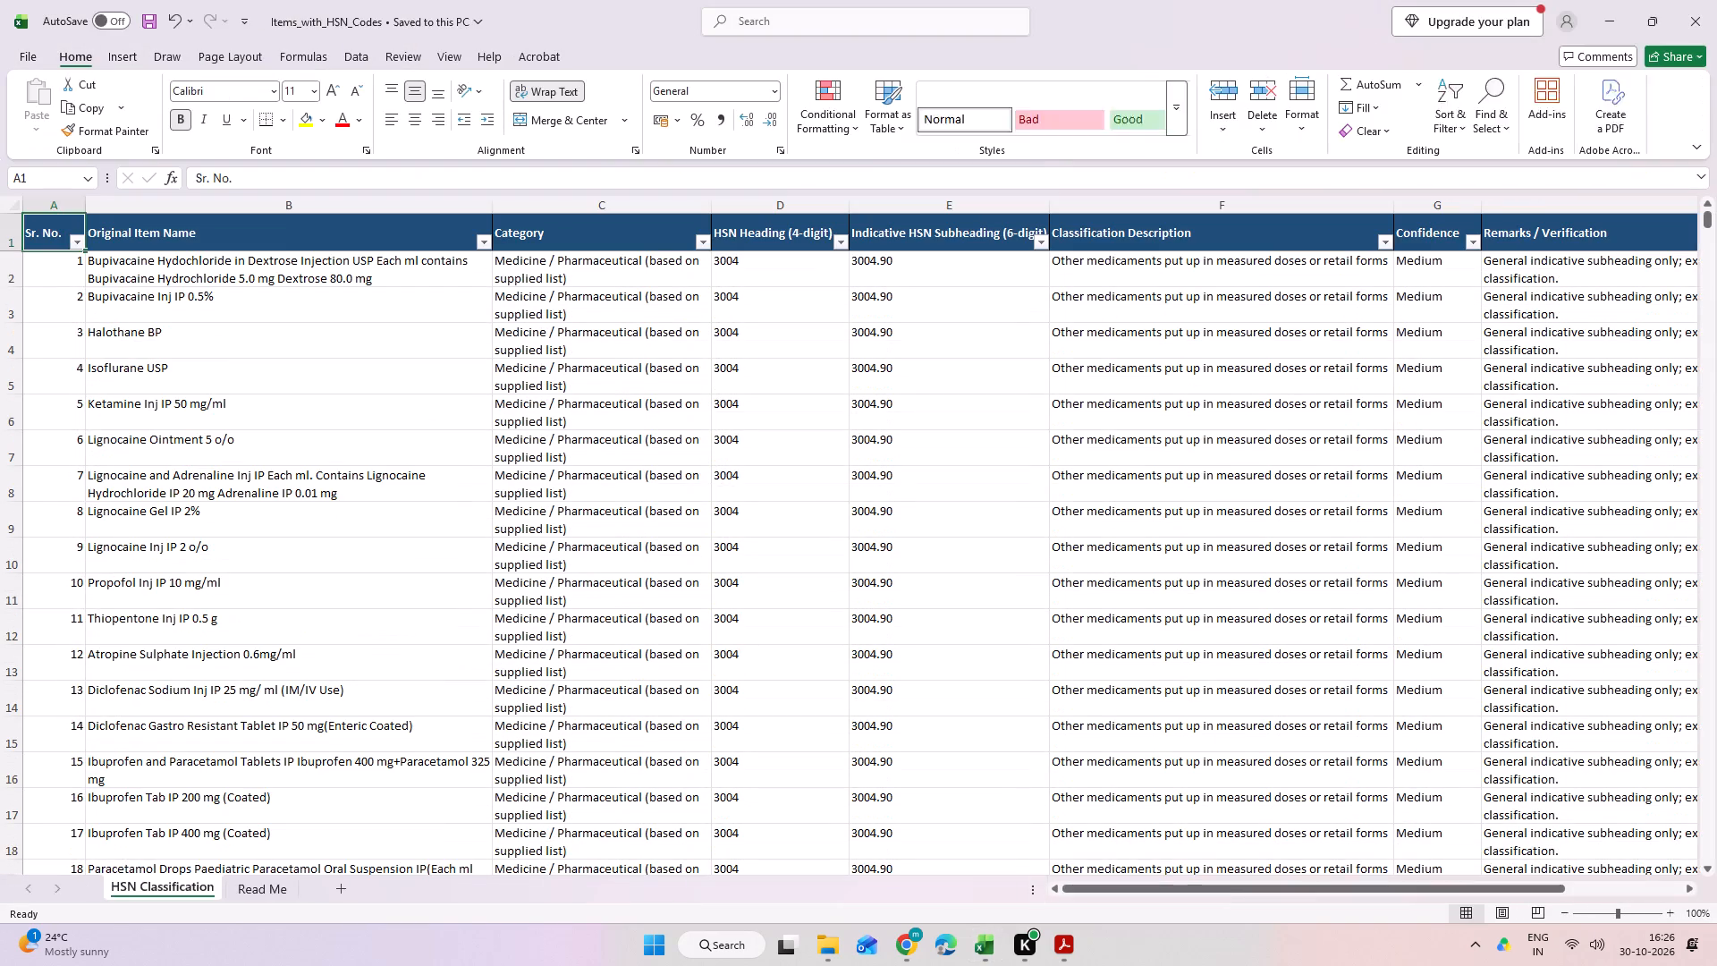
pyautogui.scroll(-12, 999, 412)
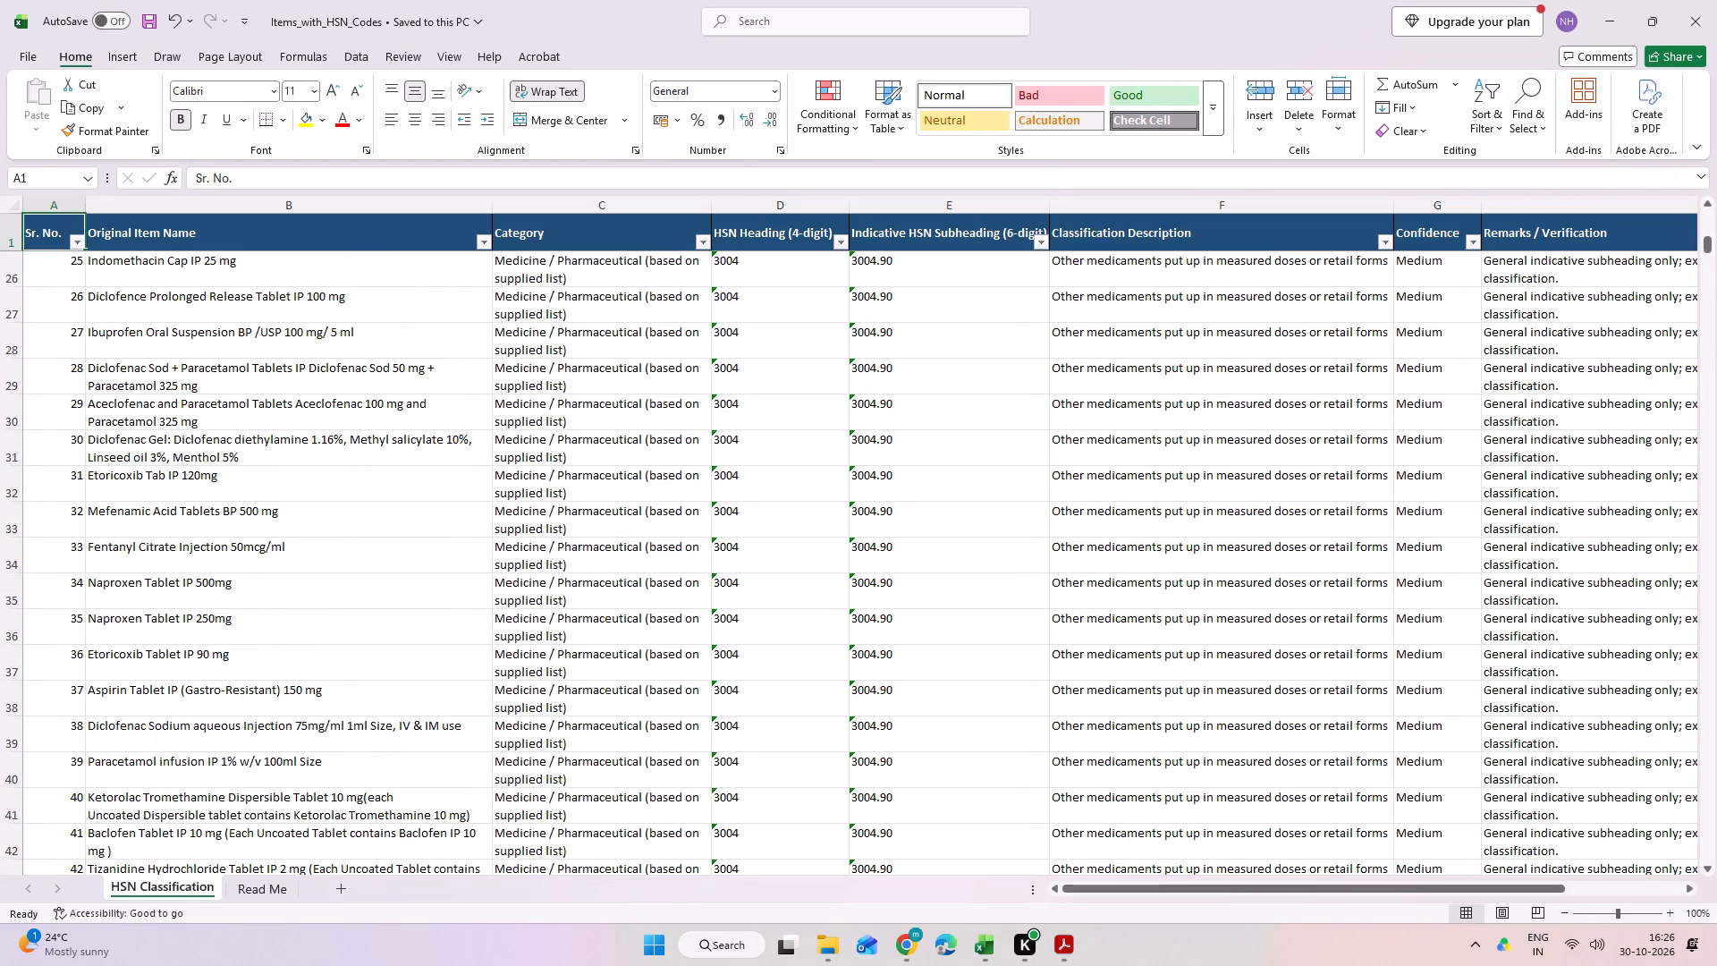
# Switch to the Item (4) workbook containing the Item Code and Item Name headers.
pyautogui.hotkey('alt', 'Tab')
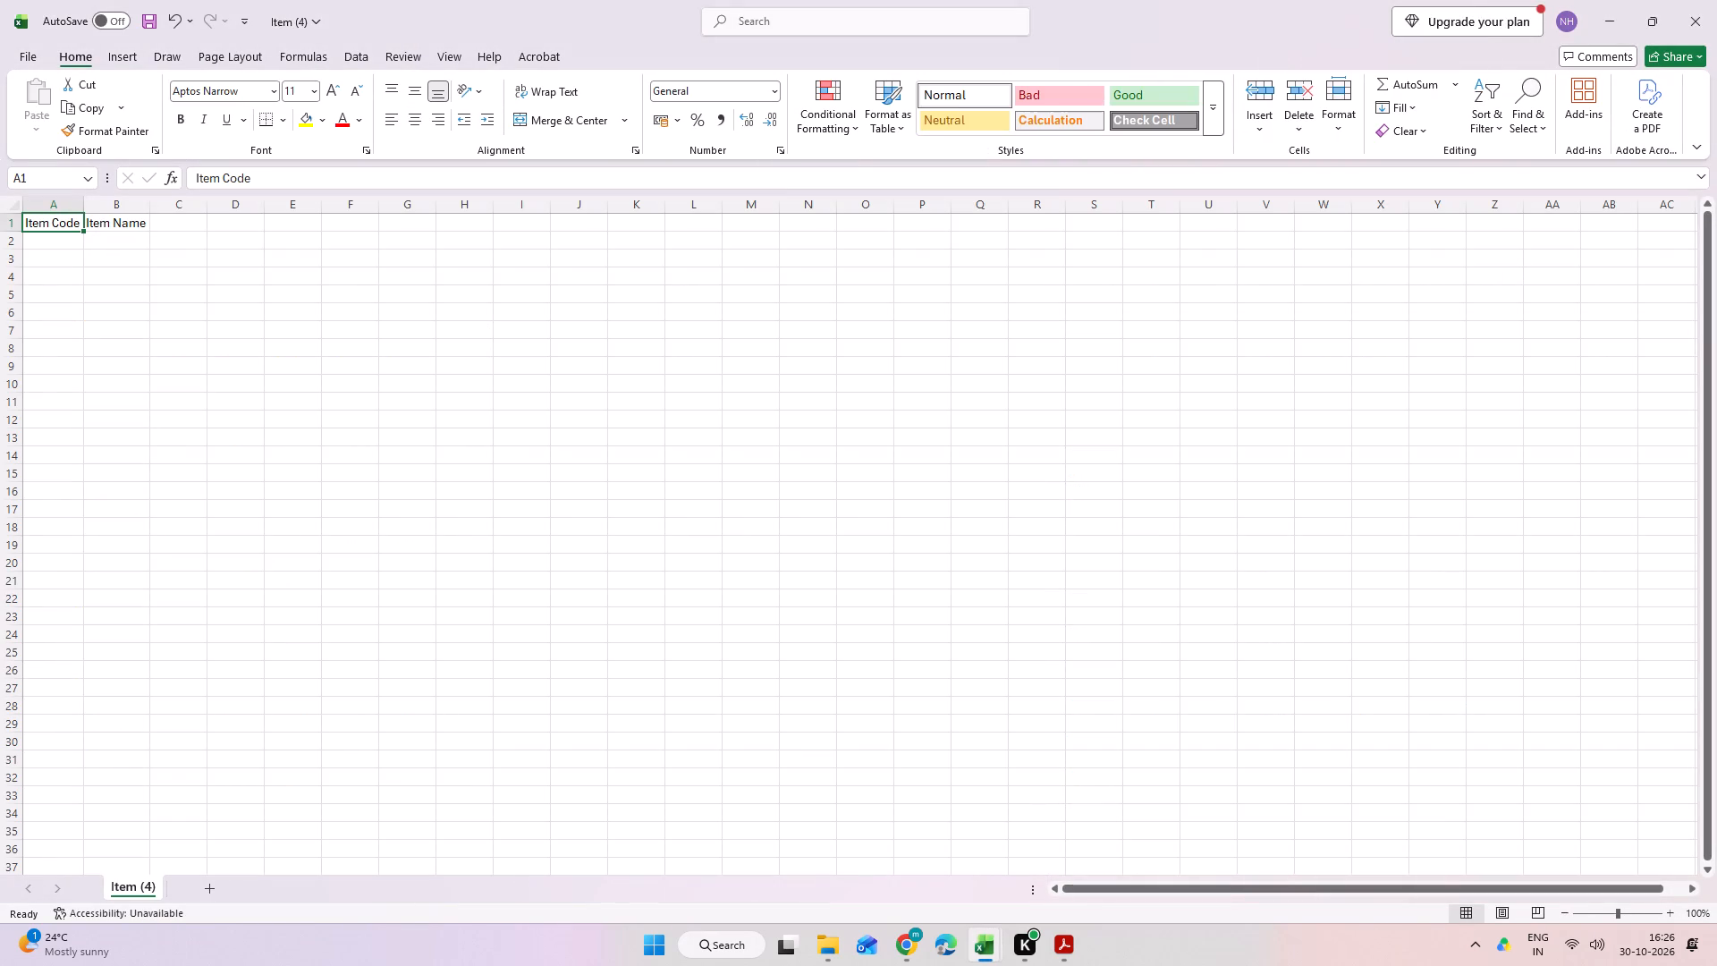
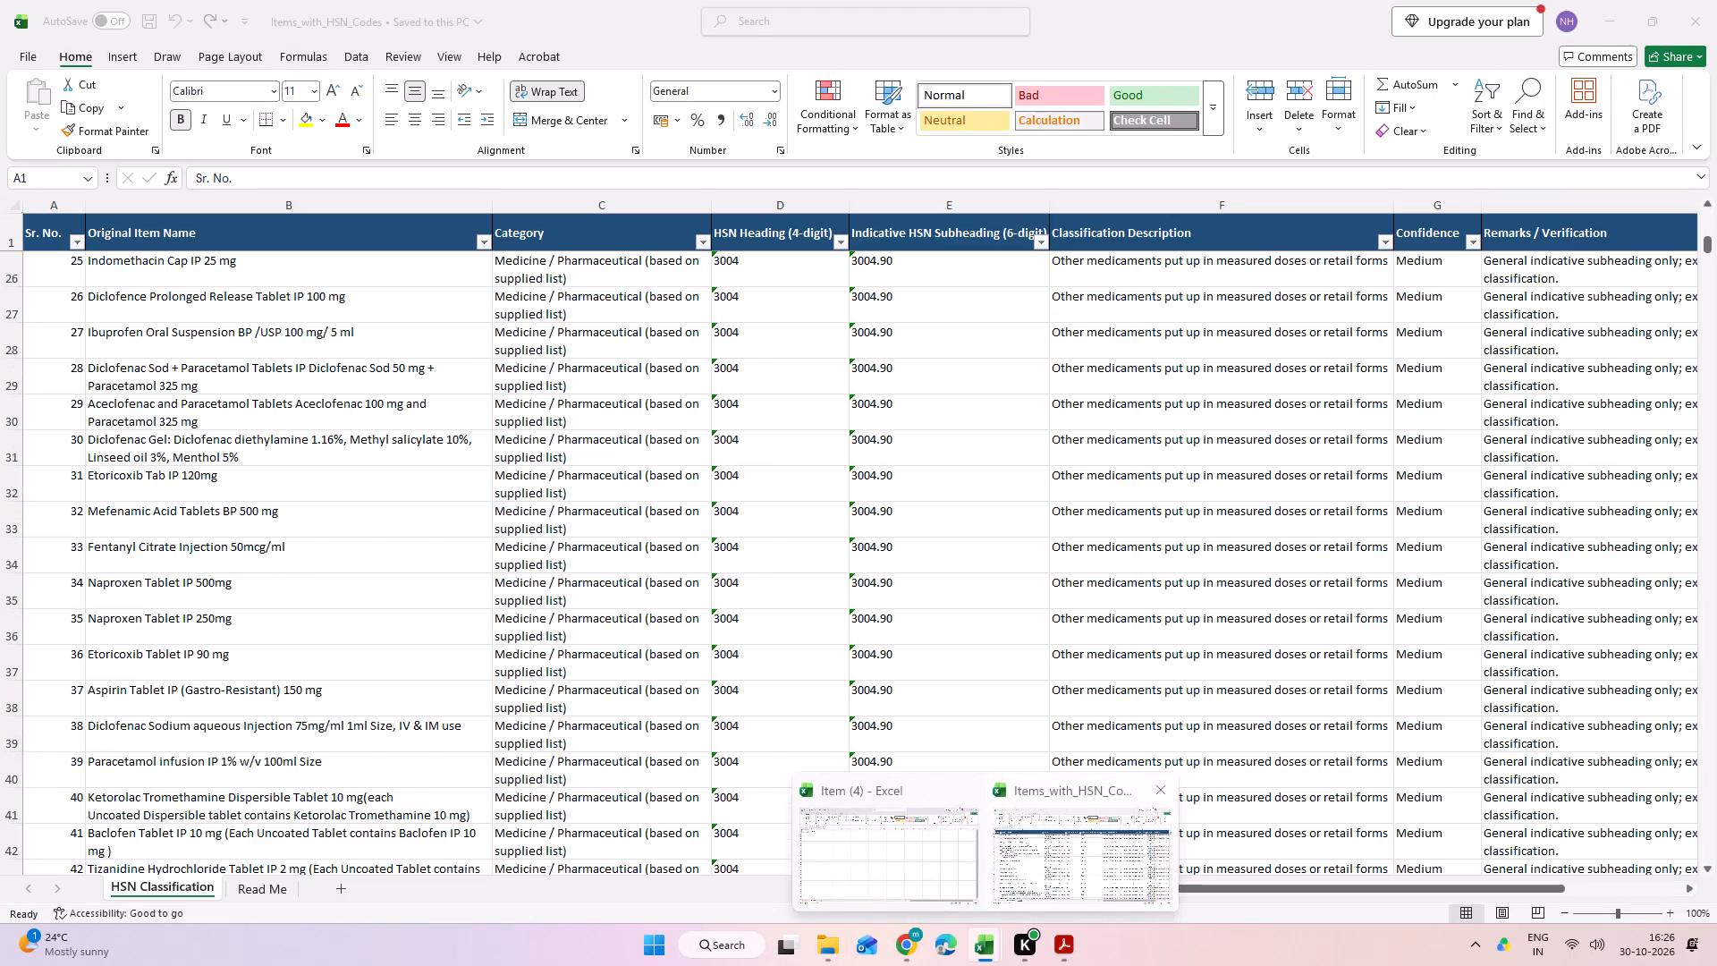
# Switch to the Items_with_HSN_Codes workbook and examine the item names, HSN headings and subheadings in the HSN Classification sheet.
pyautogui.click(1046, 862)
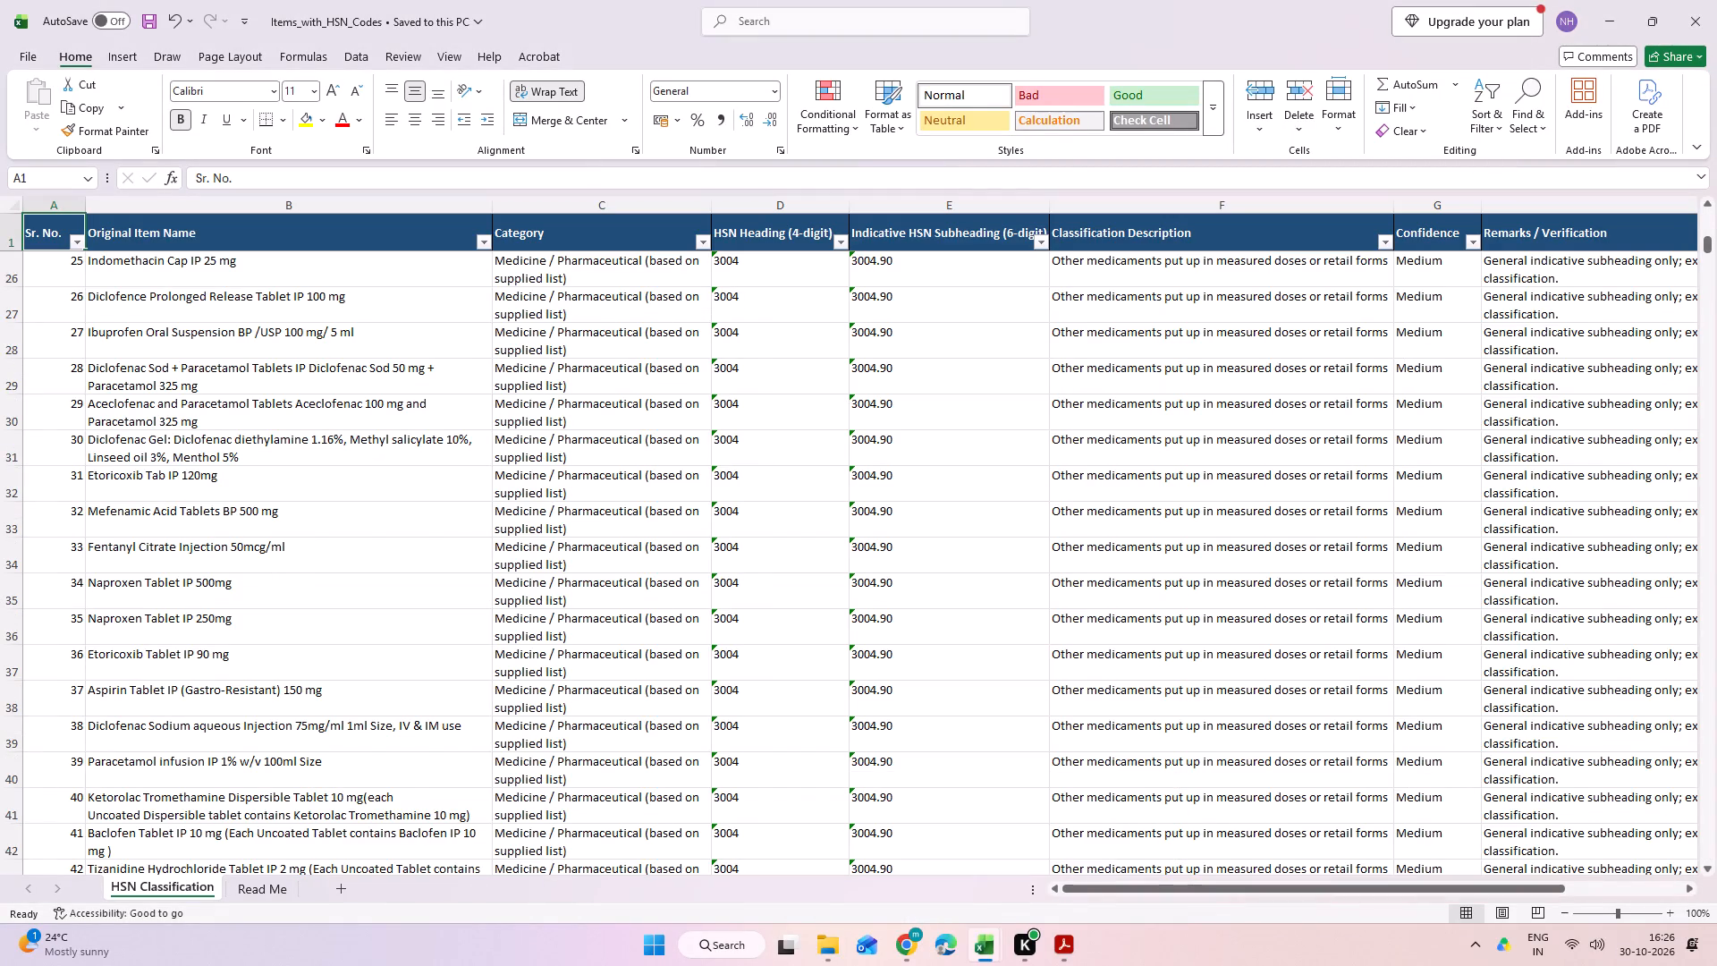
pyautogui.scroll(-2, 903, 629)
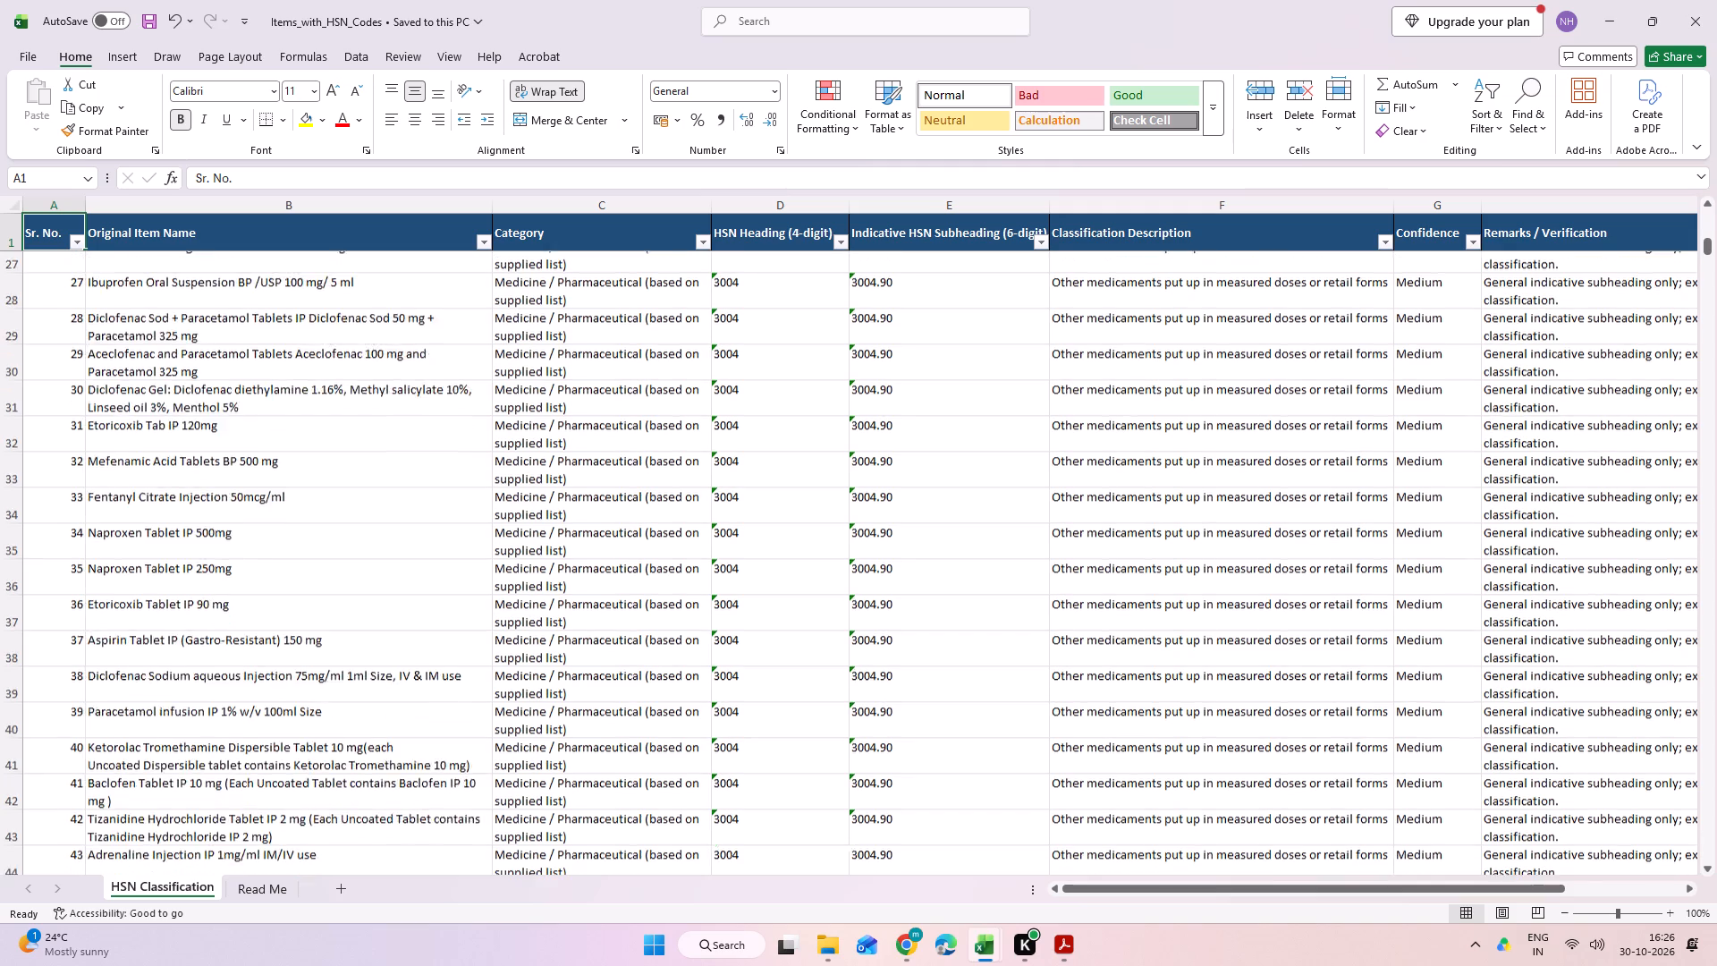
pyautogui.scroll(-13, 903, 629)
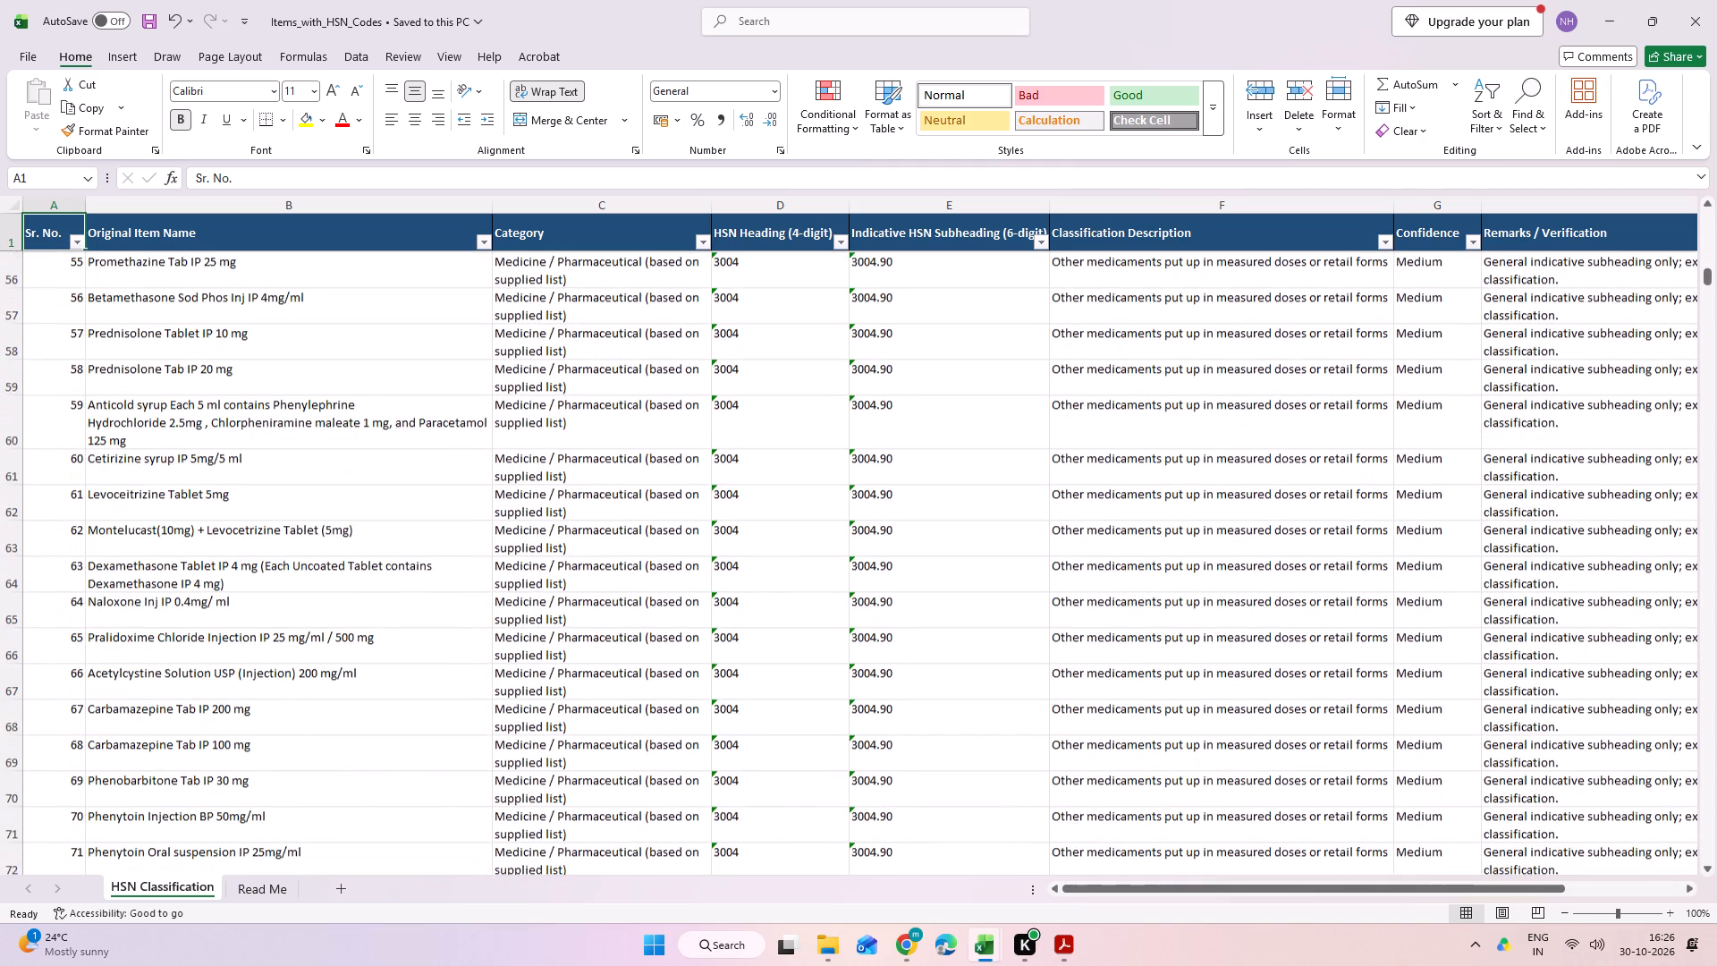
pyautogui.scroll(14, 904, 630)
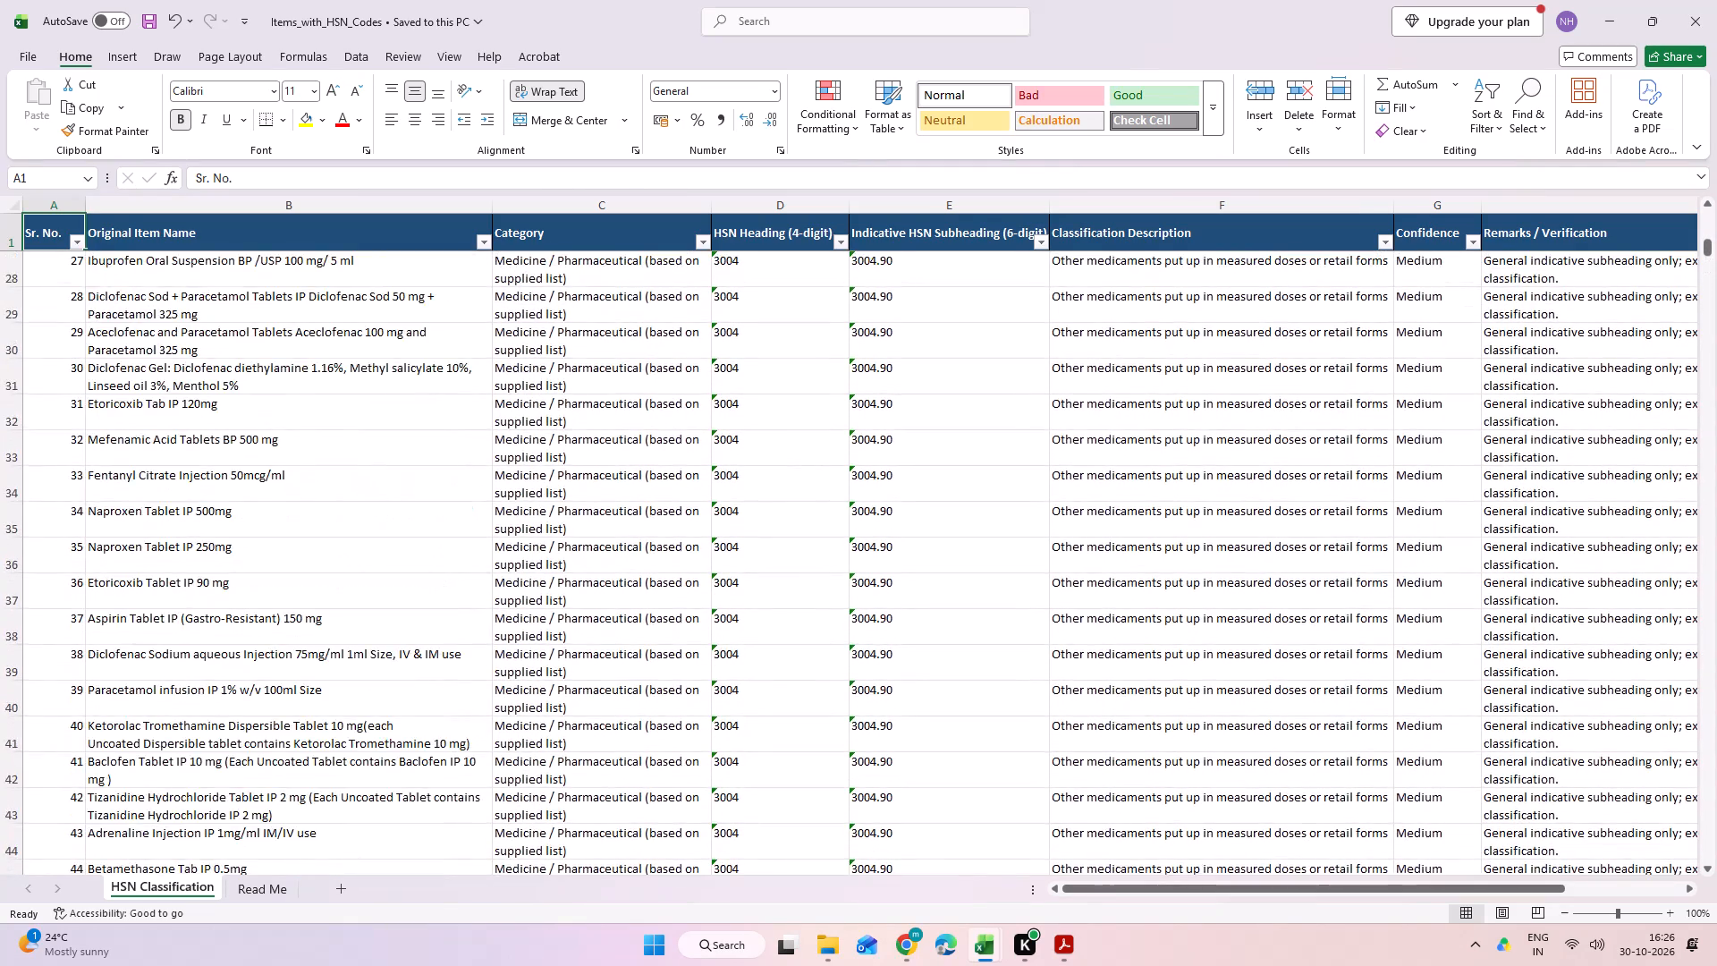
pyautogui.scroll(19, 904, 630)
pyautogui.scroll(-5, 904, 630)
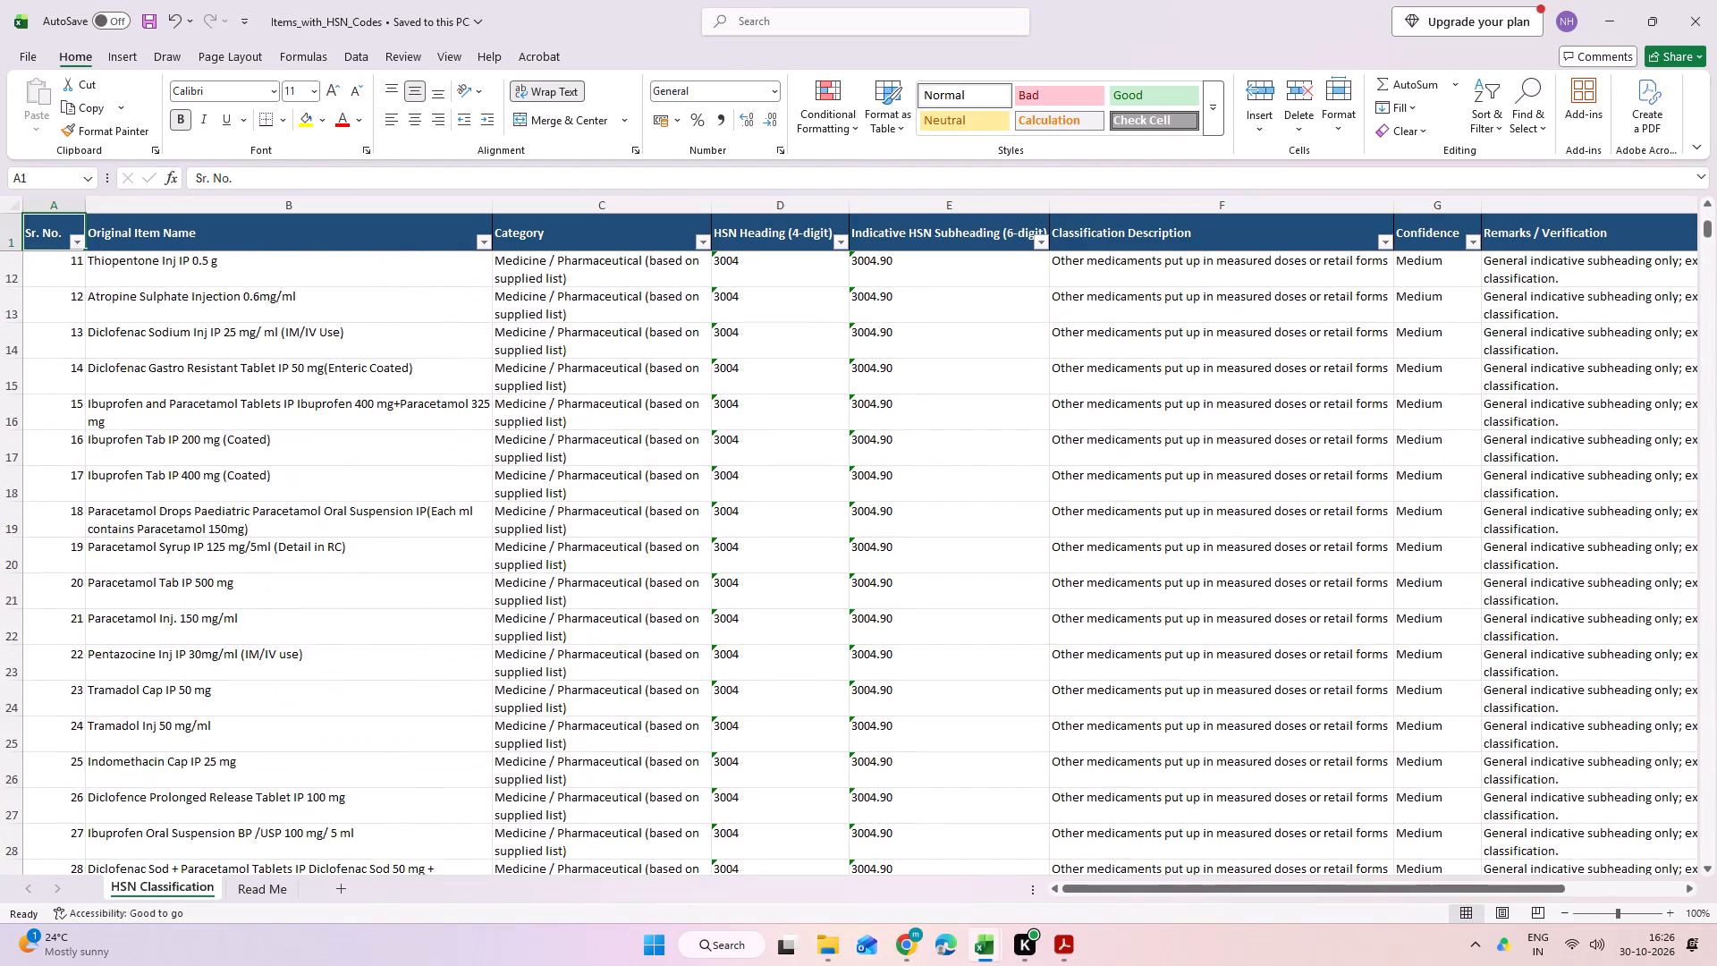
pyautogui.scroll(-20, 904, 630)
pyautogui.scroll(-11, 904, 630)
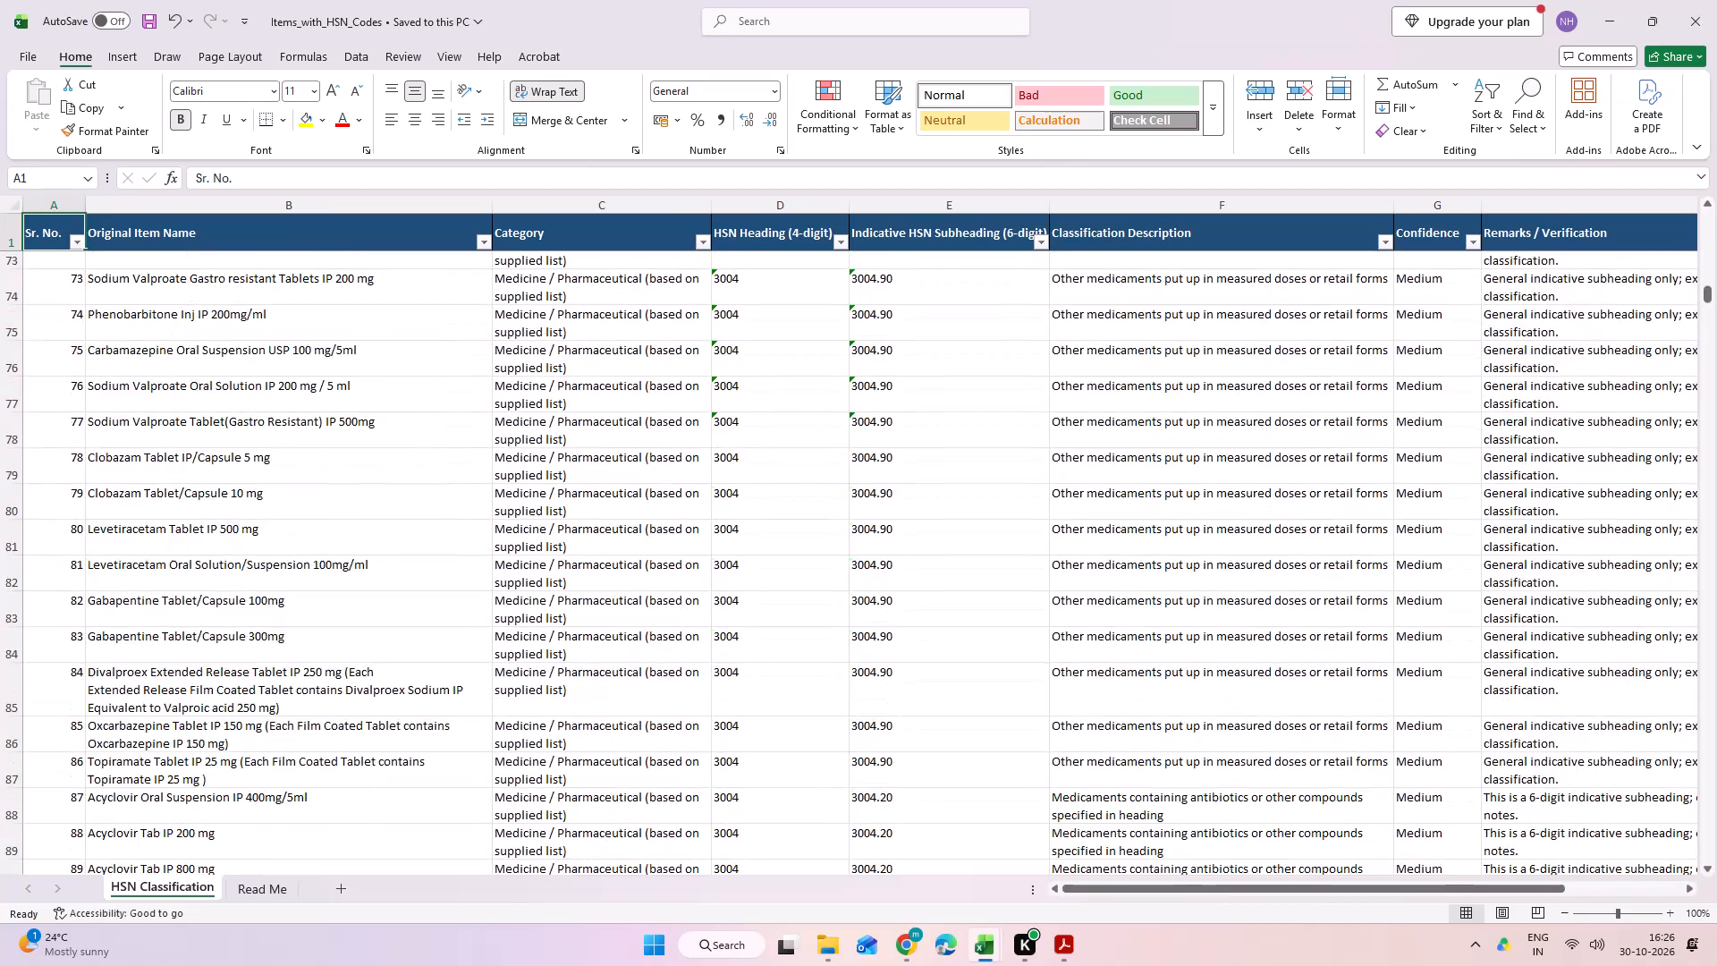
pyautogui.scroll(-20, 904, 630)
pyautogui.scroll(-6, 904, 630)
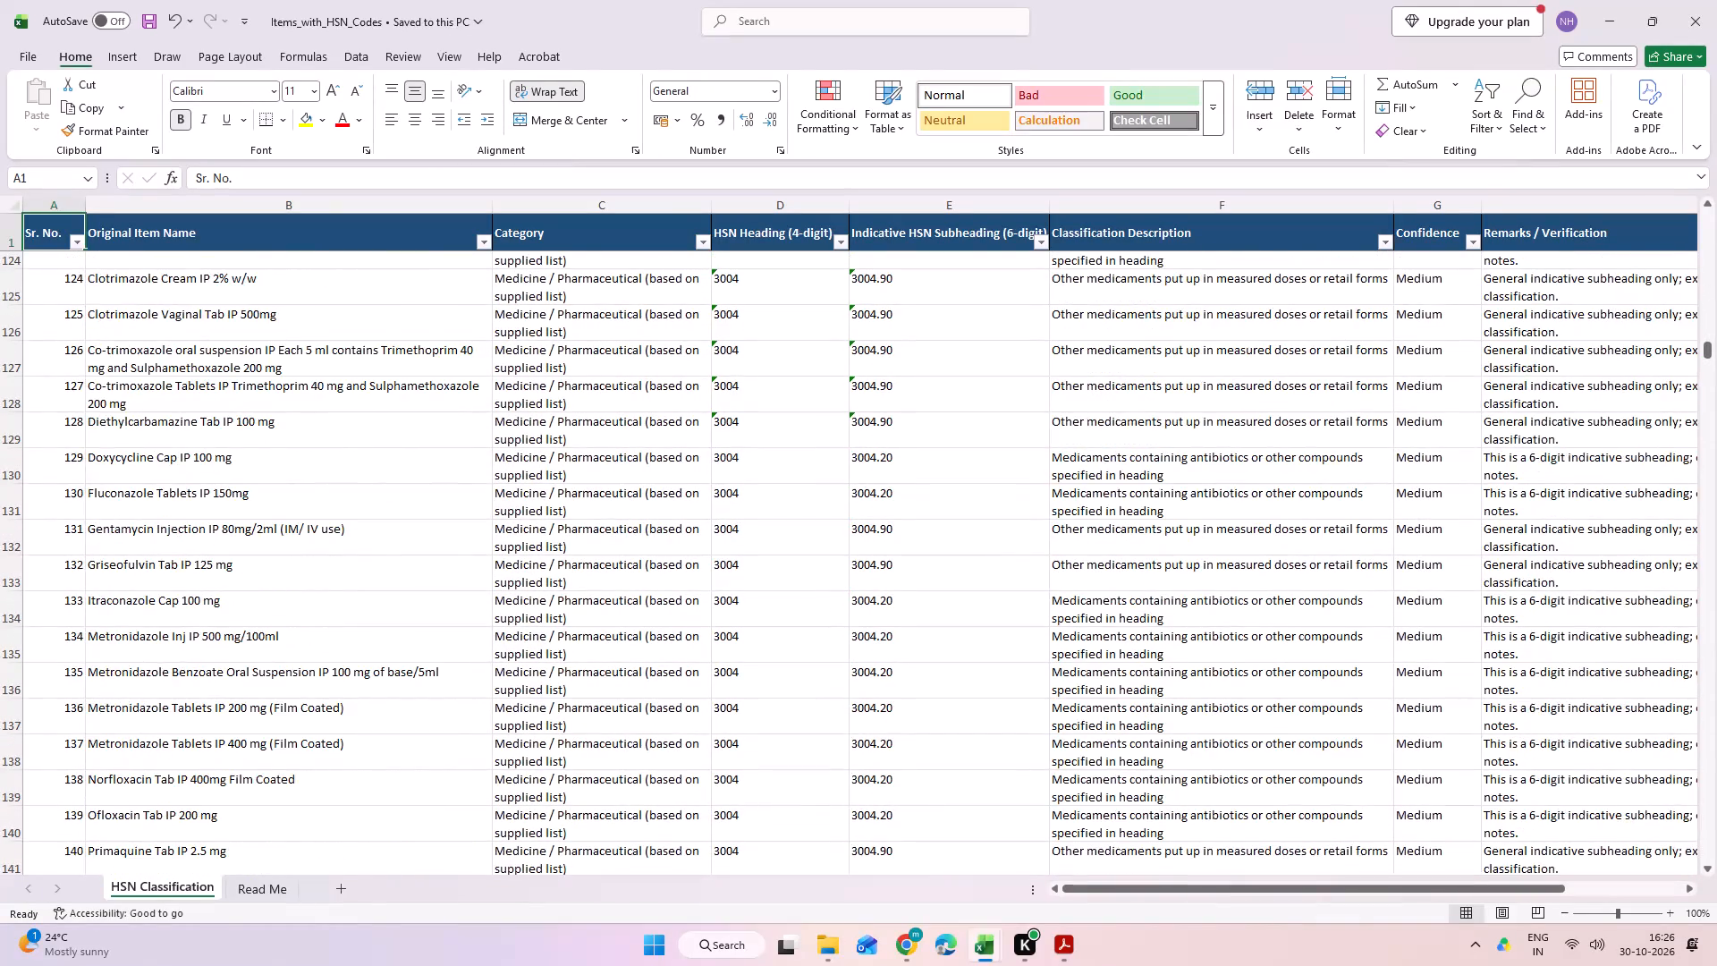
pyautogui.scroll(-12, 904, 630)
pyautogui.scroll(-20, 904, 630)
pyautogui.scroll(-1, 904, 630)
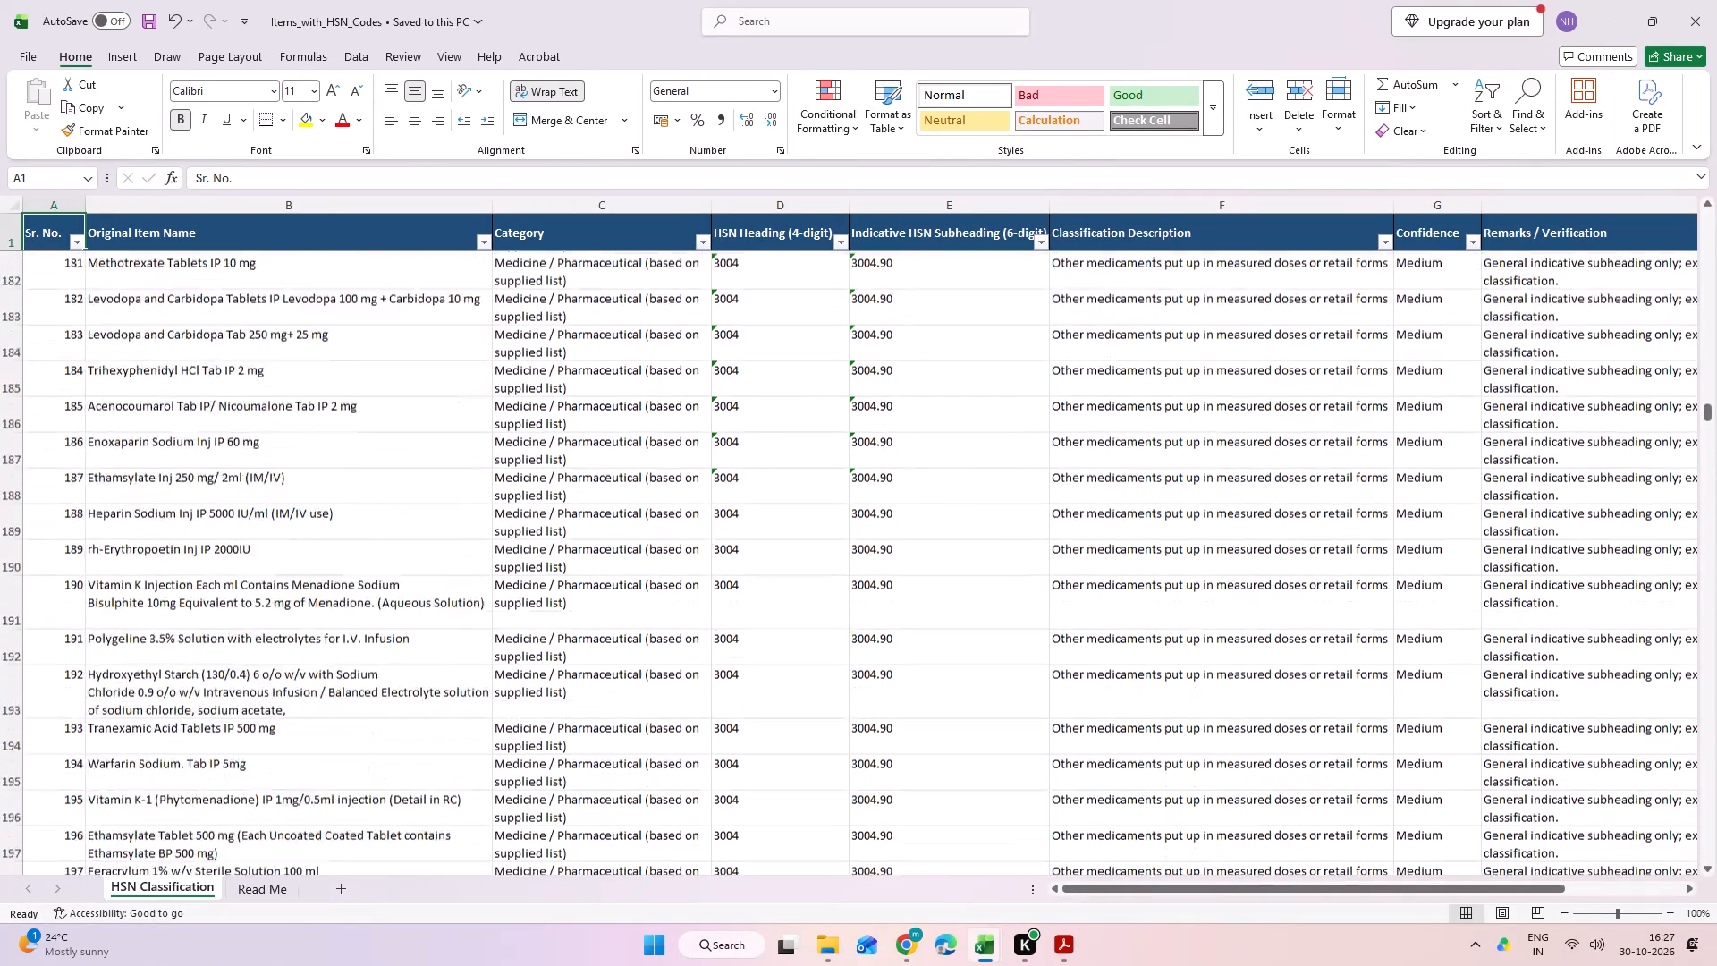
pyautogui.scroll(-20, 904, 630)
pyautogui.scroll(-18, 904, 630)
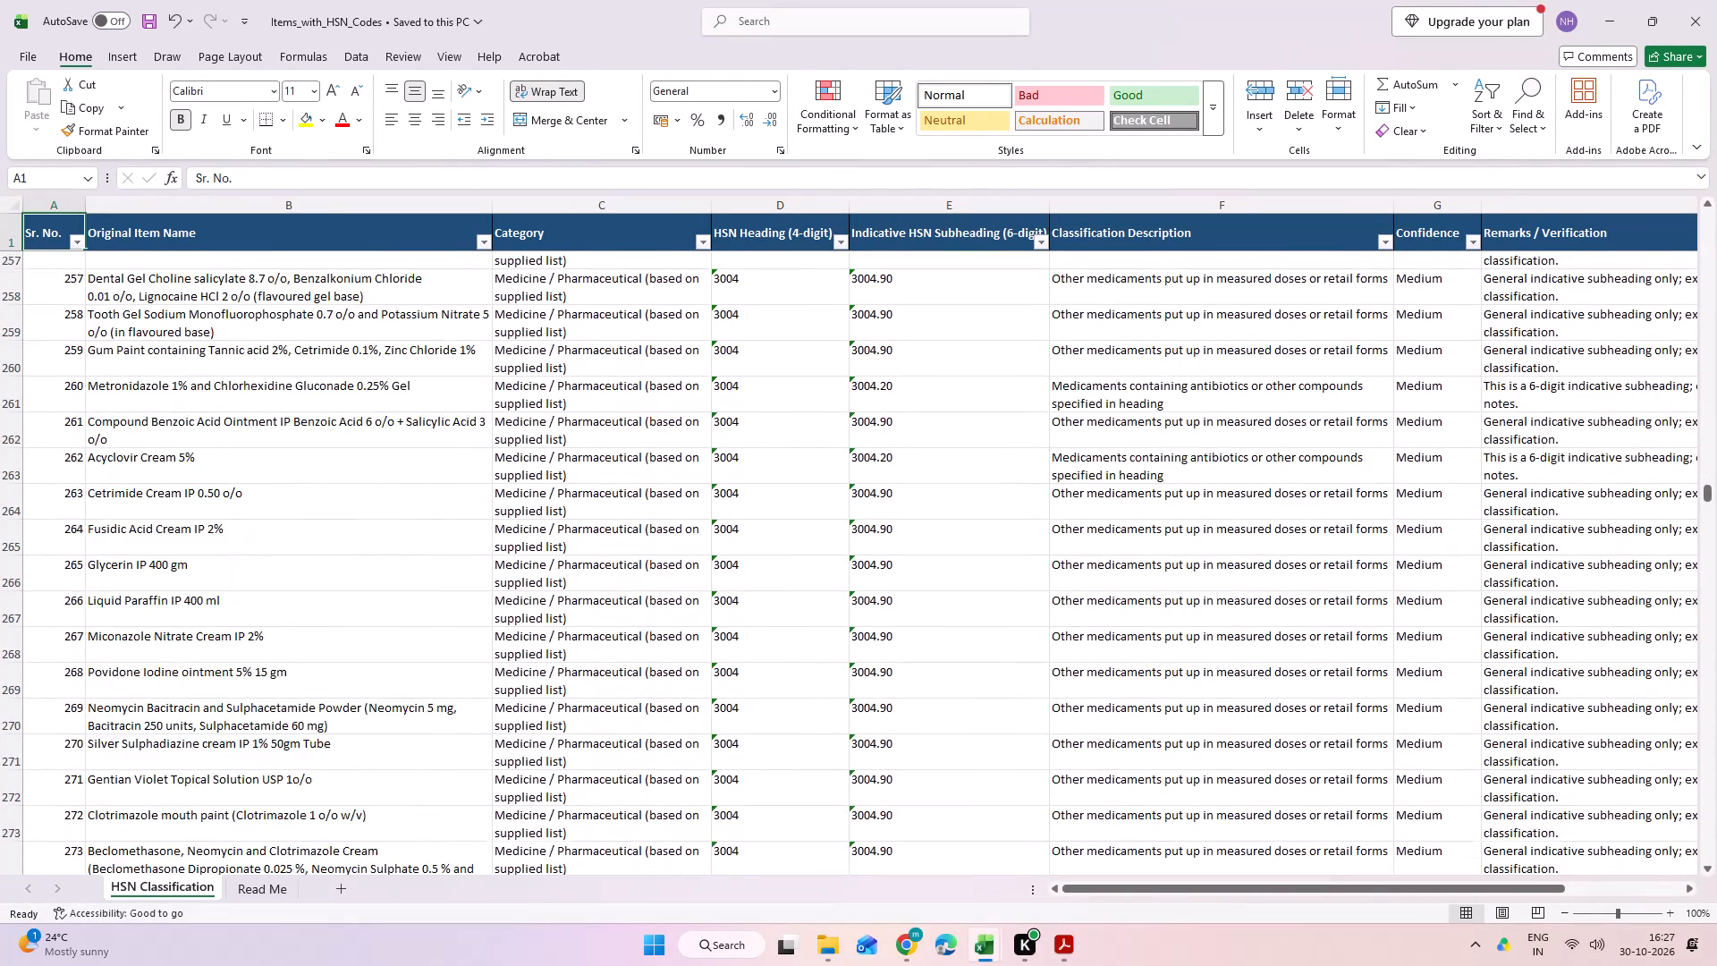
pyautogui.scroll(-20, 904, 630)
pyautogui.scroll(-14, 904, 630)
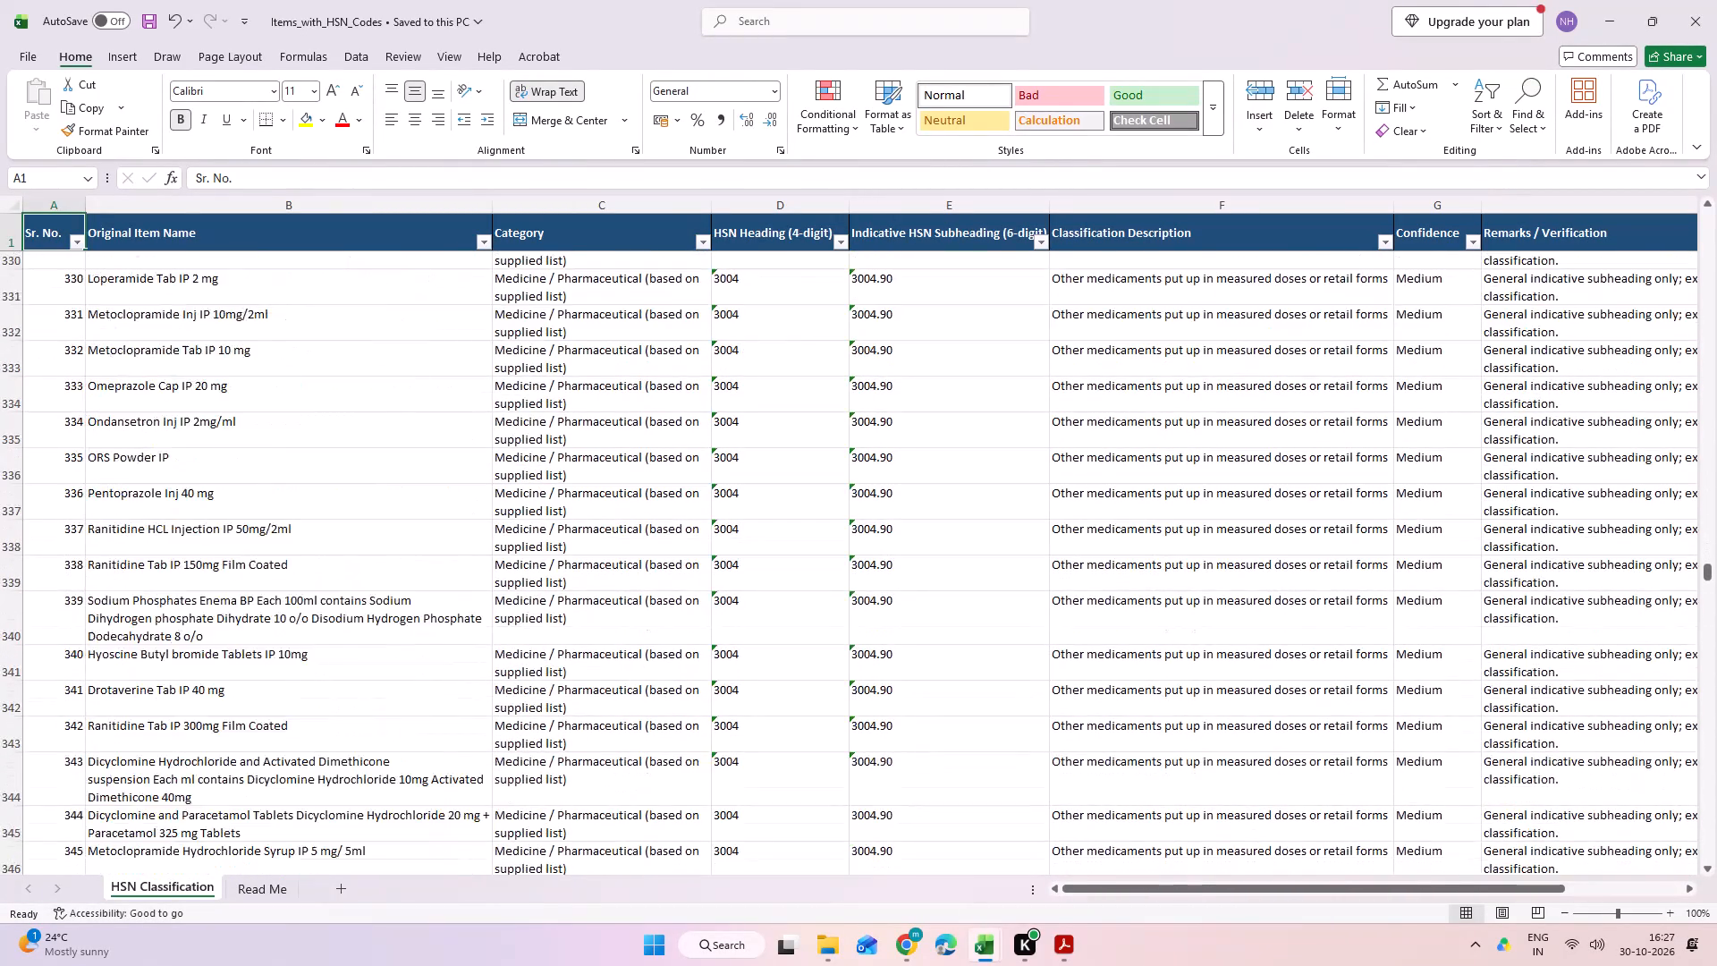
pyautogui.scroll(-20, 904, 630)
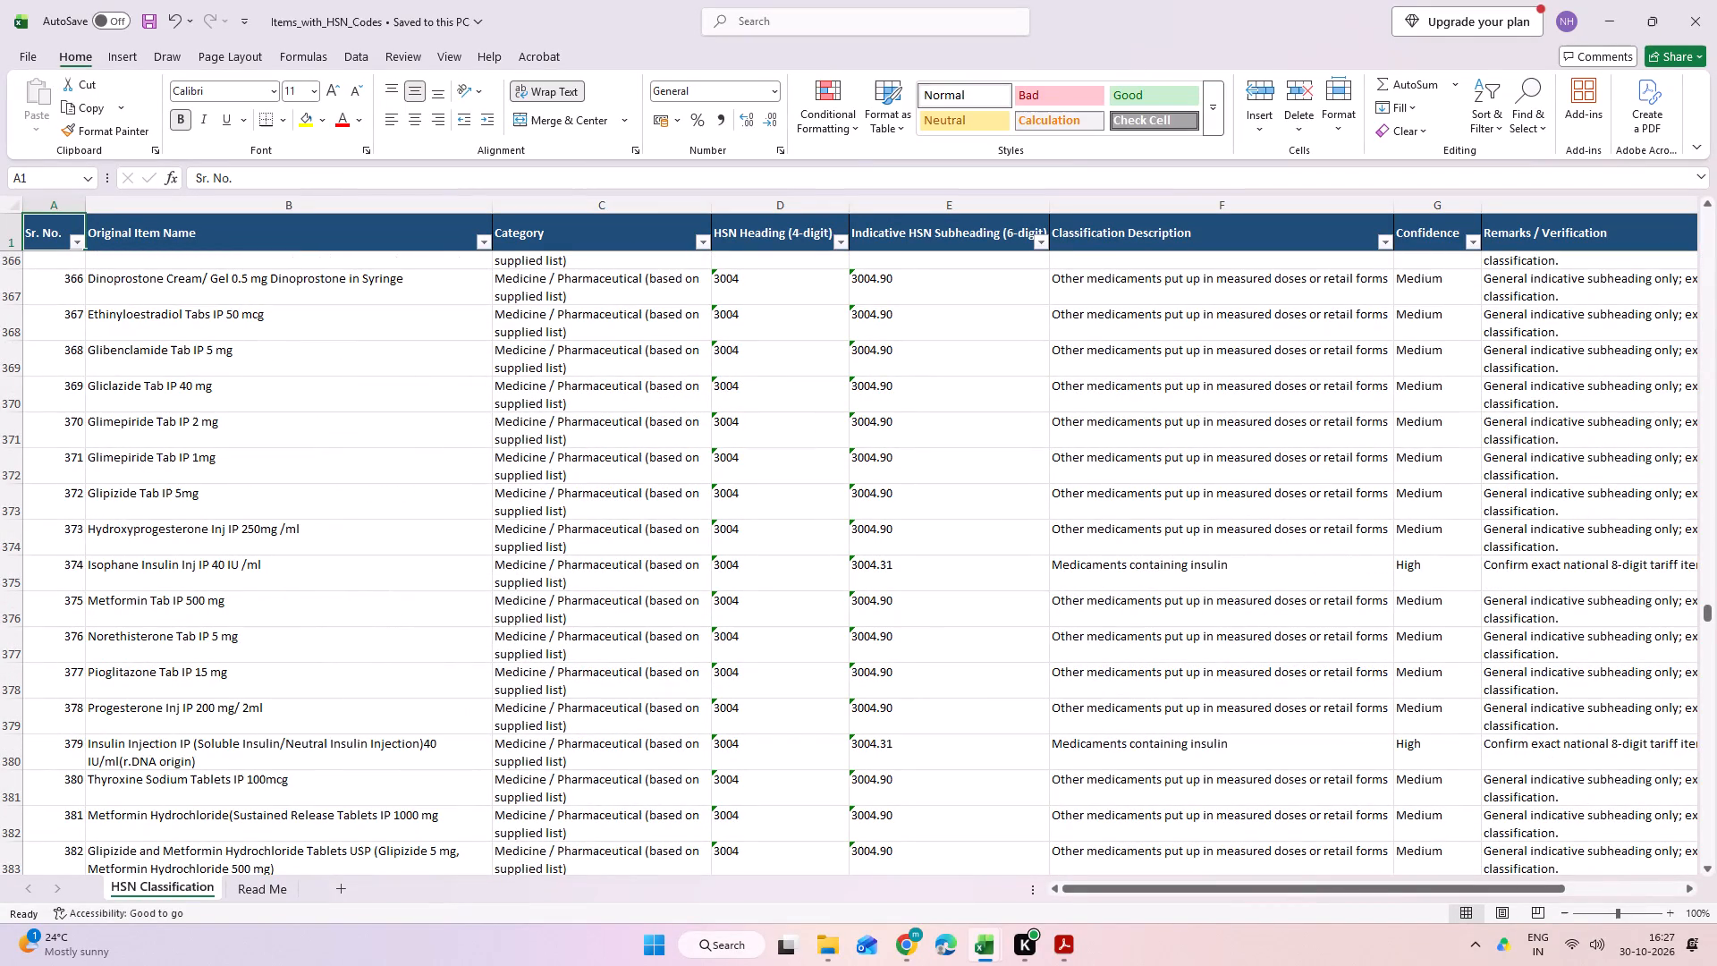
pyautogui.scroll(11, 390, 482)
pyautogui.scroll(10, 390, 482)
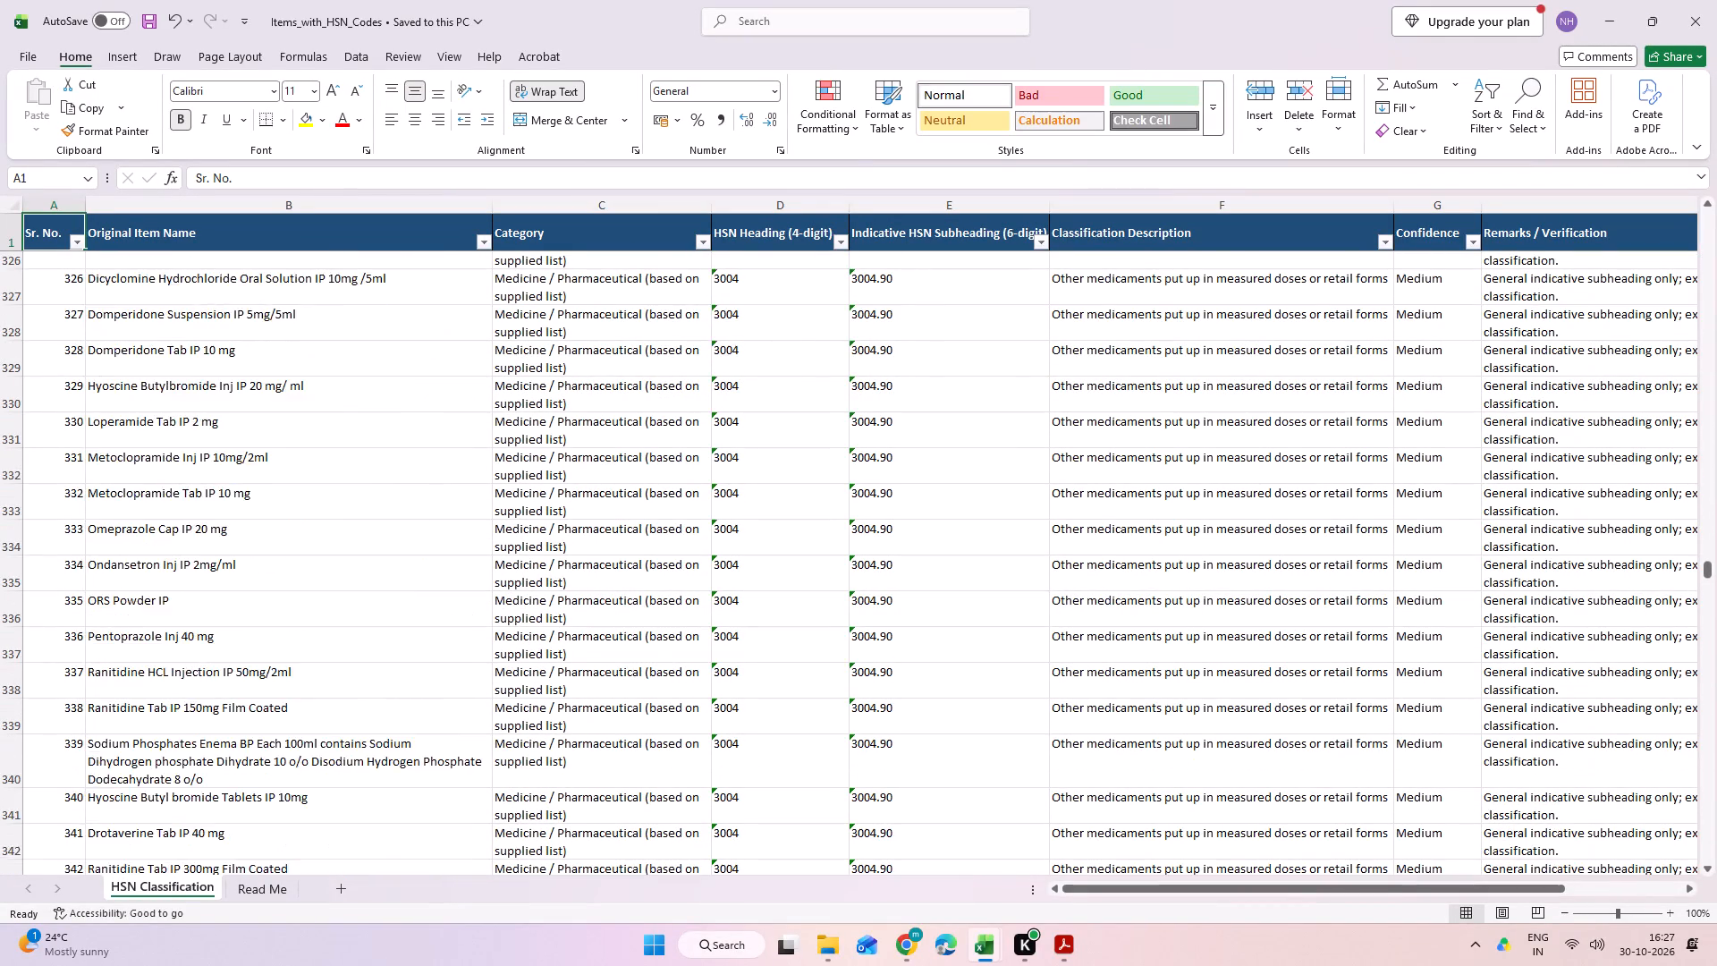
pyautogui.scroll(20, 390, 482)
pyautogui.scroll(9, 390, 482)
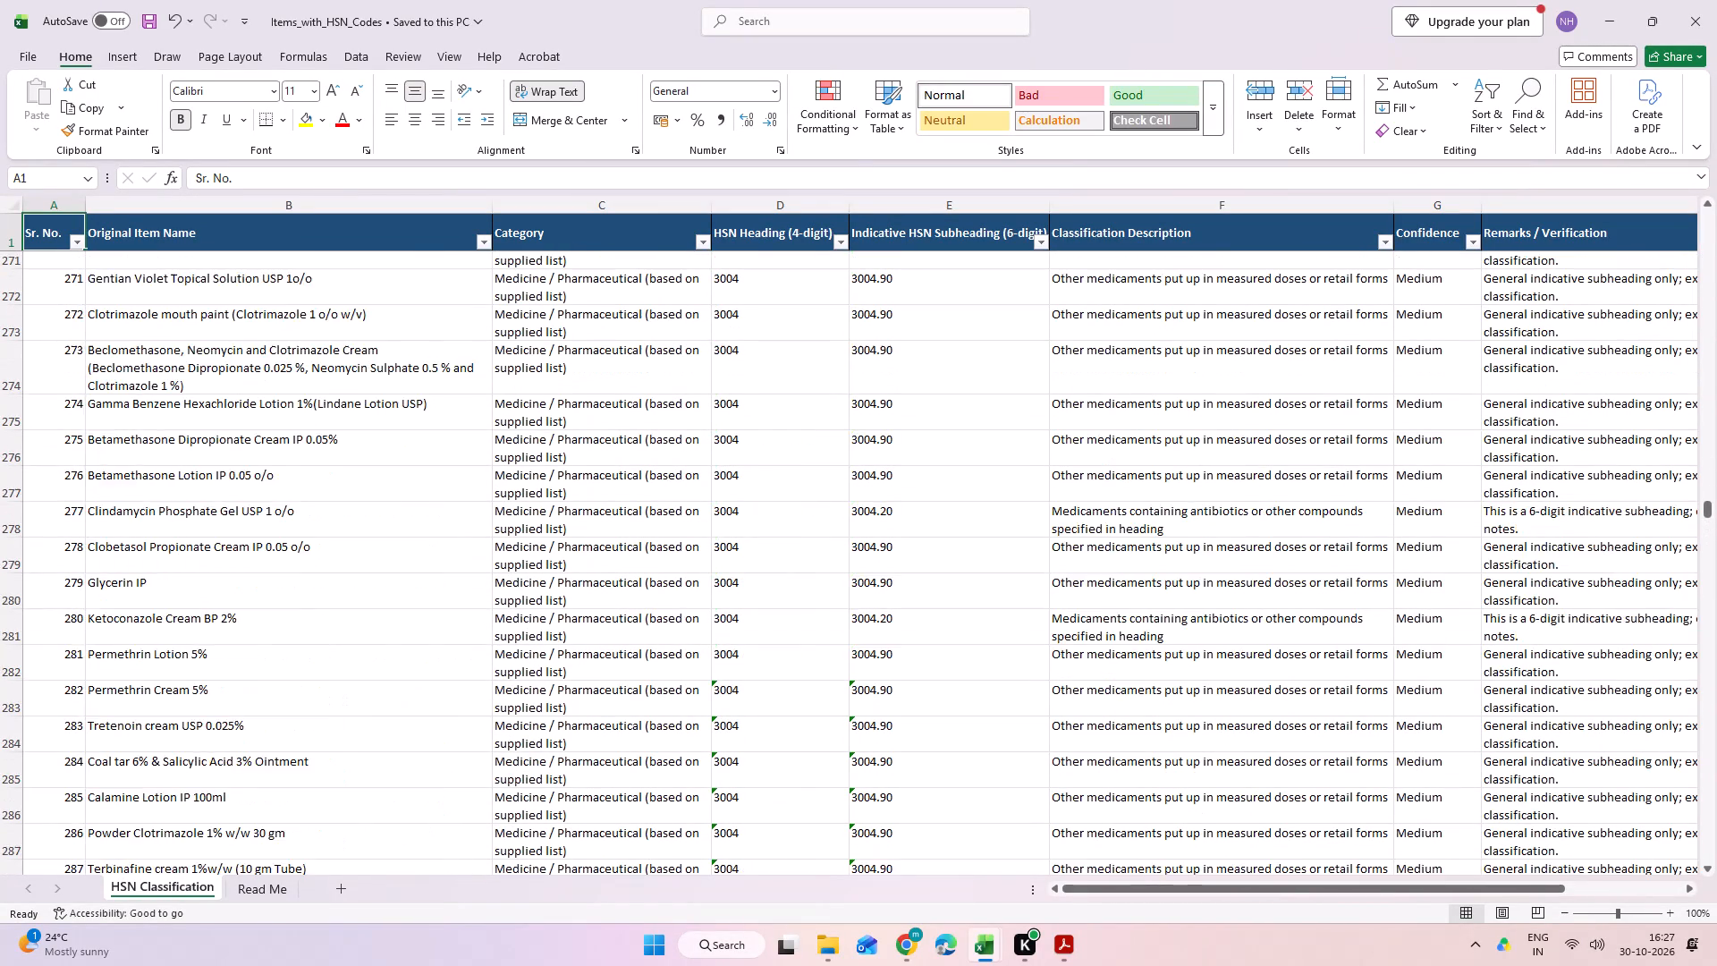
pyautogui.scroll(15, 390, 482)
pyautogui.scroll(7, 390, 482)
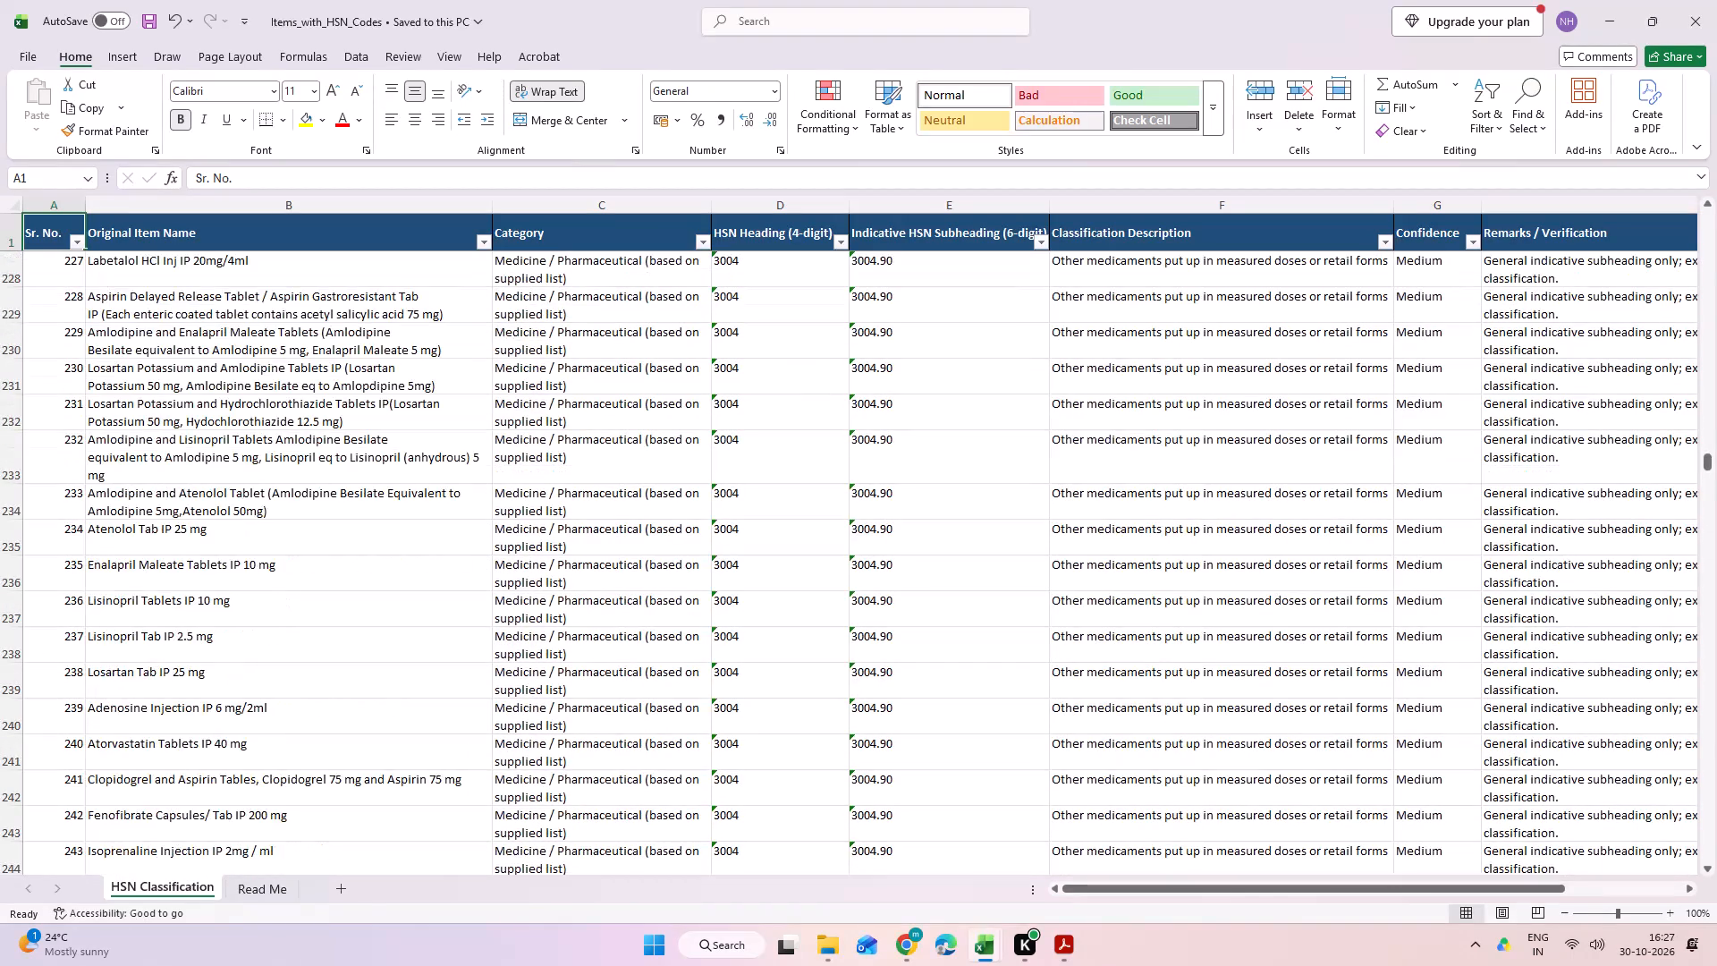
pyautogui.scroll(-7, 1575, 457)
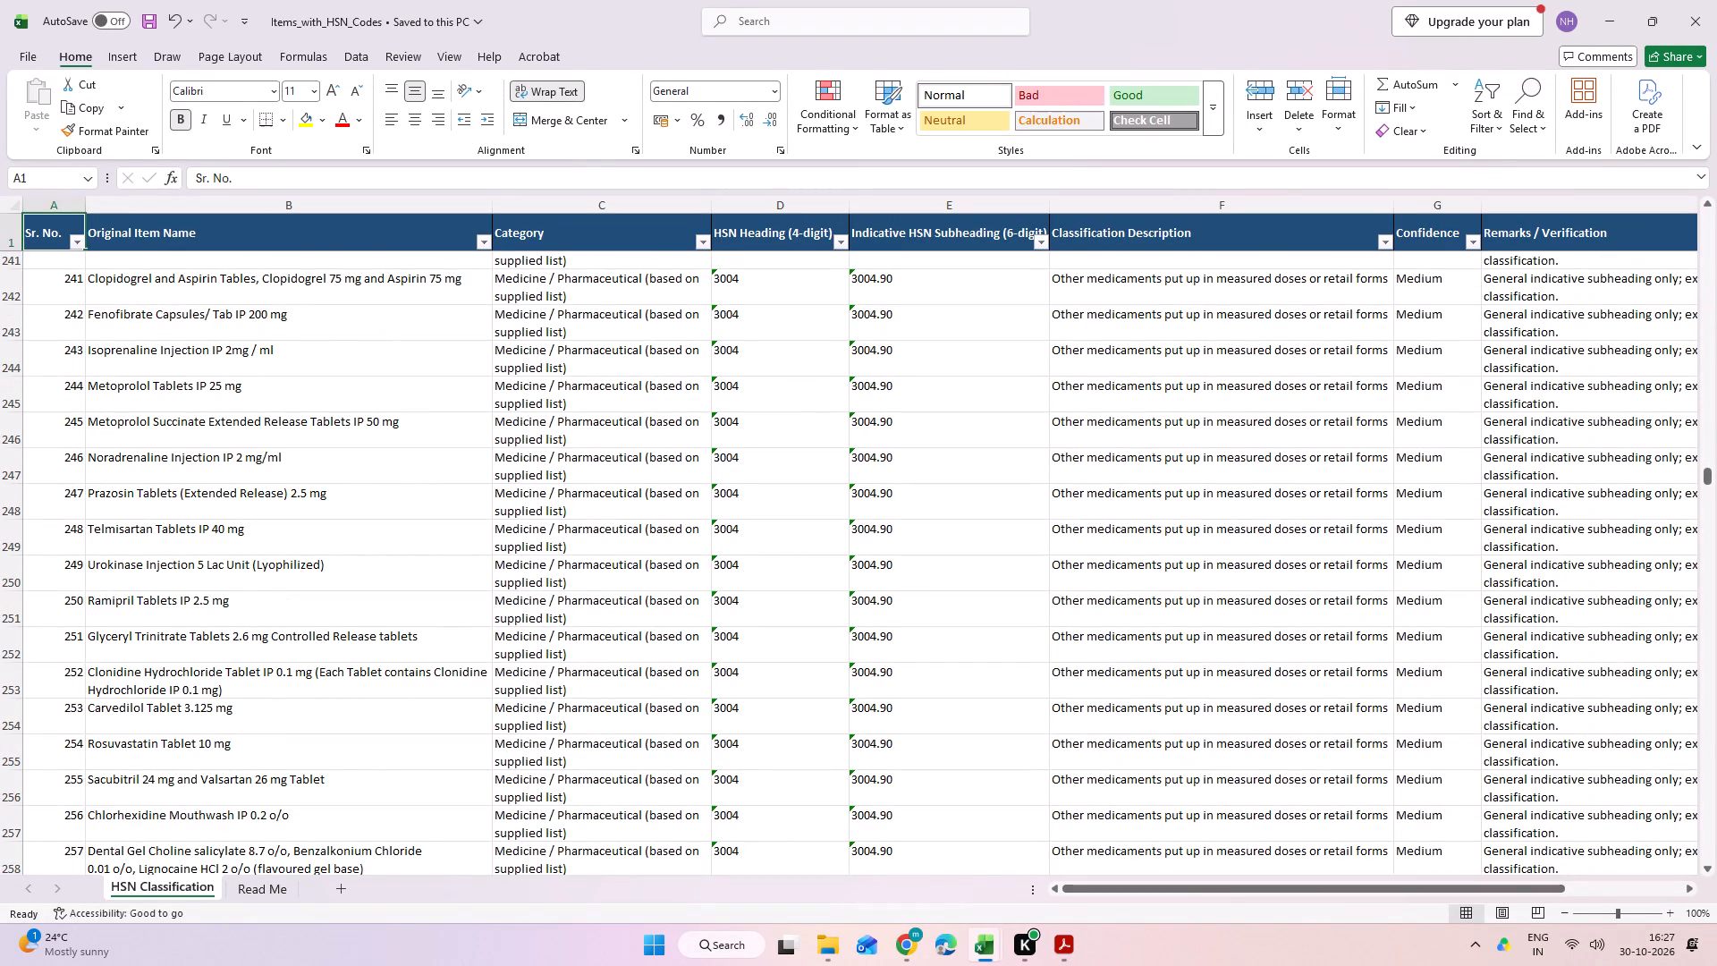
# Apply the plain formatting of the Classification Description cell F250 to the entire HSN Classification sheet with Format Painter.
pyautogui.click(9, 202)
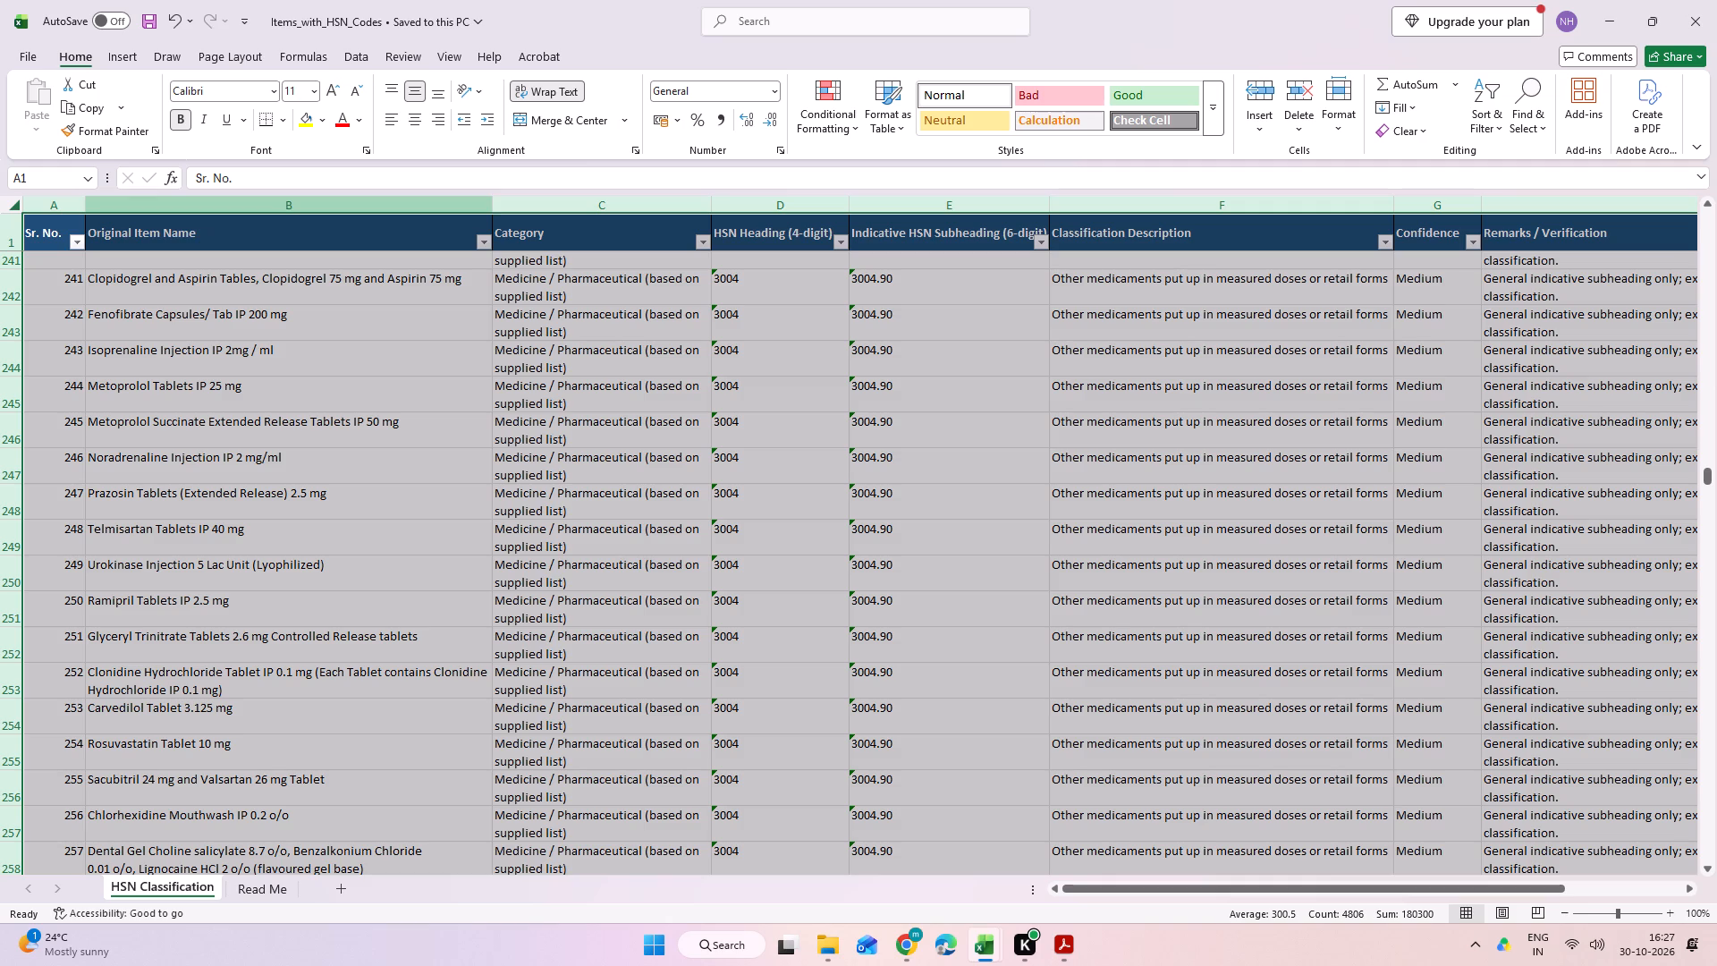
pyautogui.click(1172, 580)
pyautogui.click(102, 136)
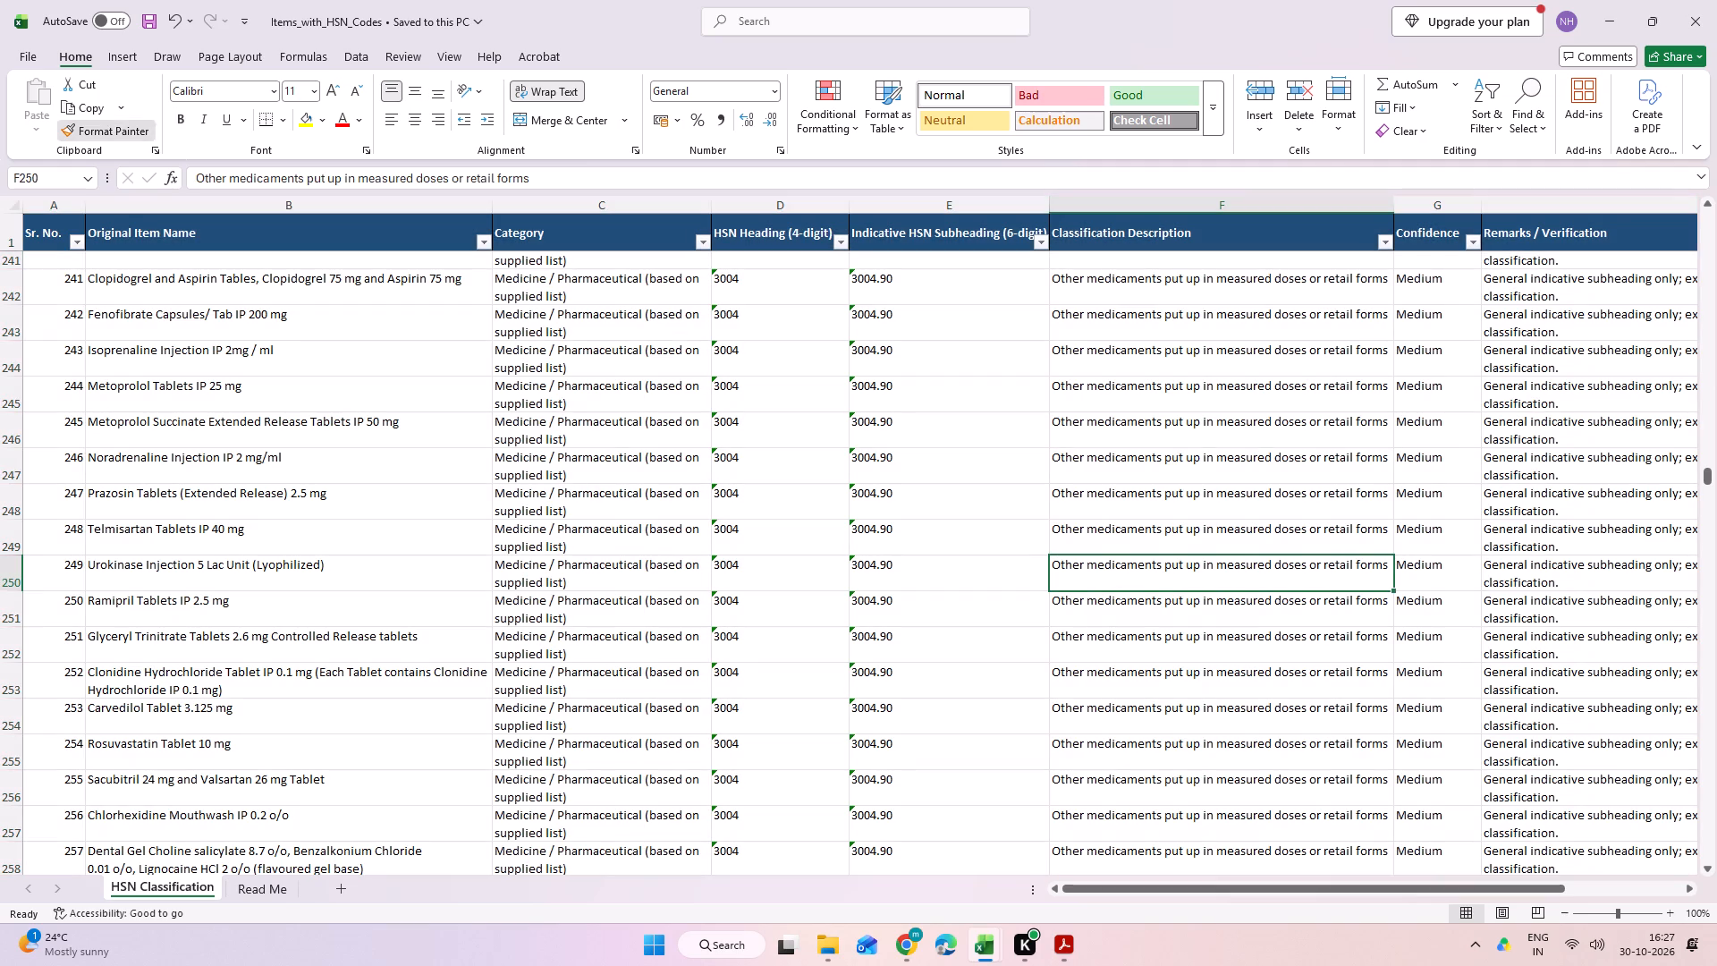
pyautogui.click(6, 201)
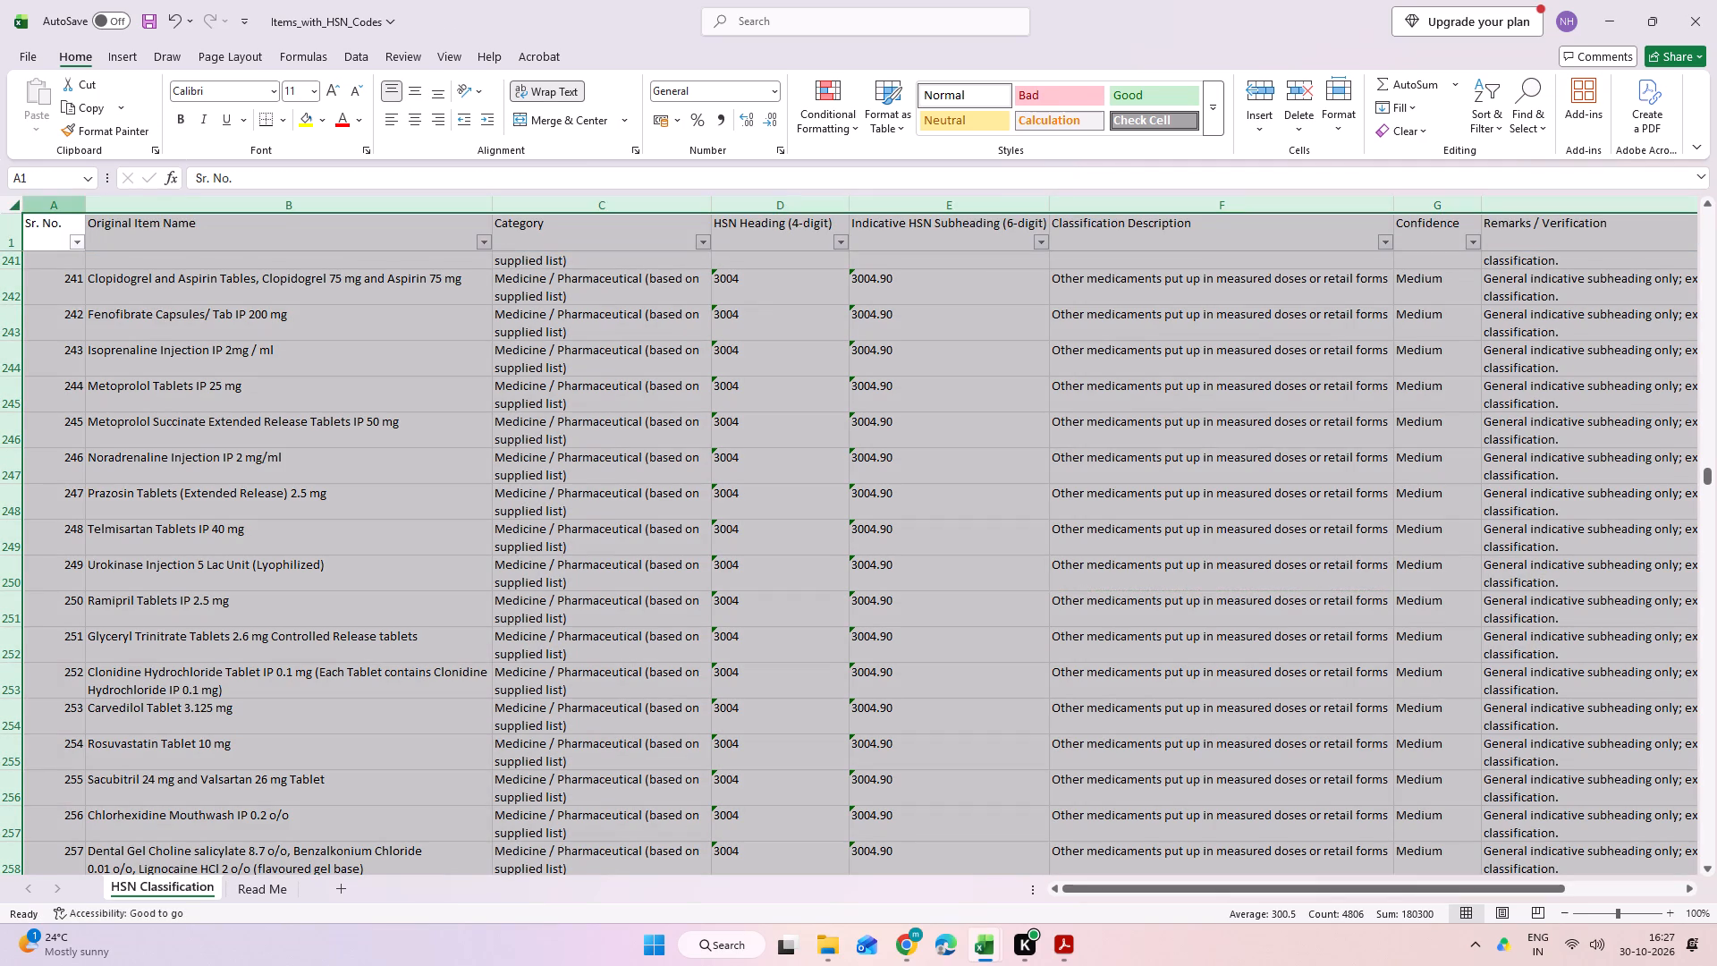
pyautogui.click(872, 508)
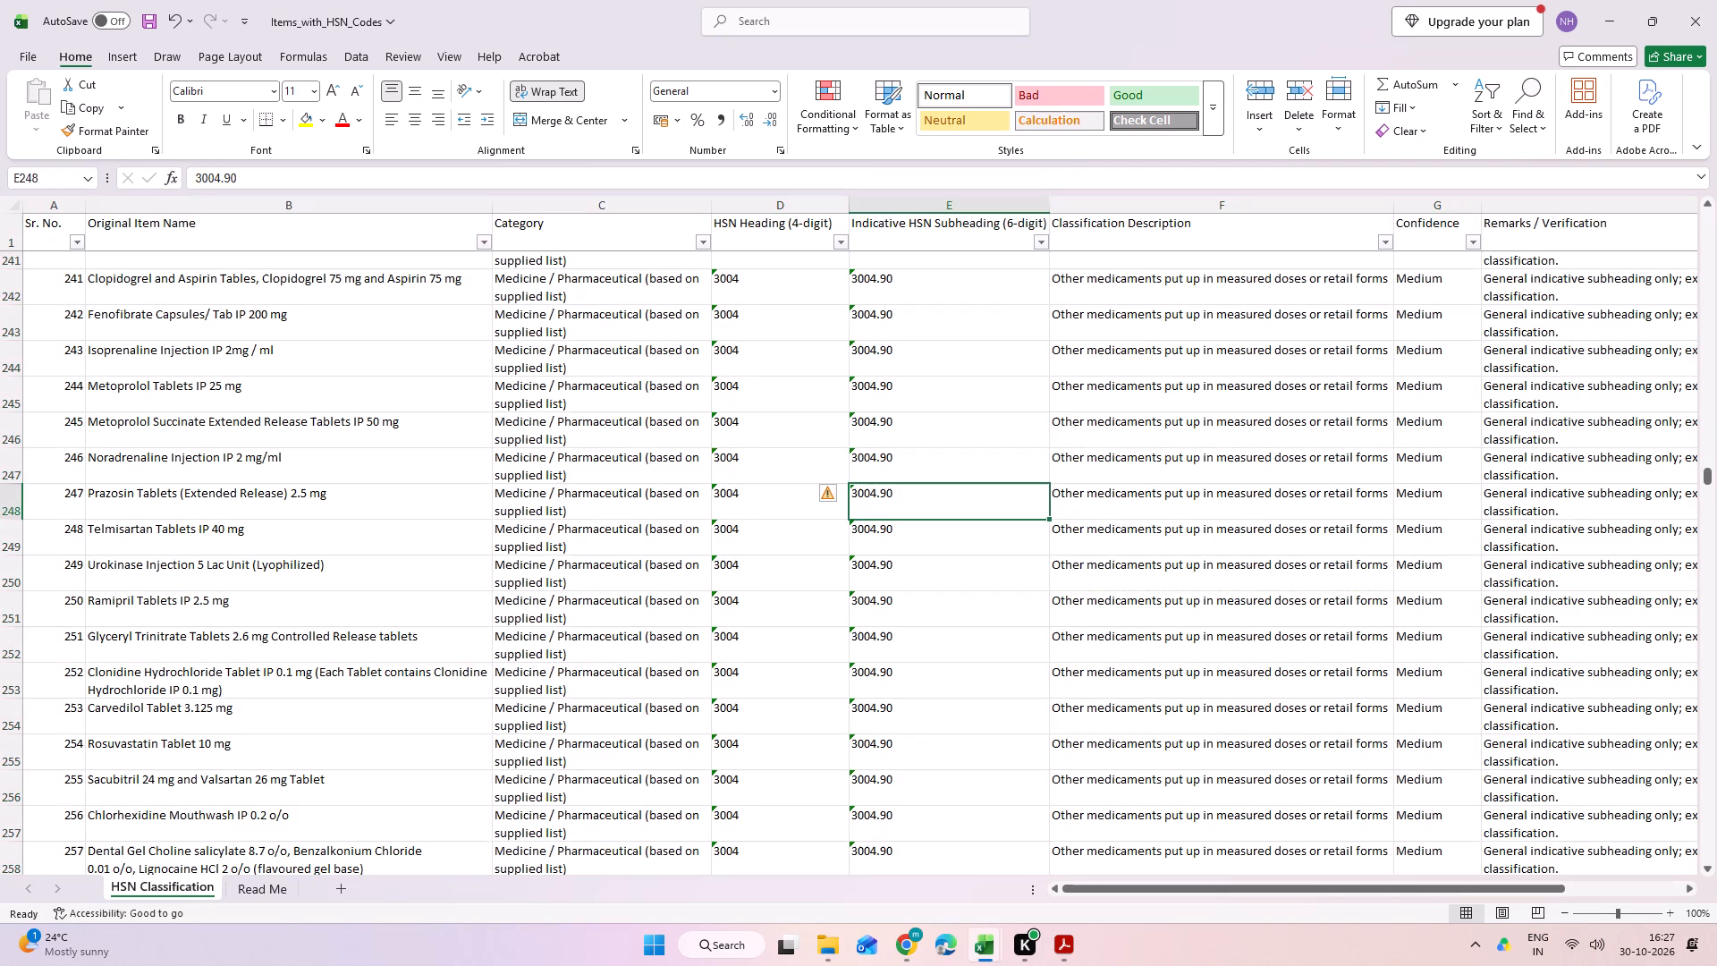
# Examine the reformatted HSN Classification sheet from its first item to its last, checking the HSN codes and classification descriptions.
pyautogui.scroll(6, 872, 508)
pyautogui.scroll(20, 872, 508)
pyautogui.scroll(1, 872, 508)
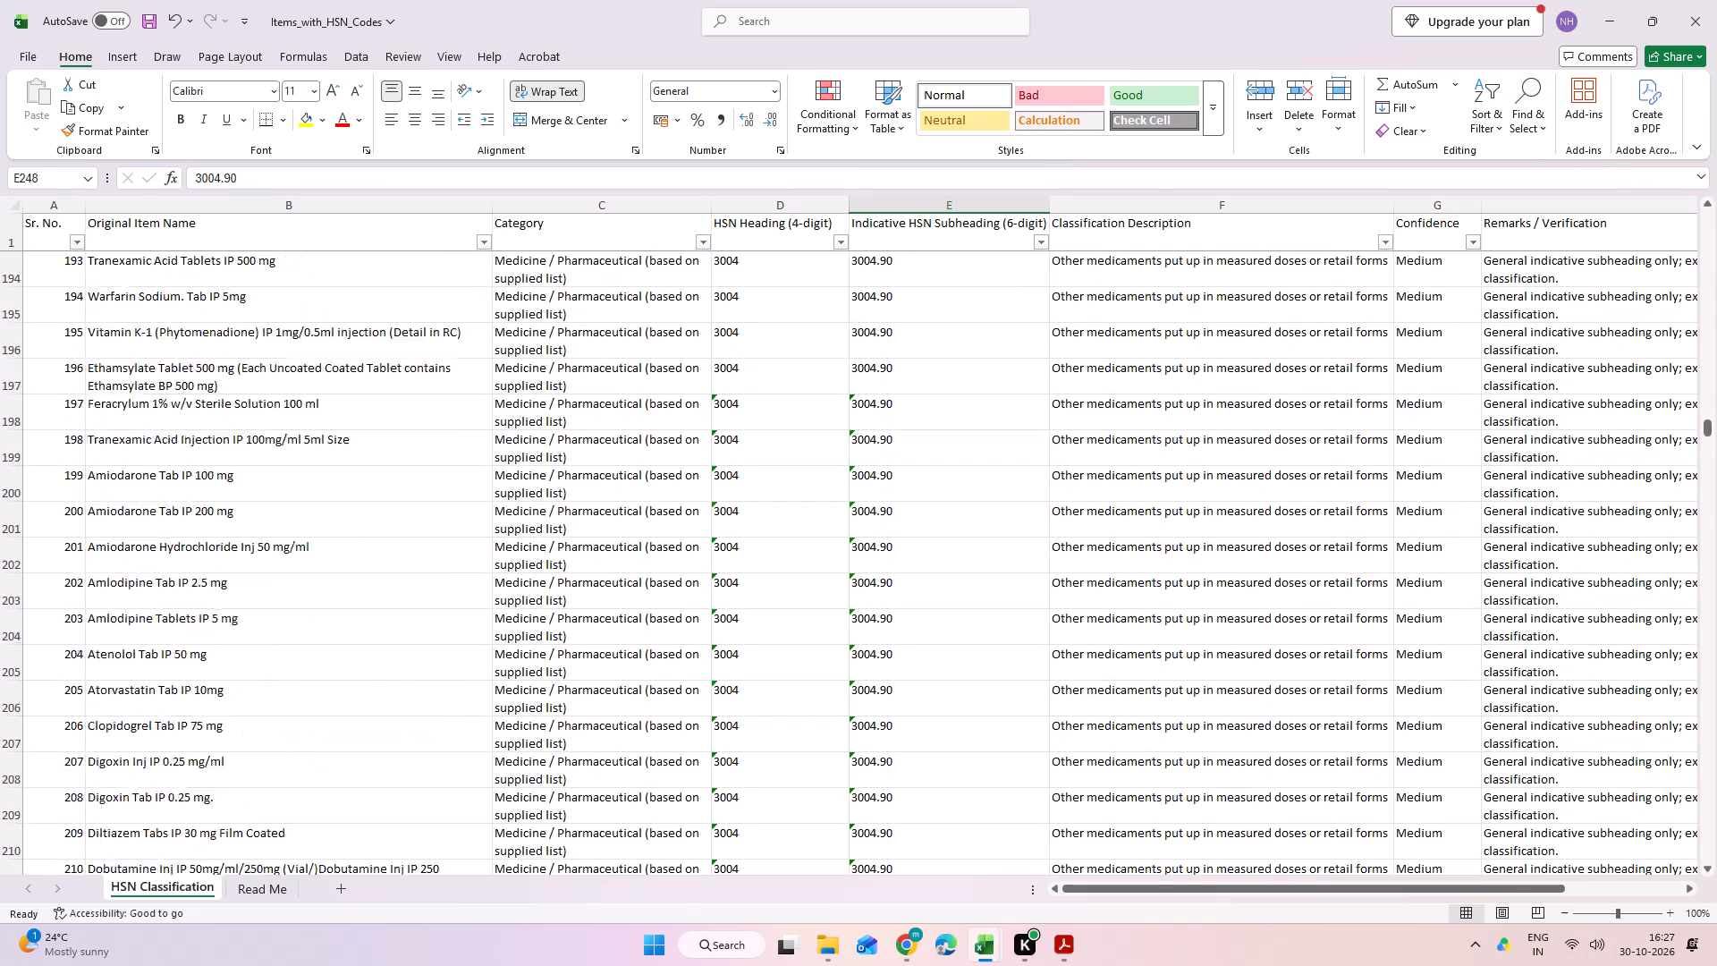
pyautogui.scroll(2, 872, 508)
pyautogui.moveTo(1705, 414); pyautogui.dragTo(1705, 346)
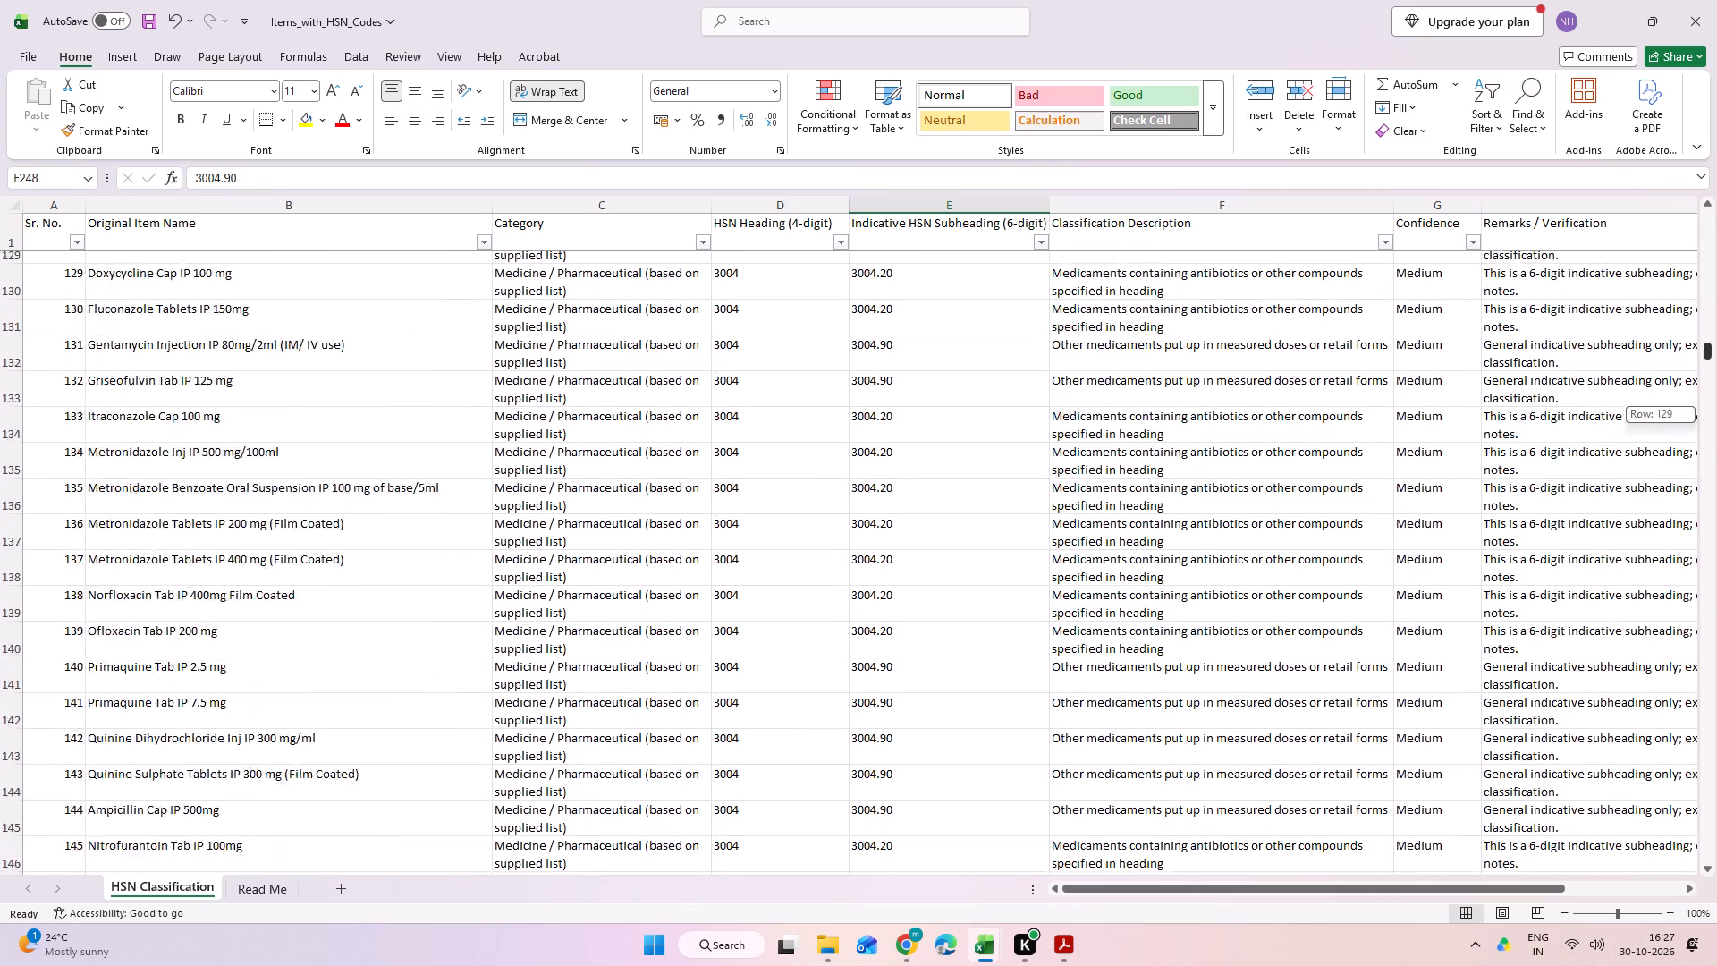
pyautogui.moveTo(1705, 346); pyautogui.dragTo(1702, 190)
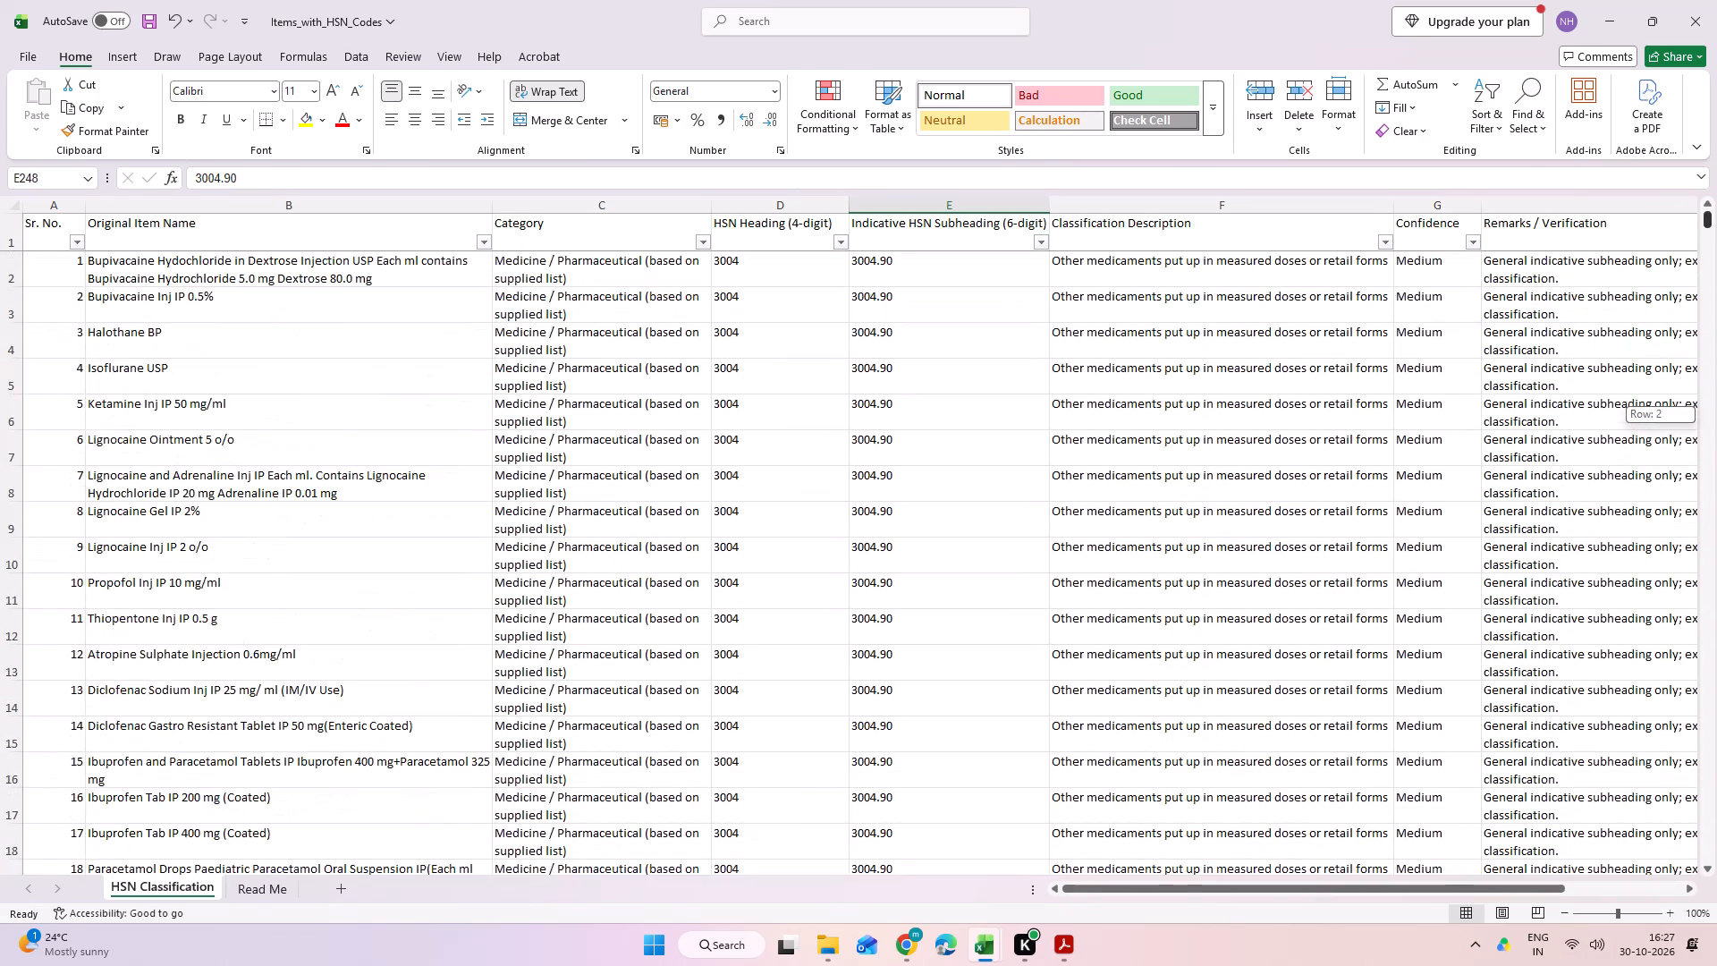
pyautogui.moveTo(1702, 190); pyautogui.dragTo(1716, 605)
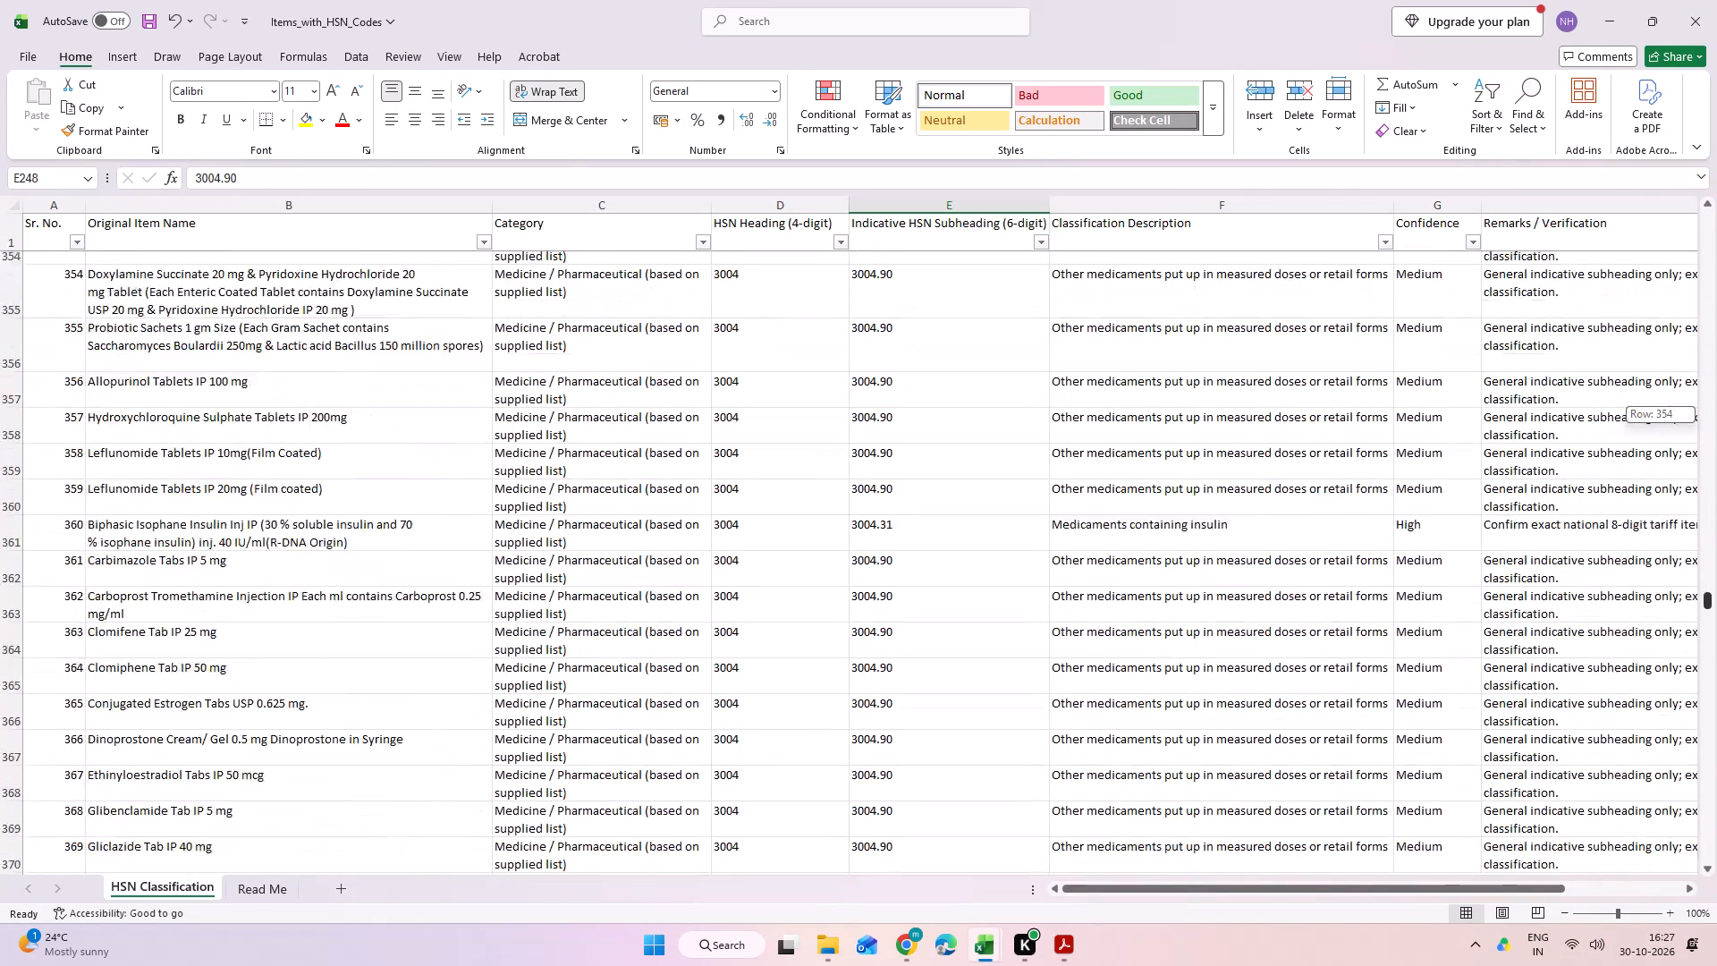
pyautogui.moveTo(1716, 605); pyautogui.dragTo(1716, 779)
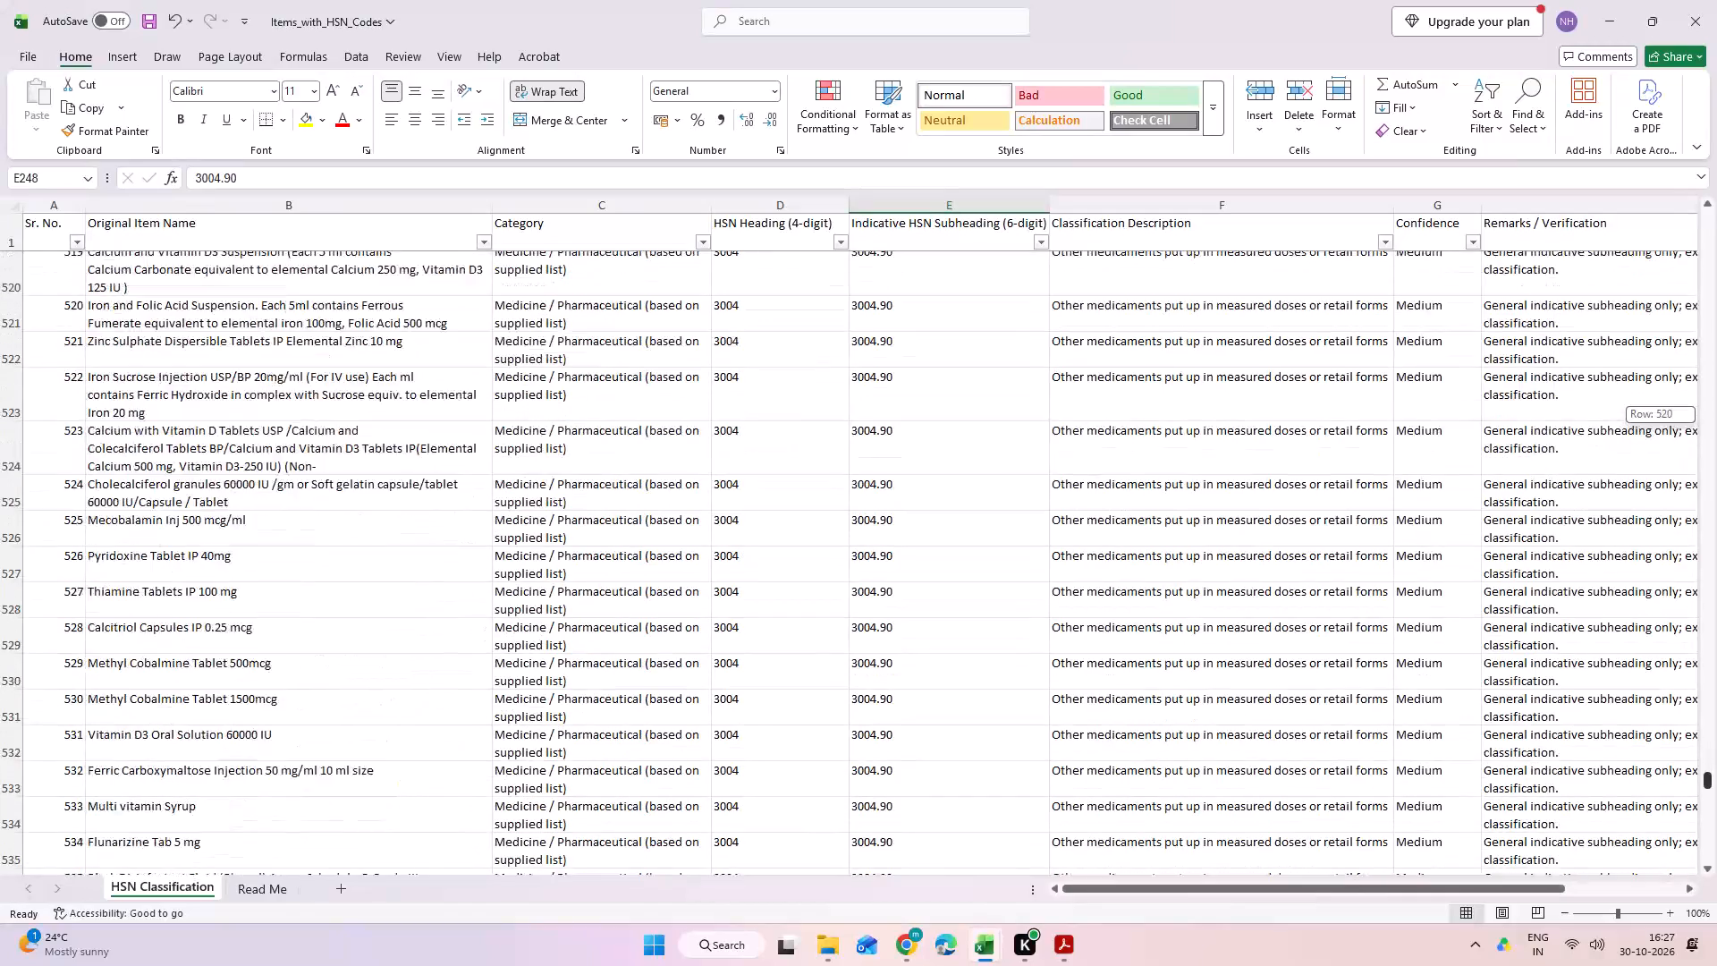
pyautogui.moveTo(1716, 779); pyautogui.dragTo(1716, 869)
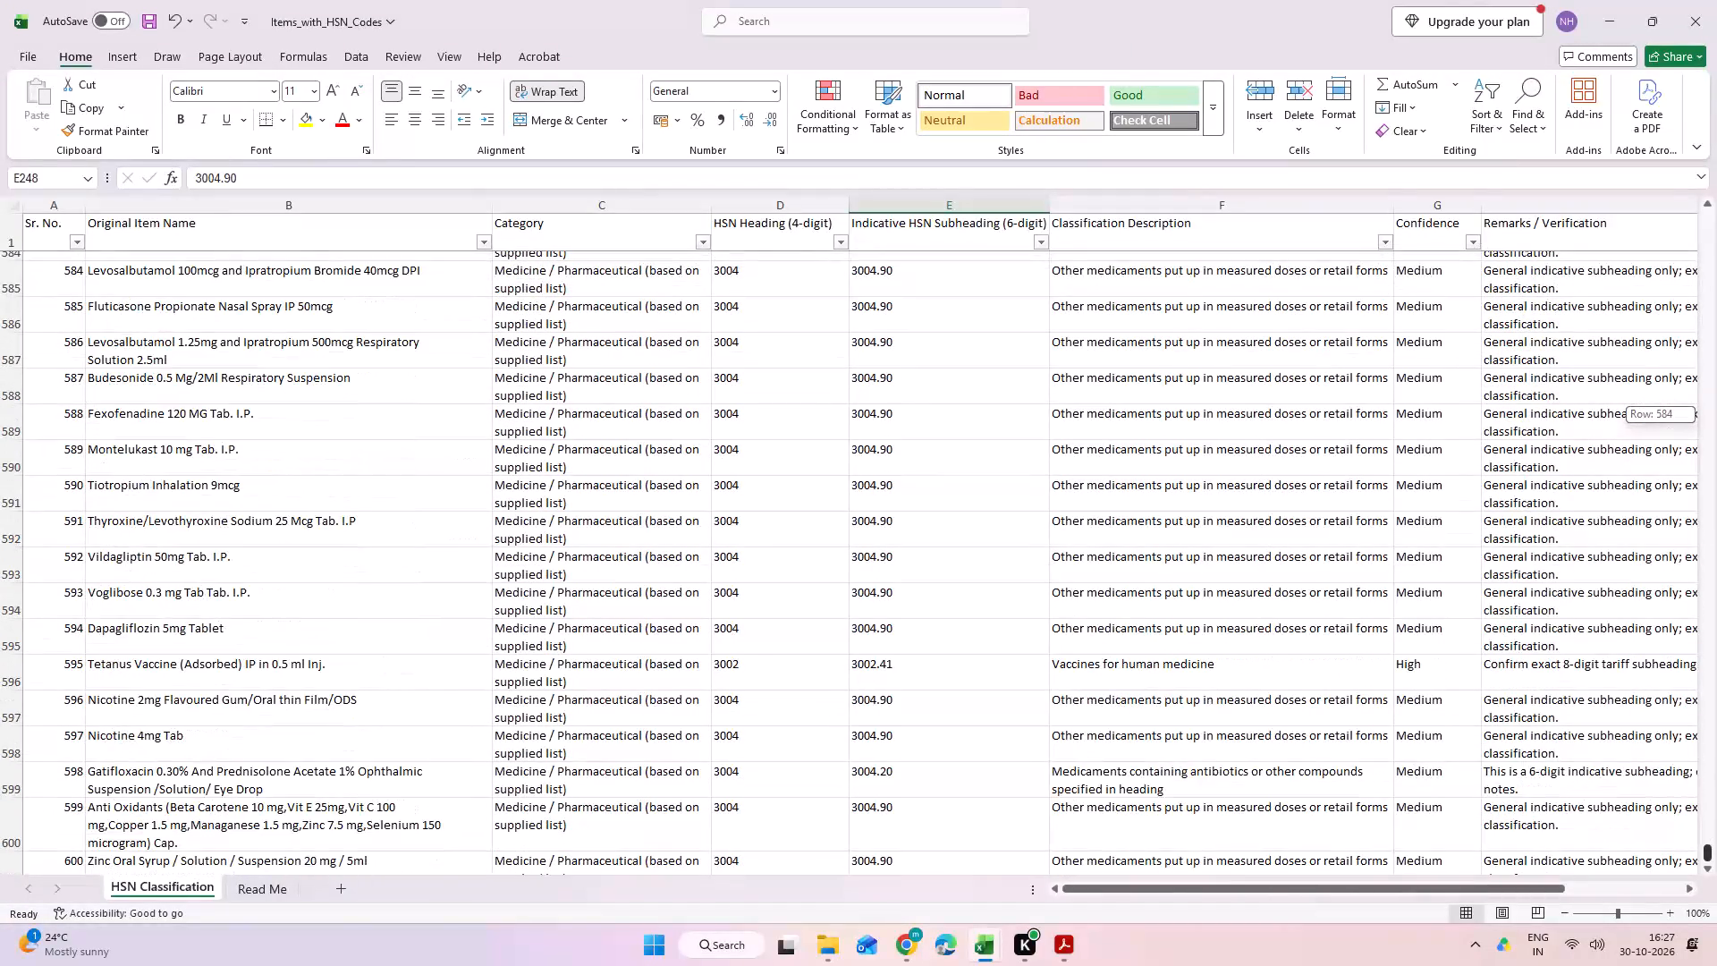
pyautogui.moveTo(1716, 869); pyautogui.dragTo(1716, 921)
pyautogui.scroll(7, 696, 591)
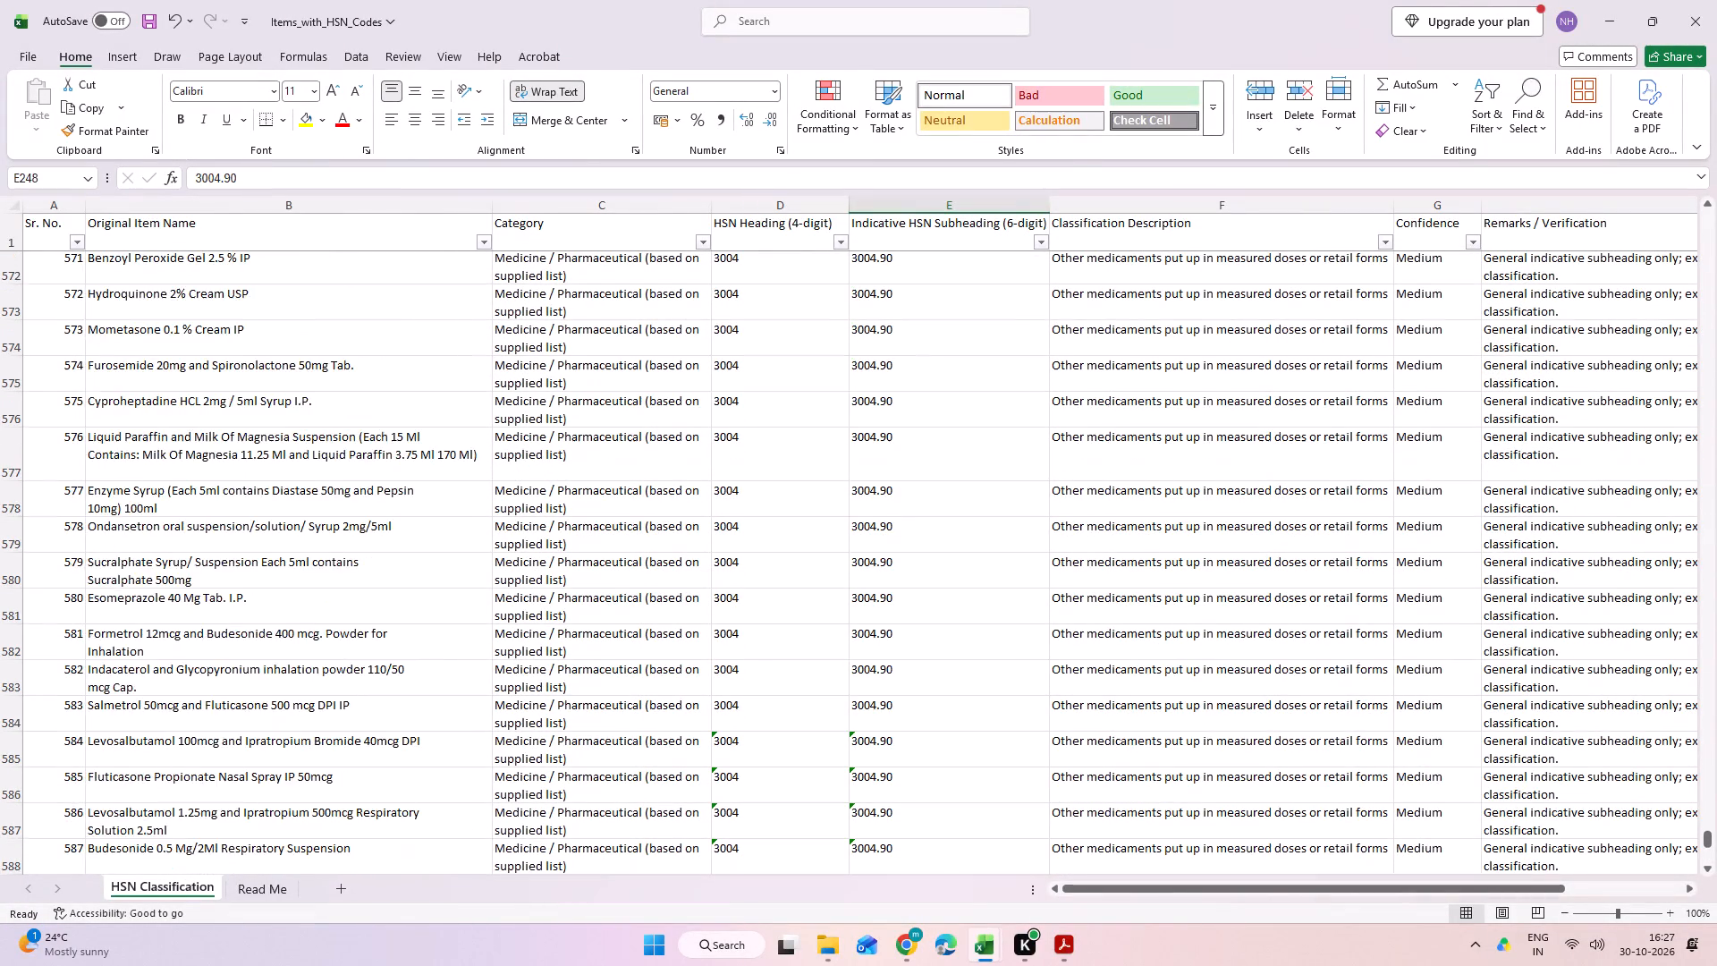
pyautogui.scroll(20, 696, 591)
pyautogui.scroll(9, 696, 591)
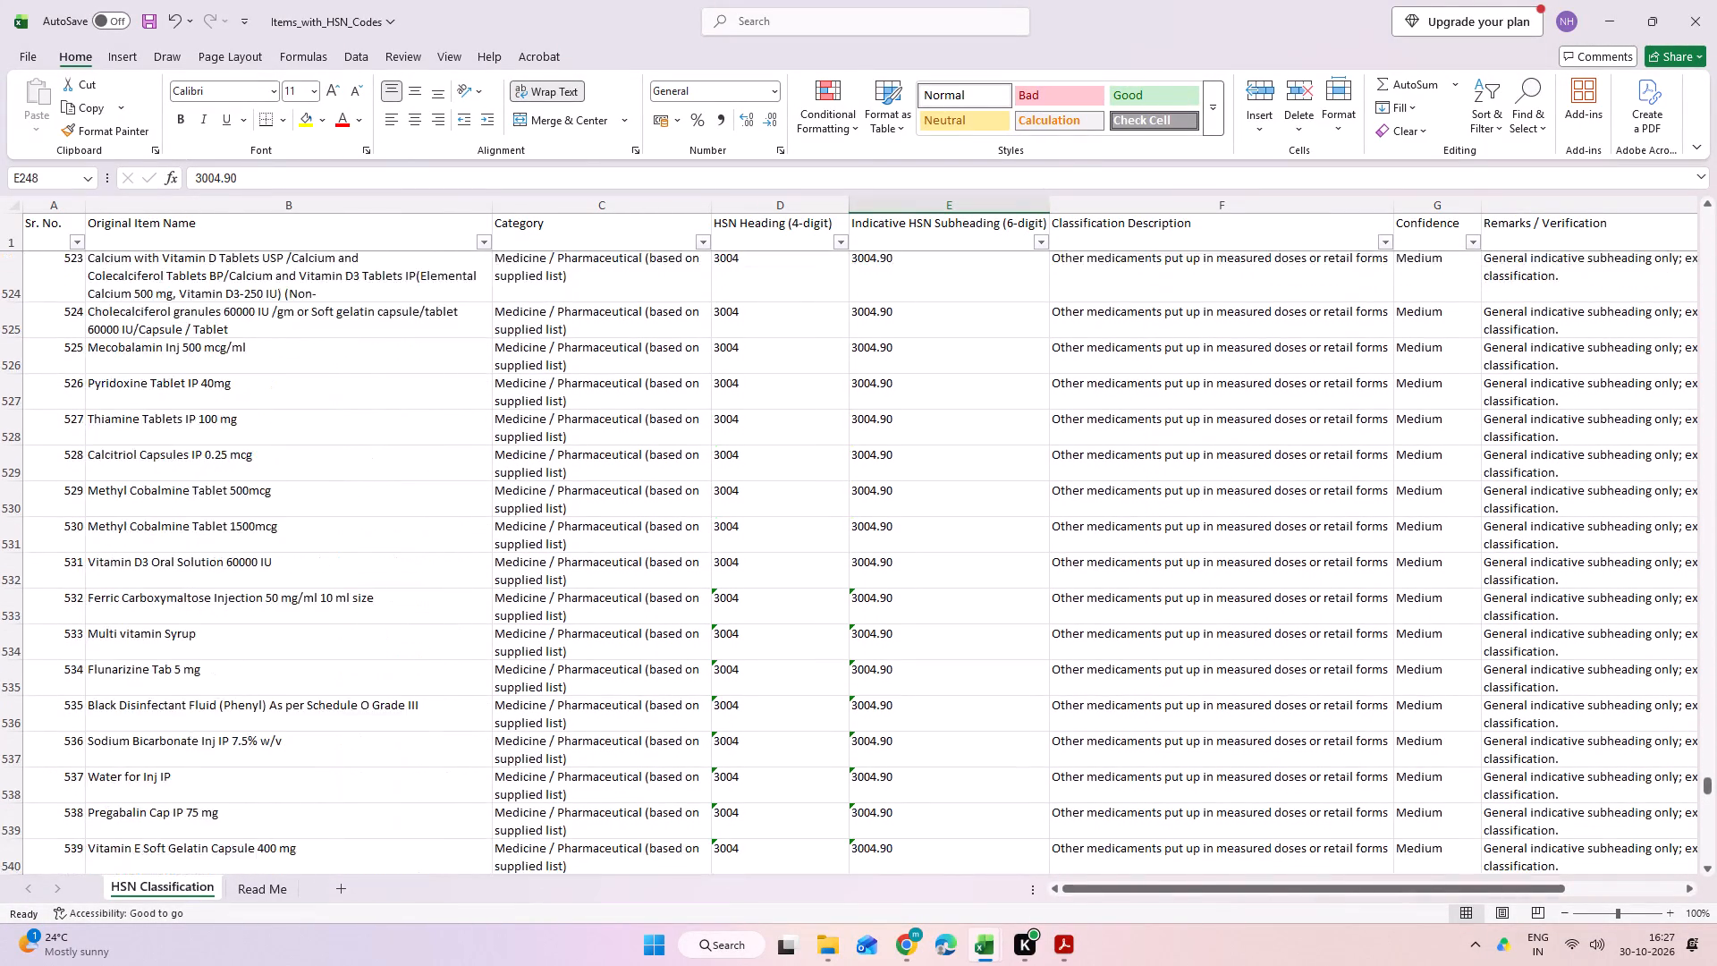
pyautogui.scroll(20, 697, 591)
pyautogui.scroll(13, 697, 591)
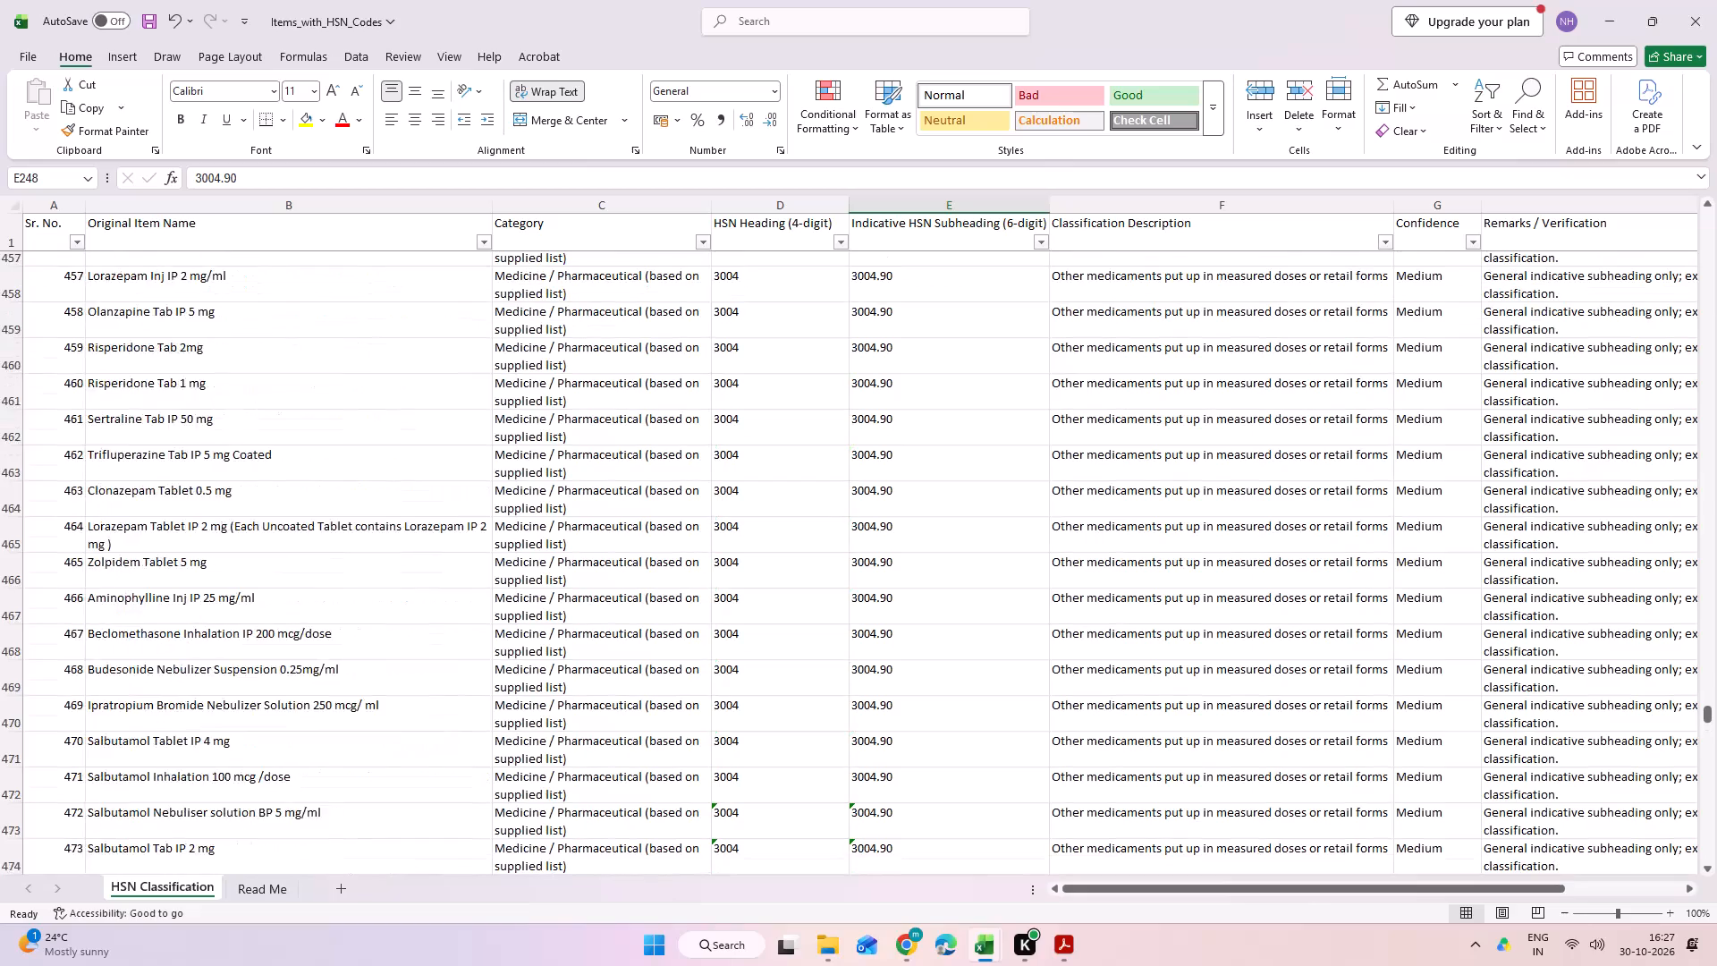
pyautogui.scroll(5, 697, 591)
pyautogui.scroll(20, 697, 591)
pyautogui.scroll(3, 697, 591)
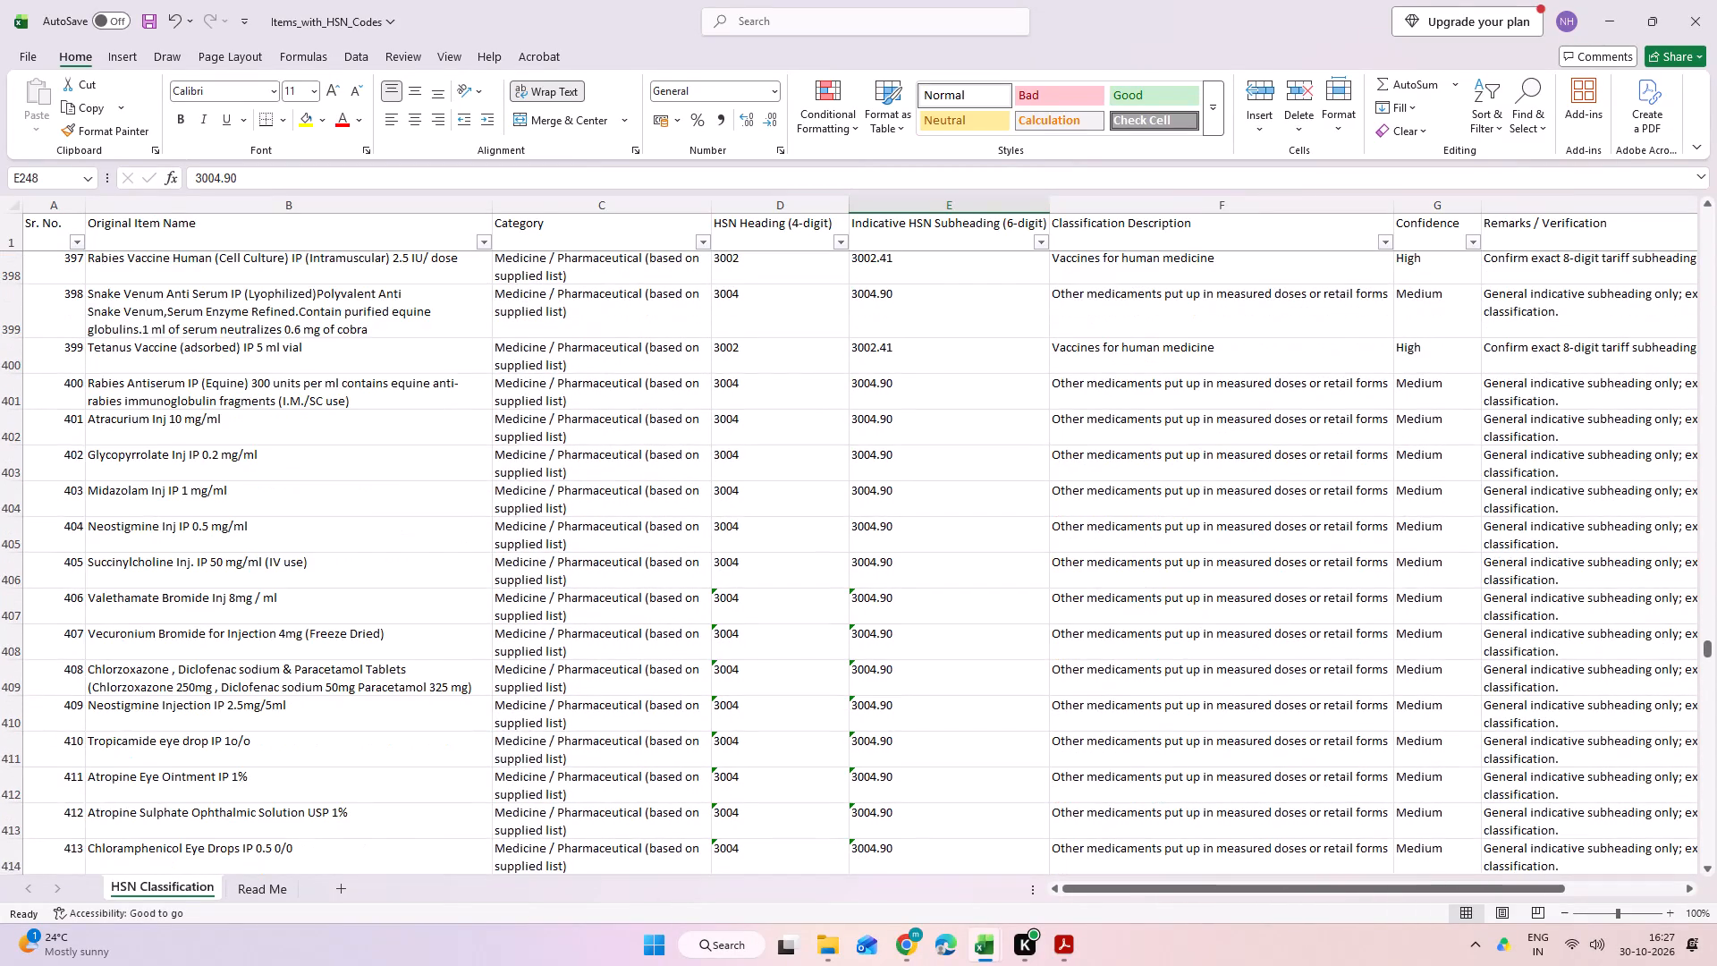
pyautogui.scroll(7, 697, 591)
pyautogui.scroll(20, 697, 591)
pyautogui.scroll(2, 697, 591)
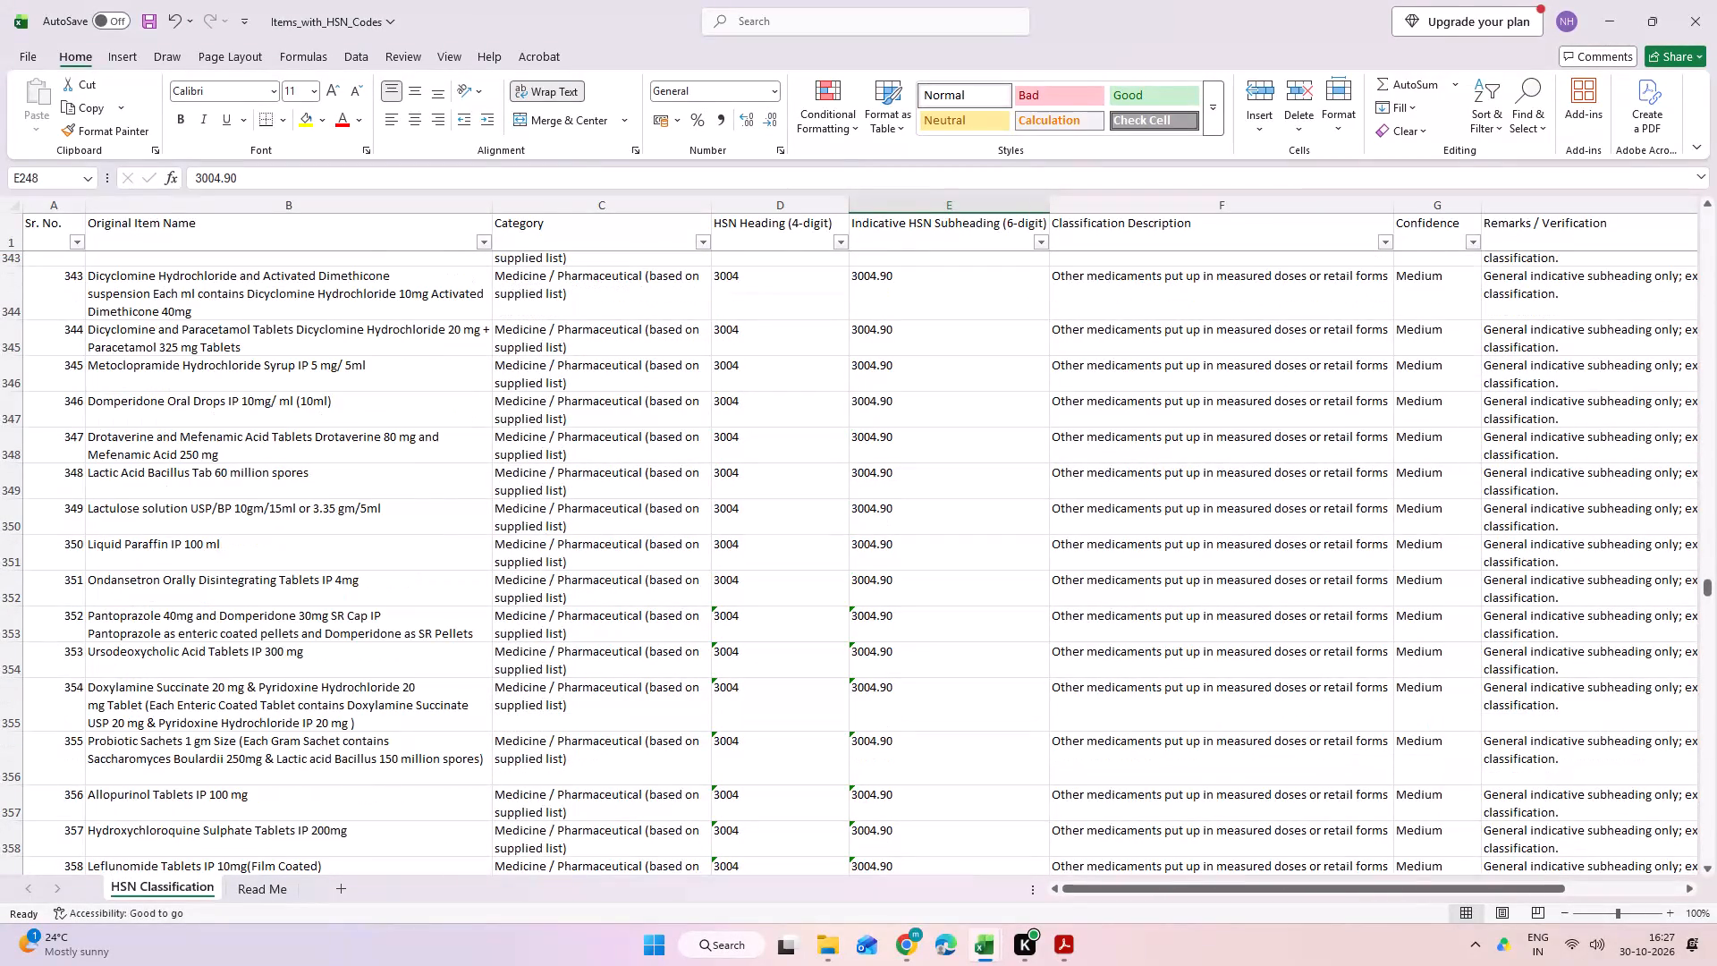
pyautogui.moveTo(1712, 583); pyautogui.dragTo(1716, 927)
pyautogui.scroll(-14, 521, 672)
pyautogui.scroll(2, 529, 671)
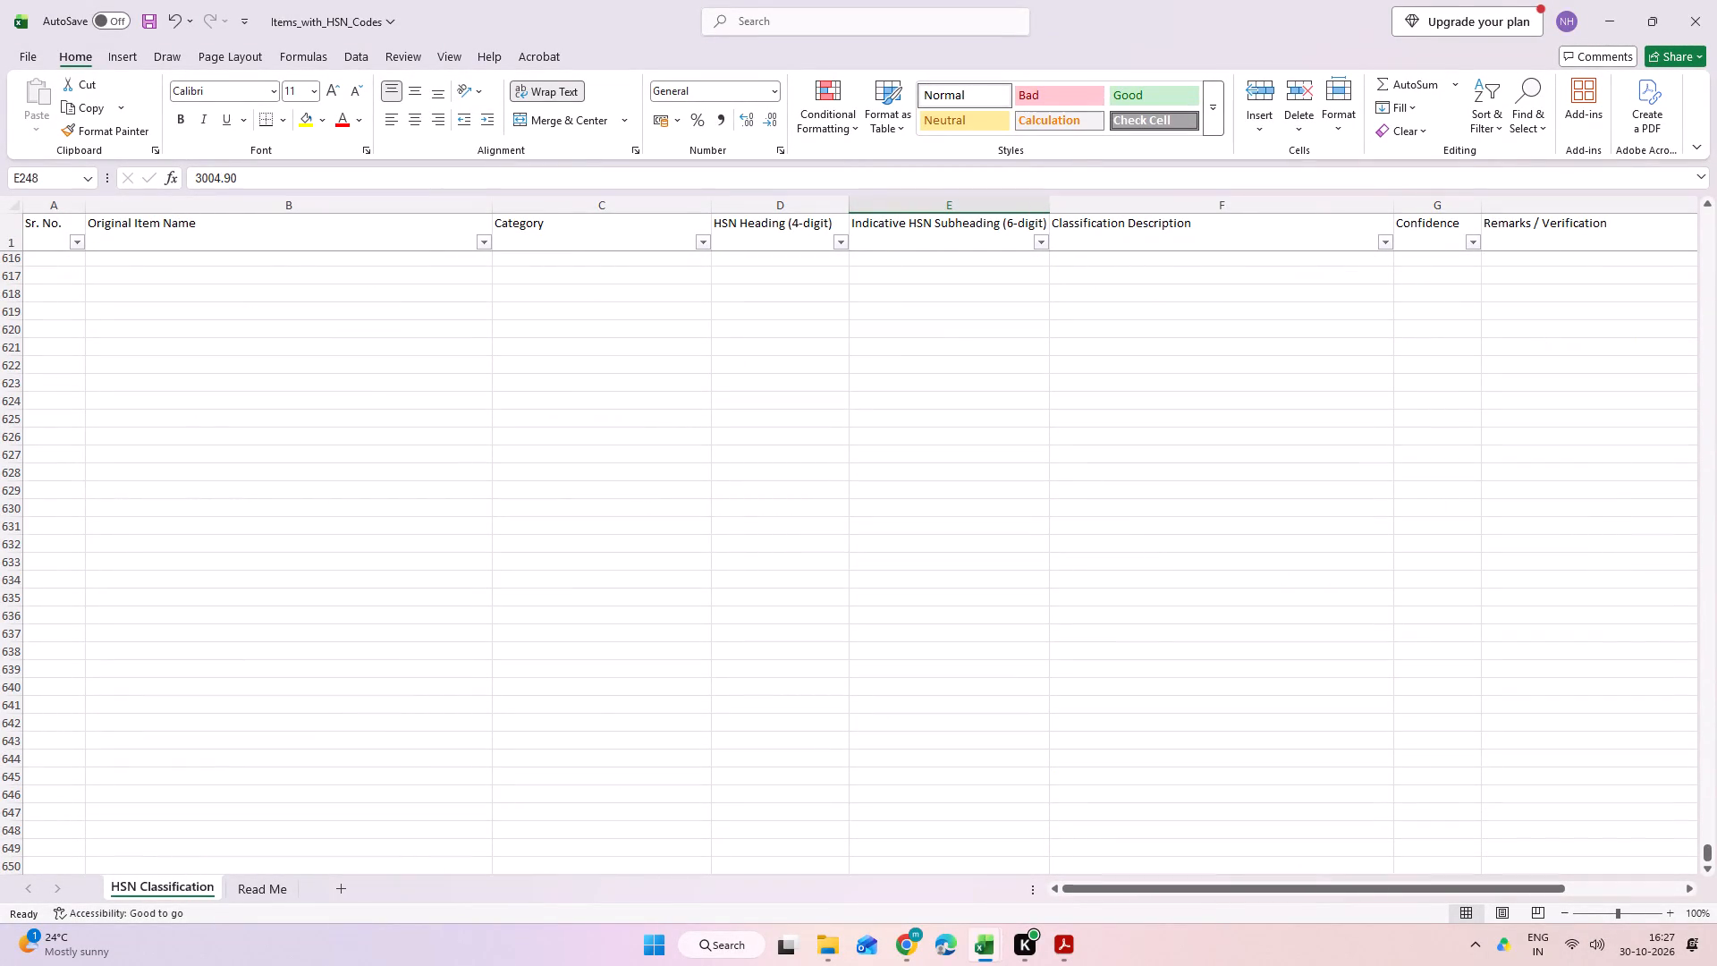
pyautogui.scroll(5, 472, 496)
pyautogui.scroll(13, 616, 532)
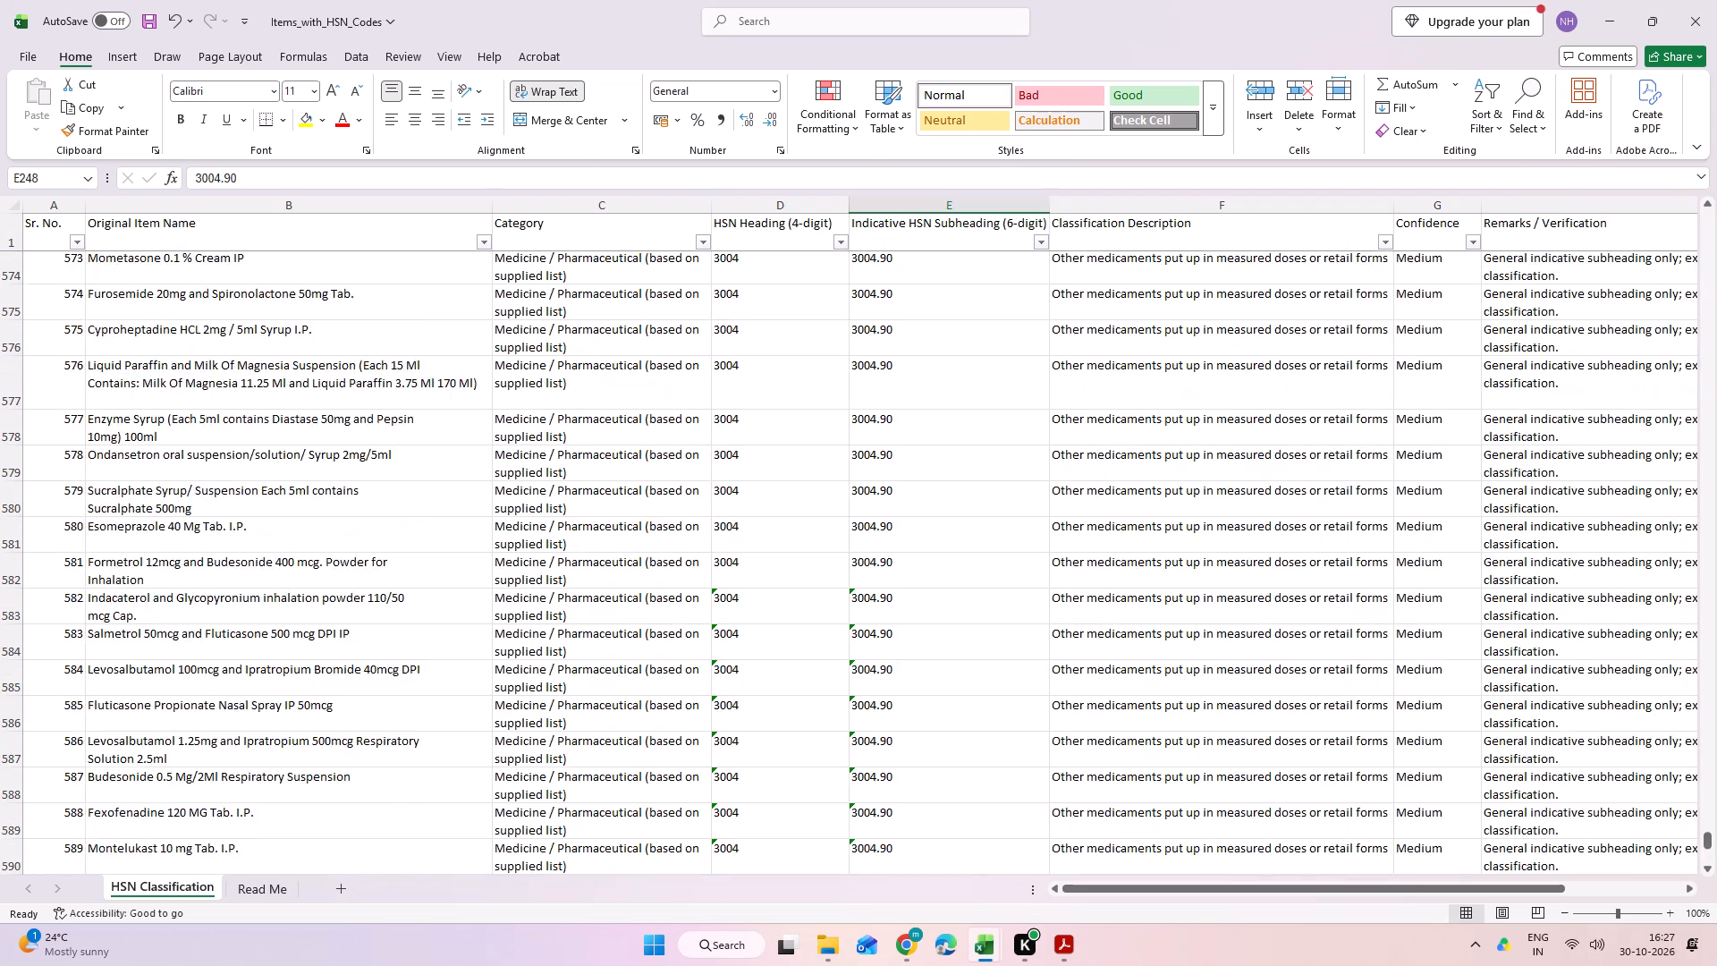
pyautogui.scroll(20, 616, 532)
pyautogui.scroll(16, 616, 532)
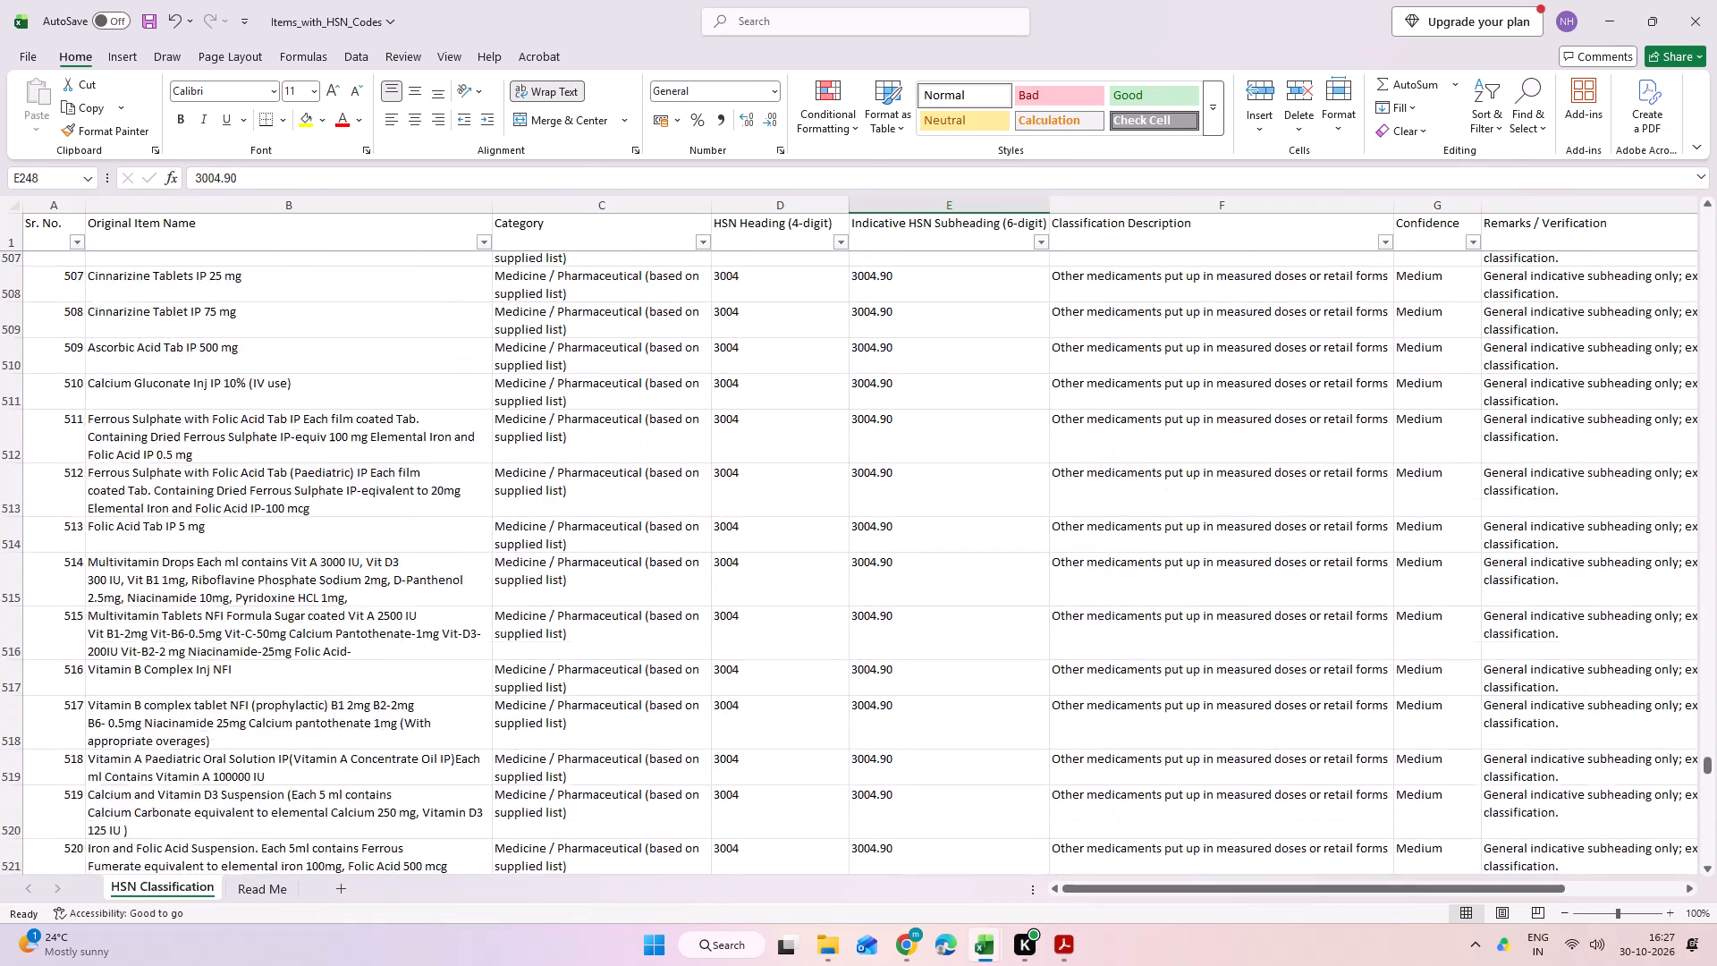
pyautogui.scroll(20, 616, 532)
pyautogui.scroll(15, 616, 532)
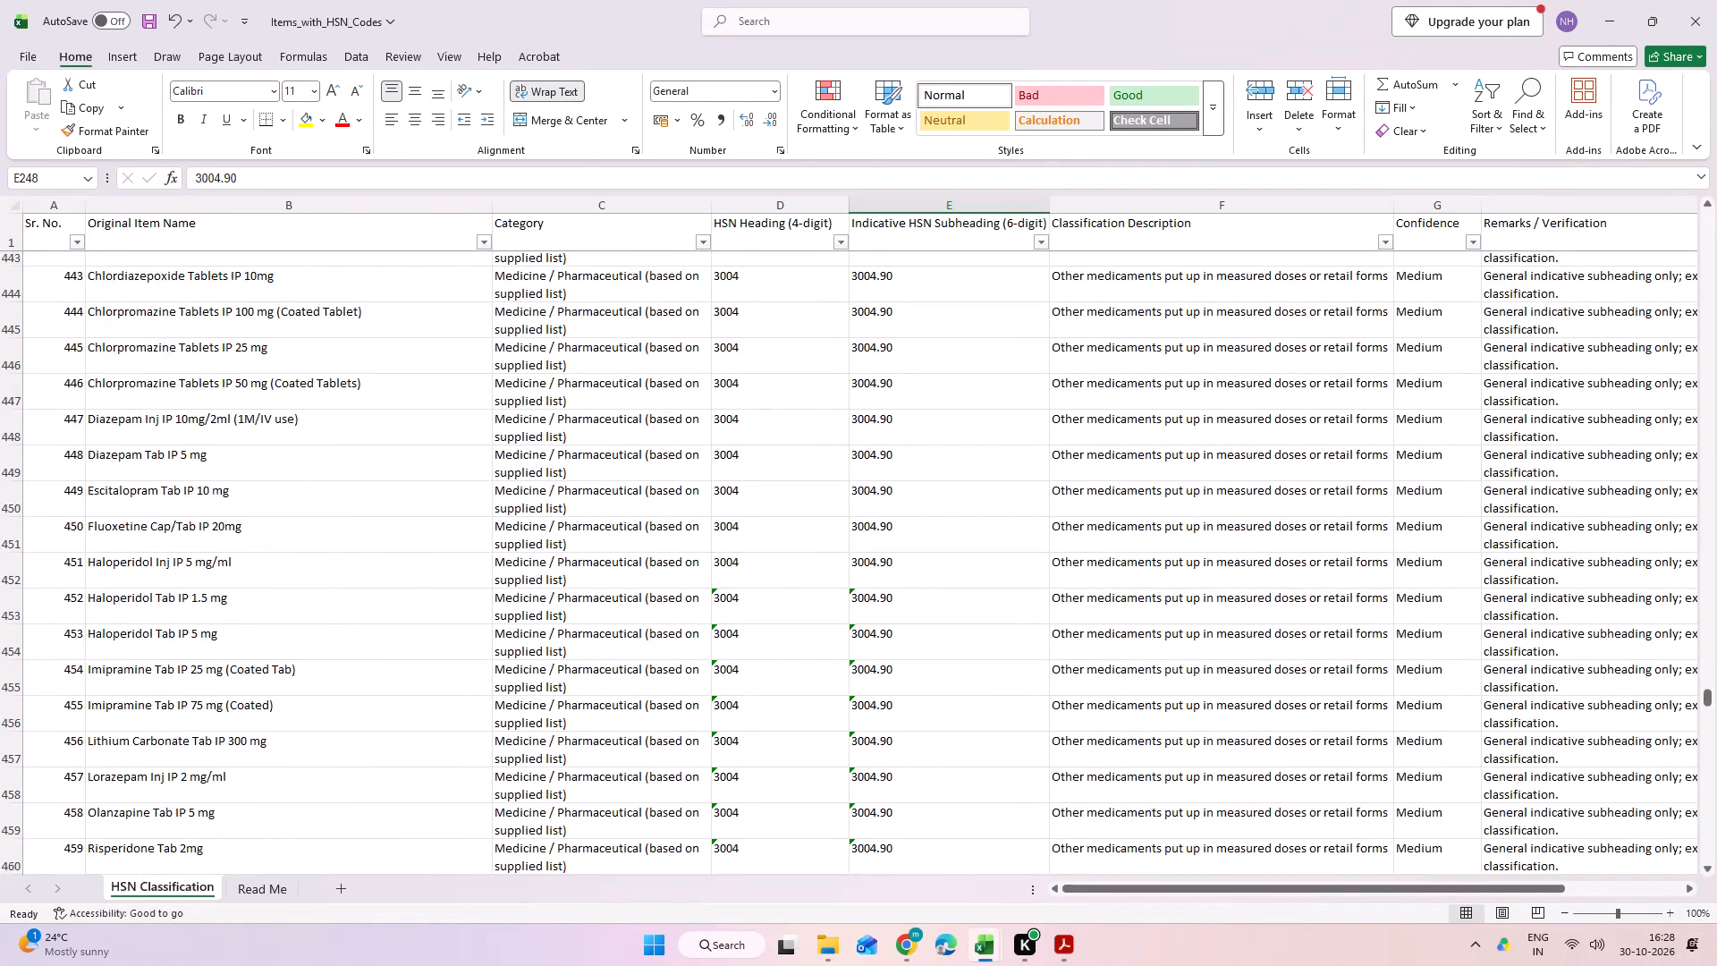
pyautogui.scroll(20, 616, 532)
pyautogui.scroll(10, 616, 532)
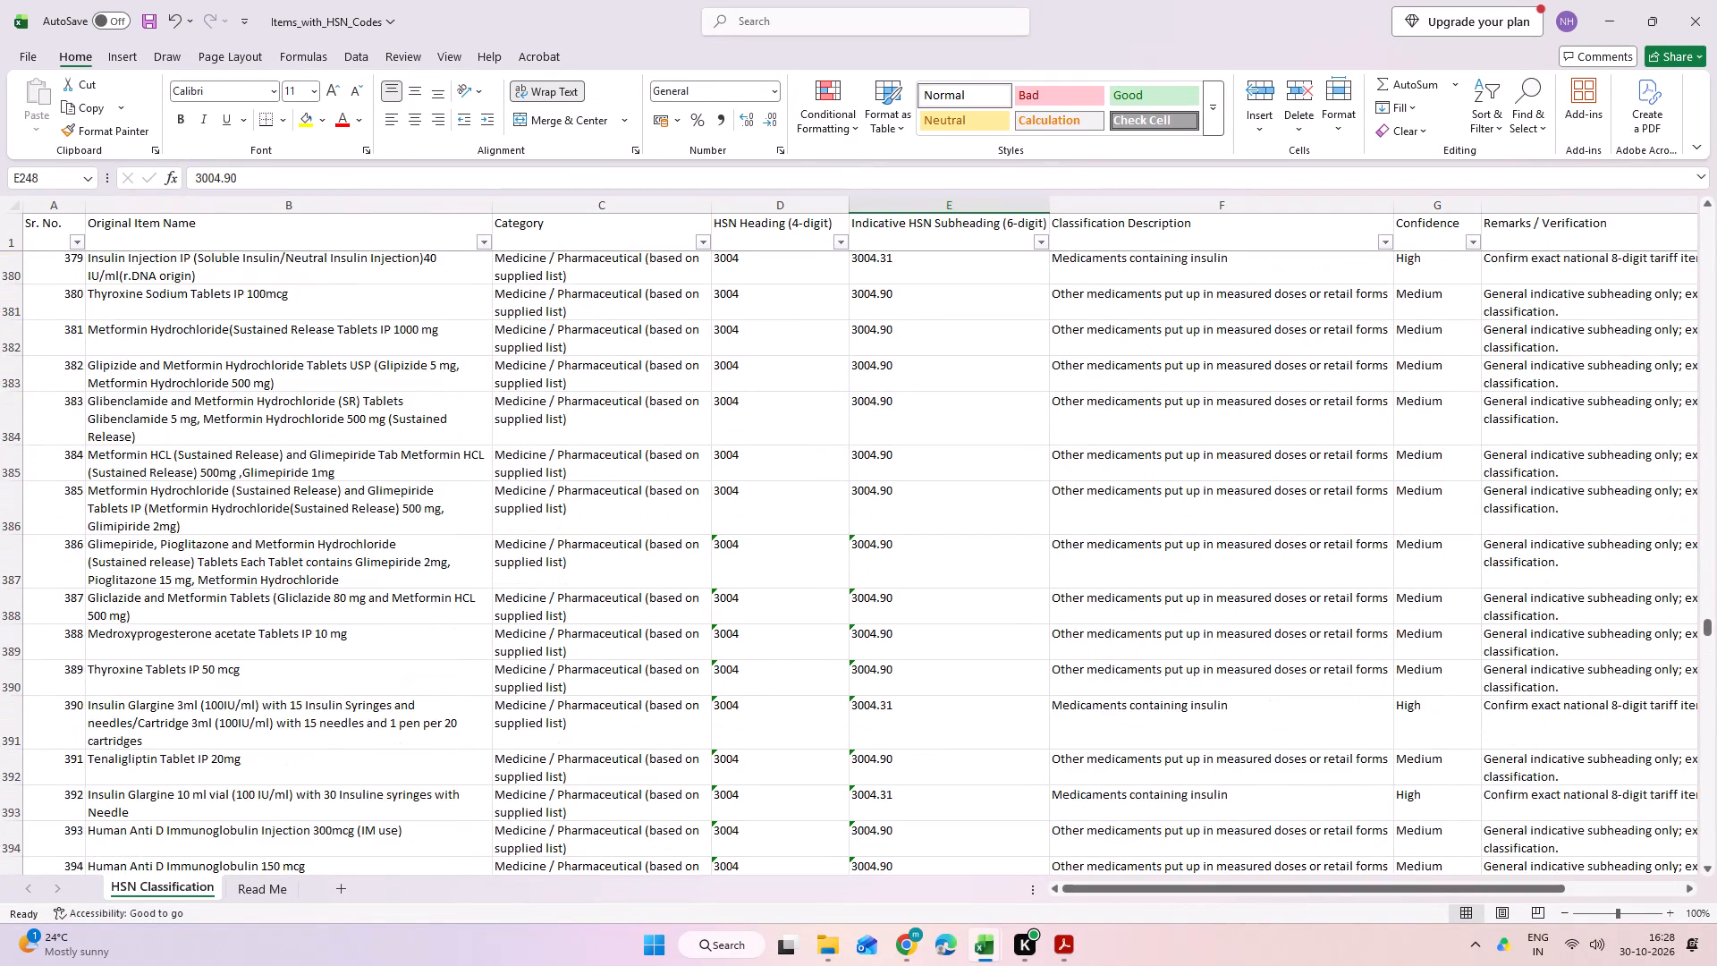
# Review the HSN Classification sheet from item 379 back up to the first item, checking the HSN headings and subheadings.
pyautogui.scroll(20, 616, 532)
pyautogui.scroll(3, 616, 532)
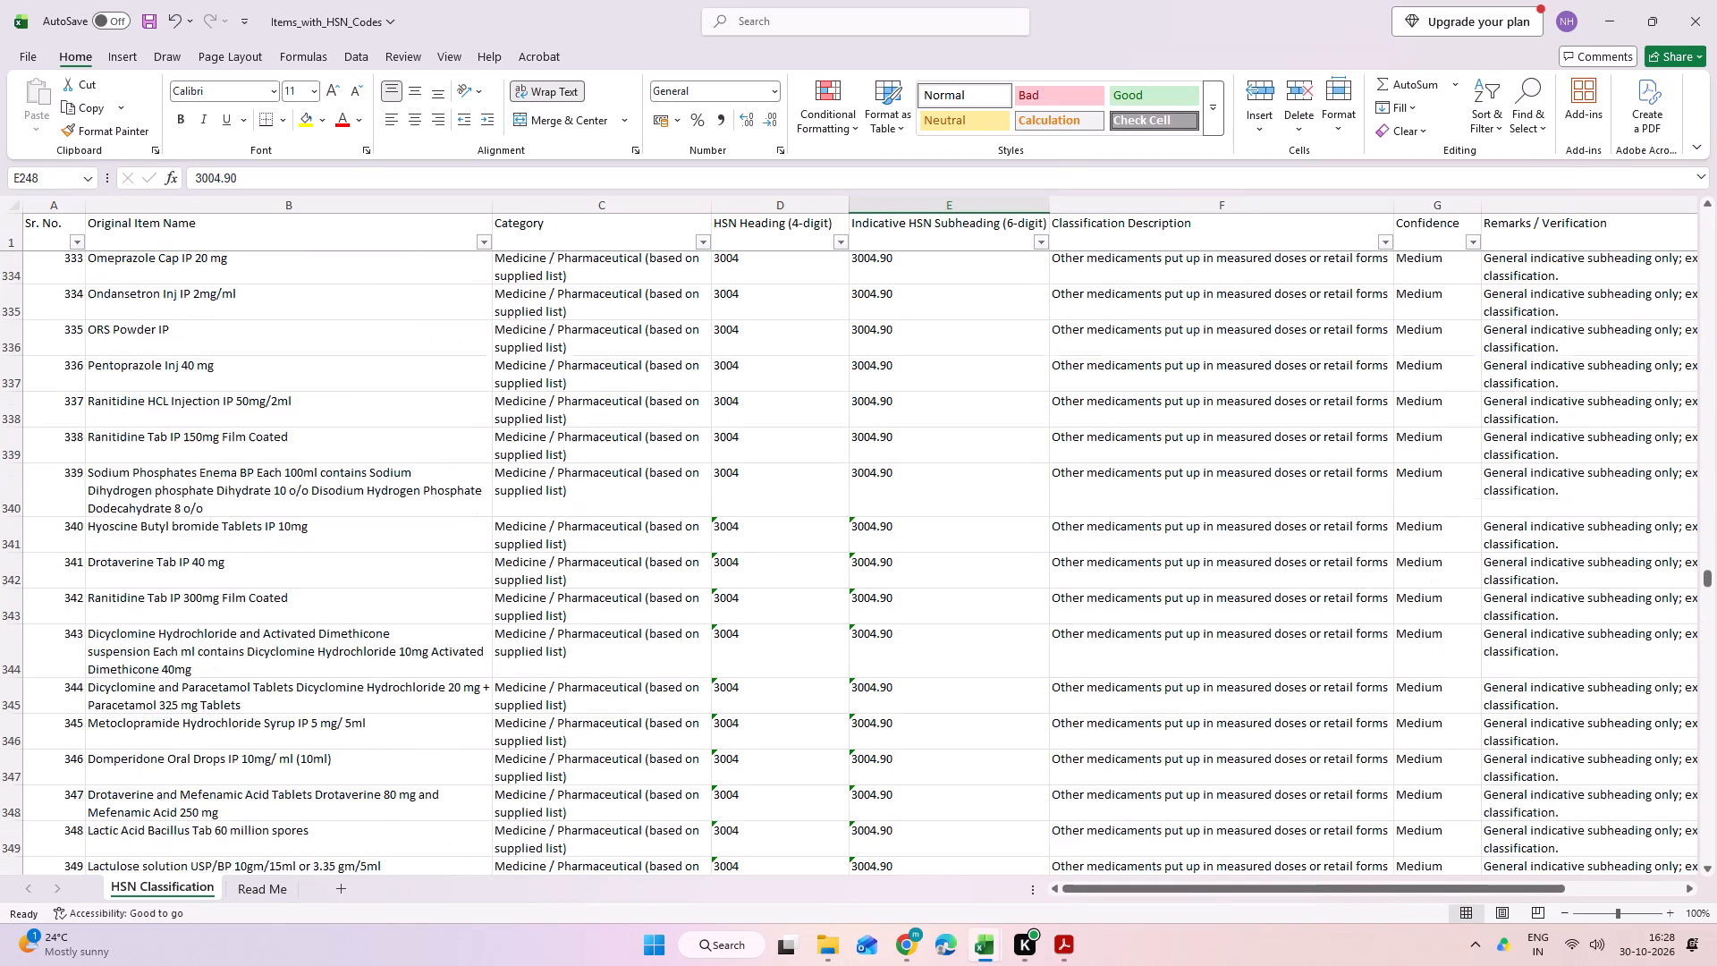
pyautogui.scroll(20, 616, 532)
pyautogui.scroll(13, 616, 532)
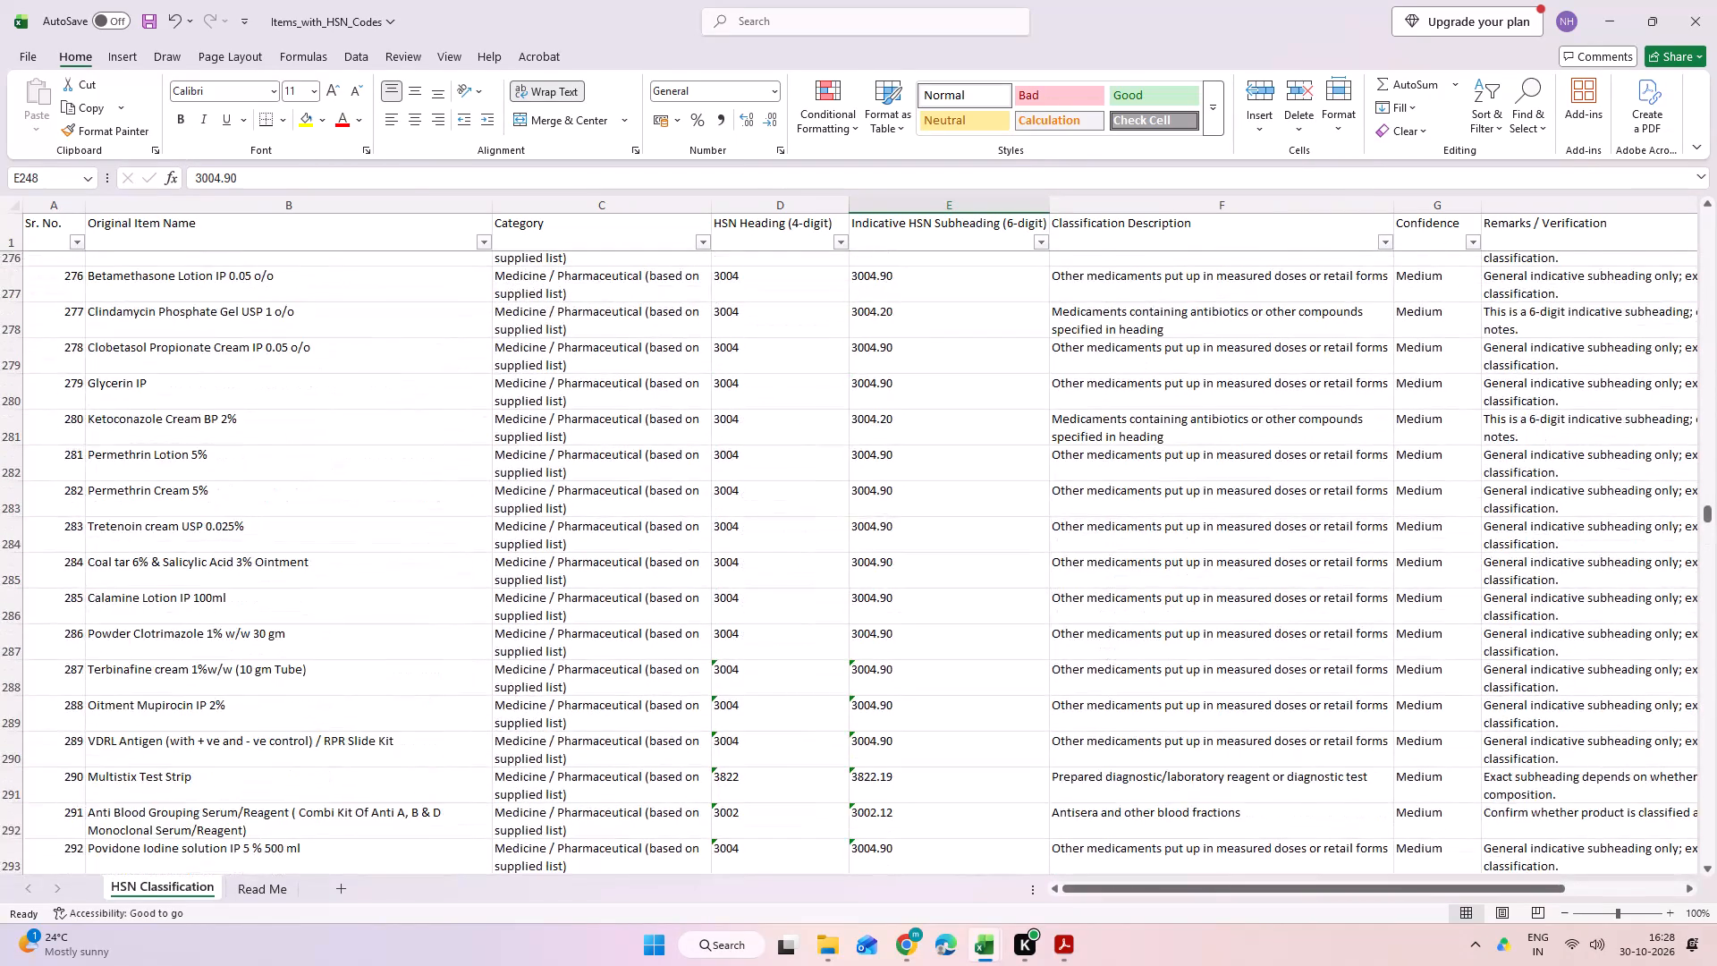
pyautogui.scroll(9, 616, 532)
pyautogui.scroll(20, 616, 532)
pyautogui.scroll(3, 616, 532)
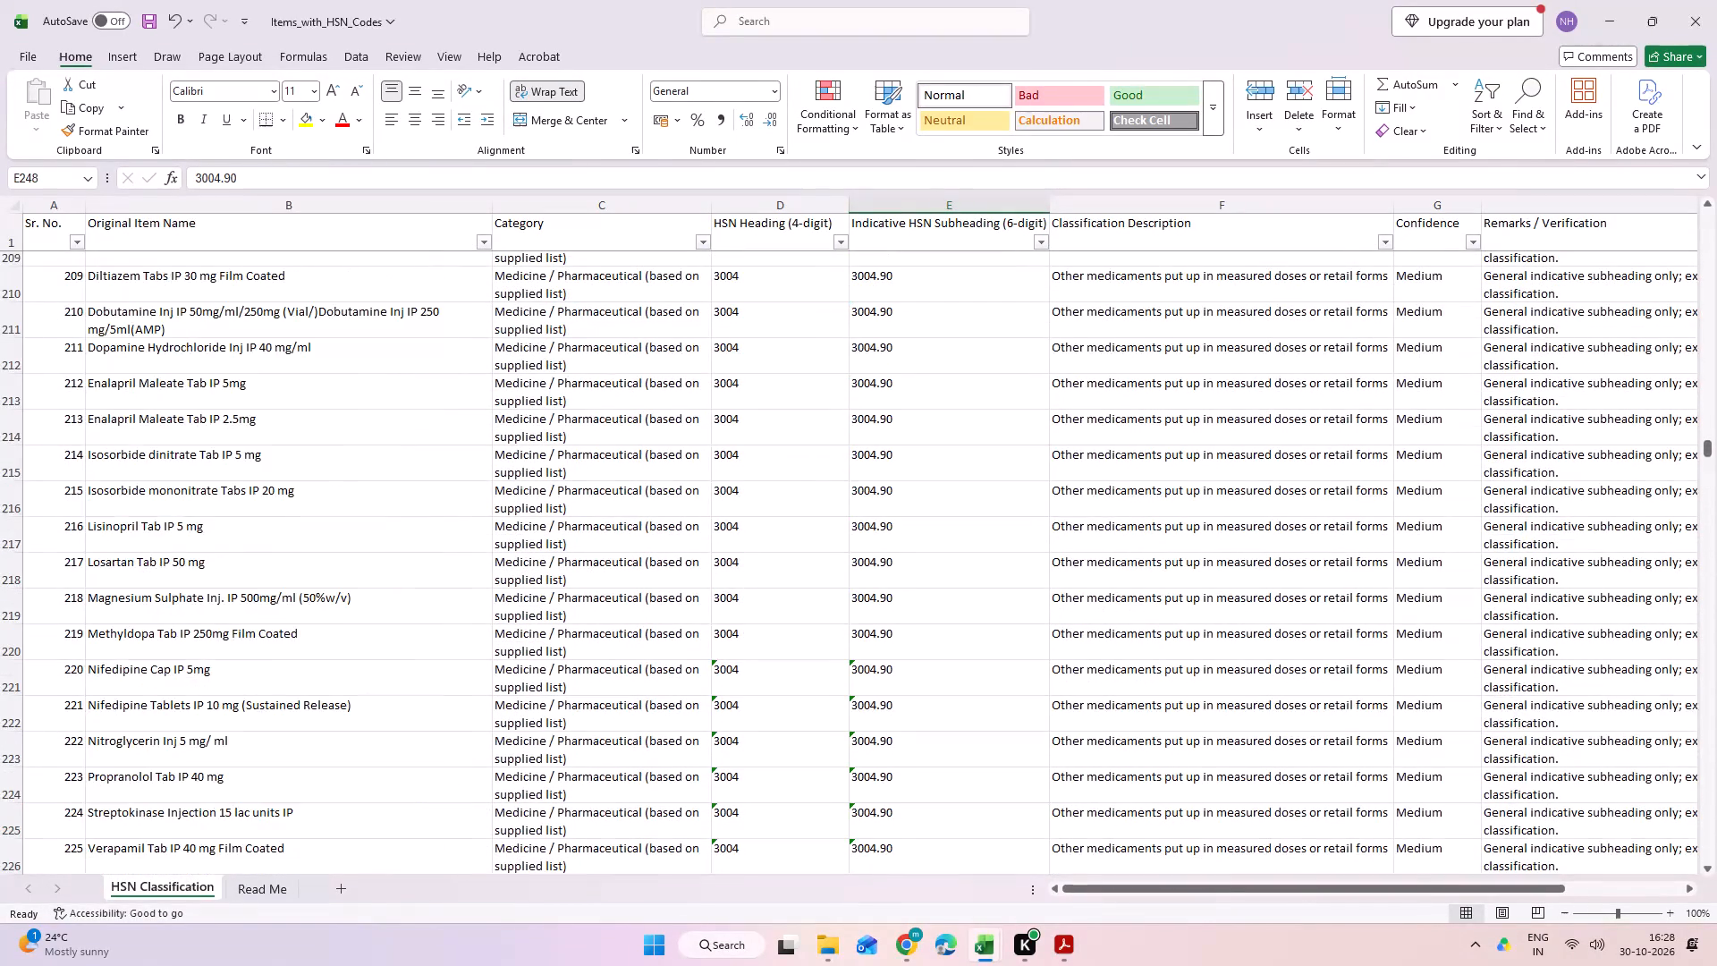
pyautogui.scroll(20, 616, 532)
pyautogui.scroll(12, 616, 532)
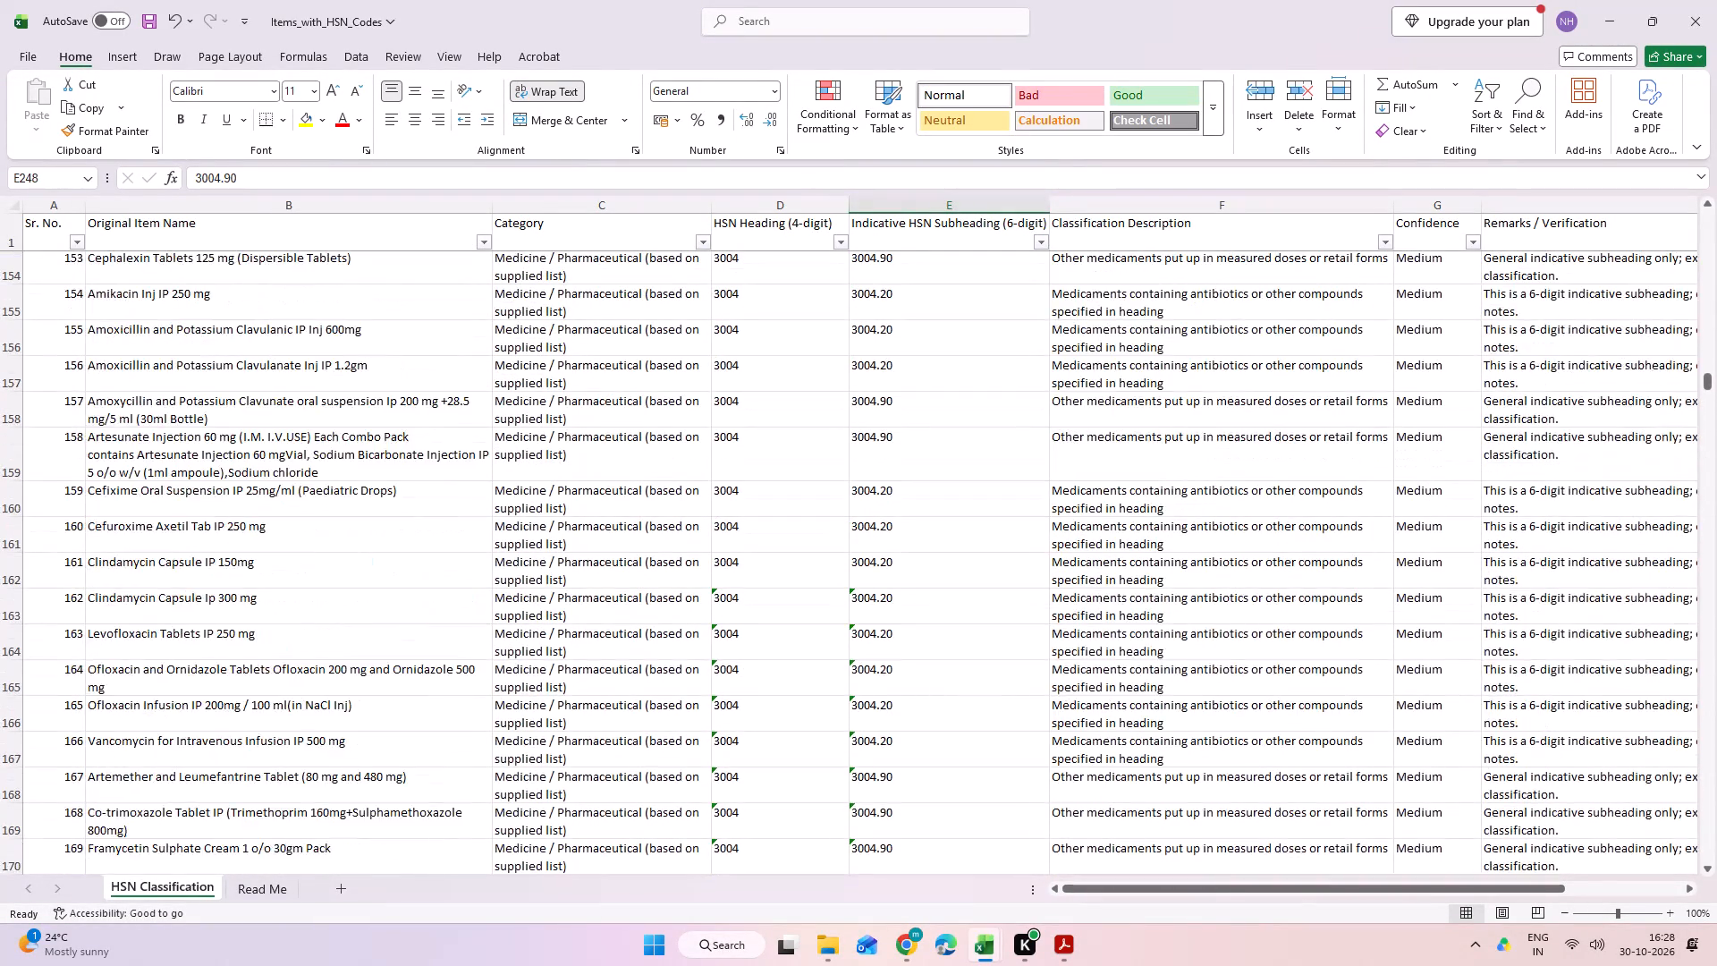
pyautogui.scroll(3, 616, 532)
pyautogui.moveTo(1710, 373); pyautogui.dragTo(1716, 220)
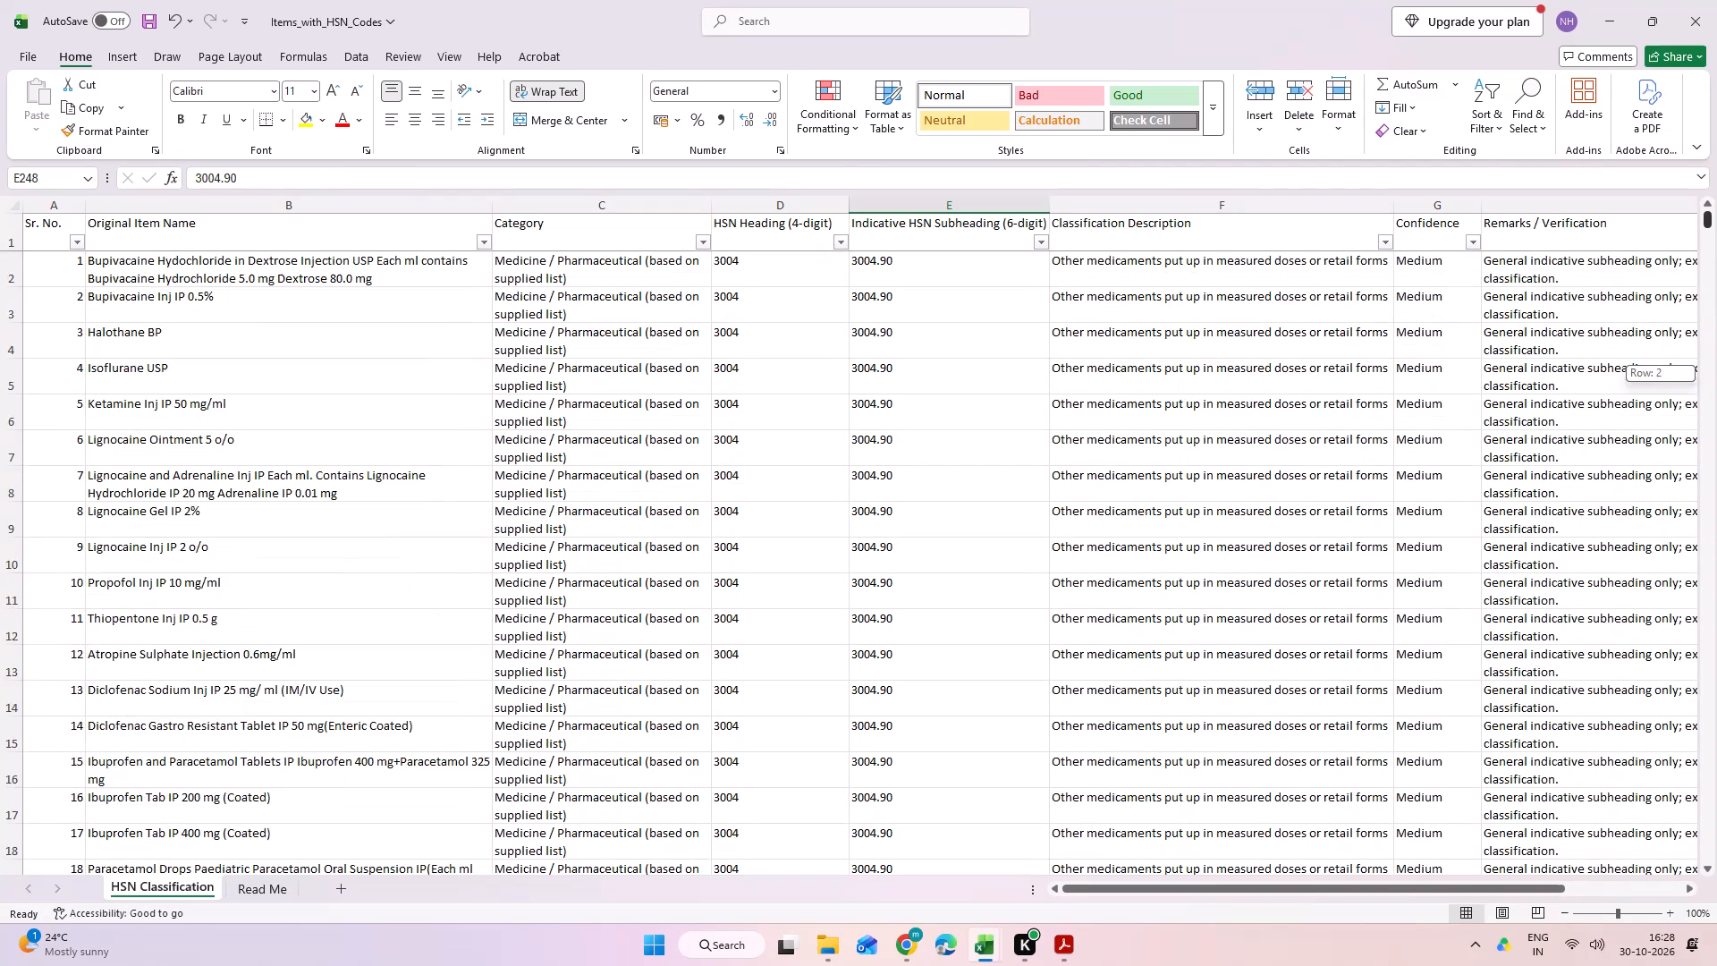
pyautogui.moveTo(1716, 220); pyautogui.dragTo(1716, 205)
# Examine the Indicative HSN Subheading column from the first item down to about item 173, checking codes against item names.
pyautogui.click(564, 333)
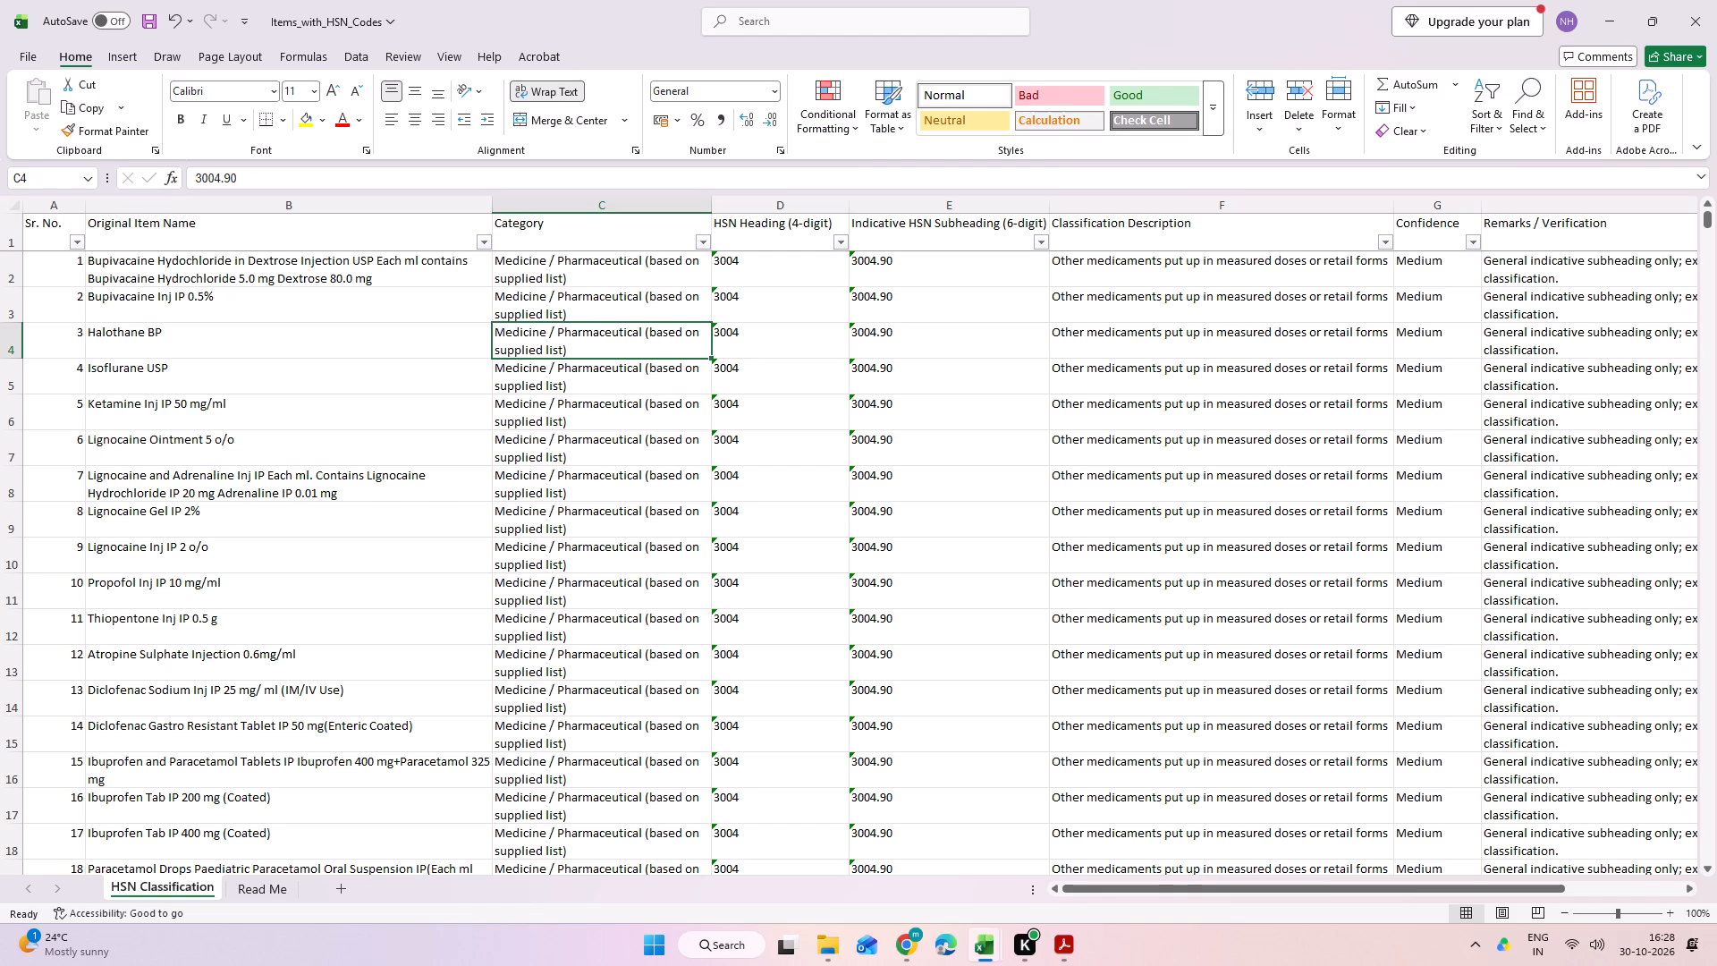
pyautogui.click(819, 603)
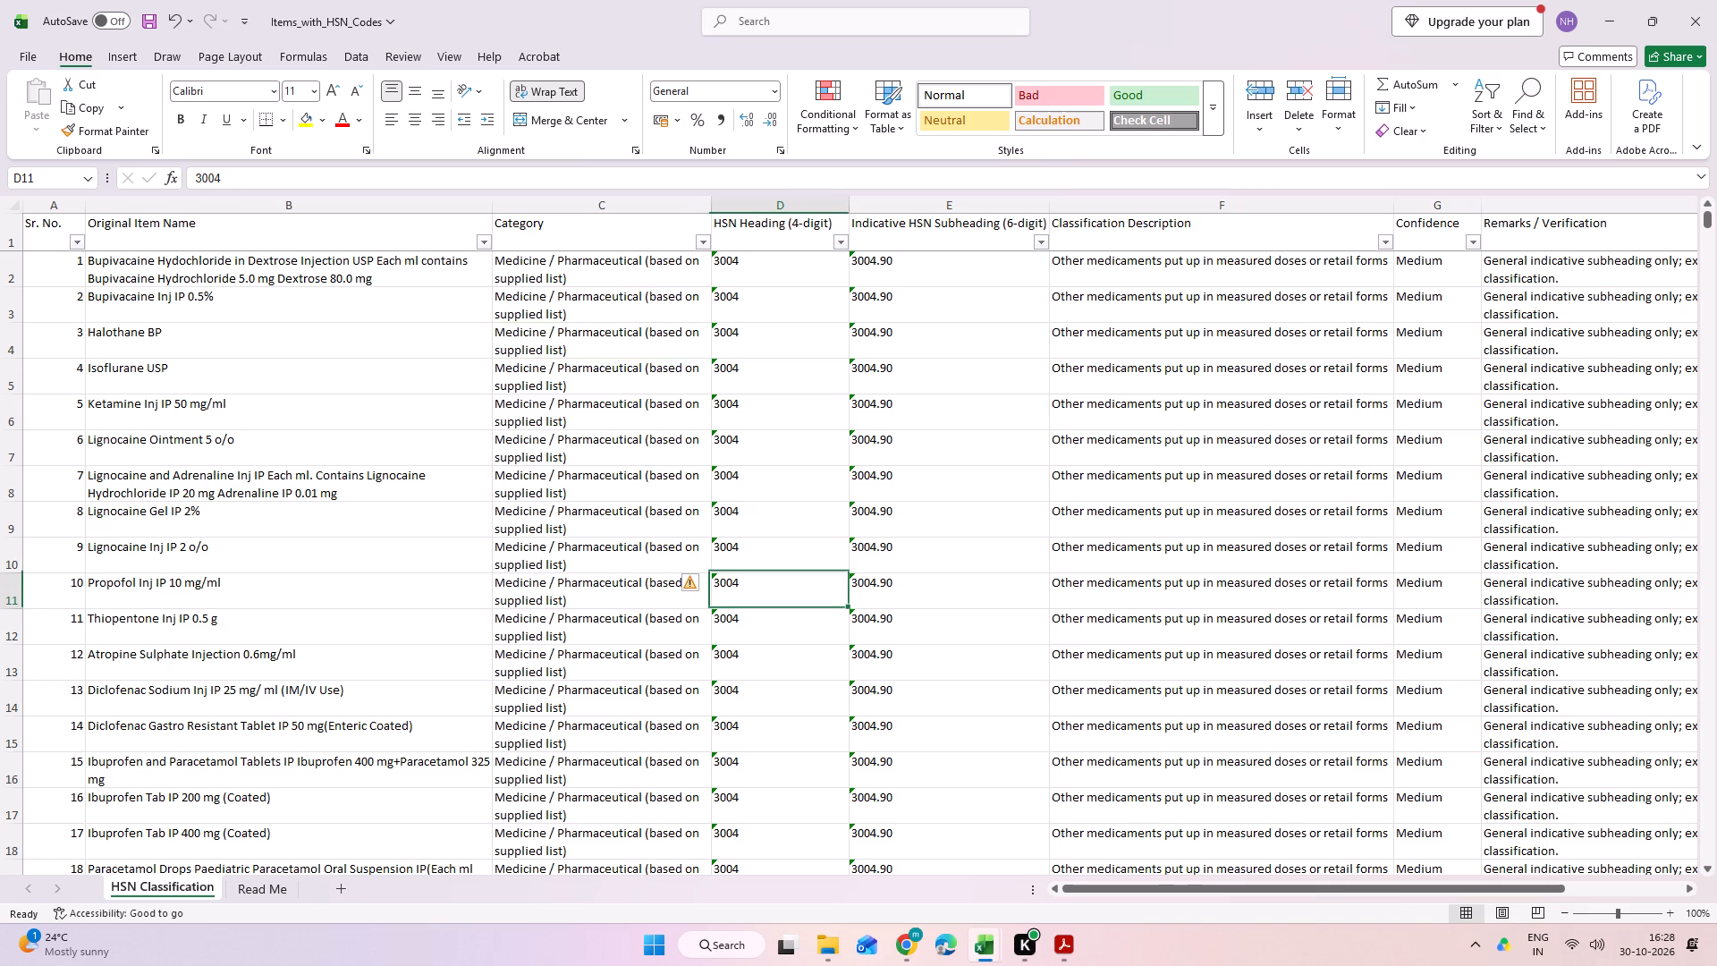
pyautogui.scroll(6, 904, 696)
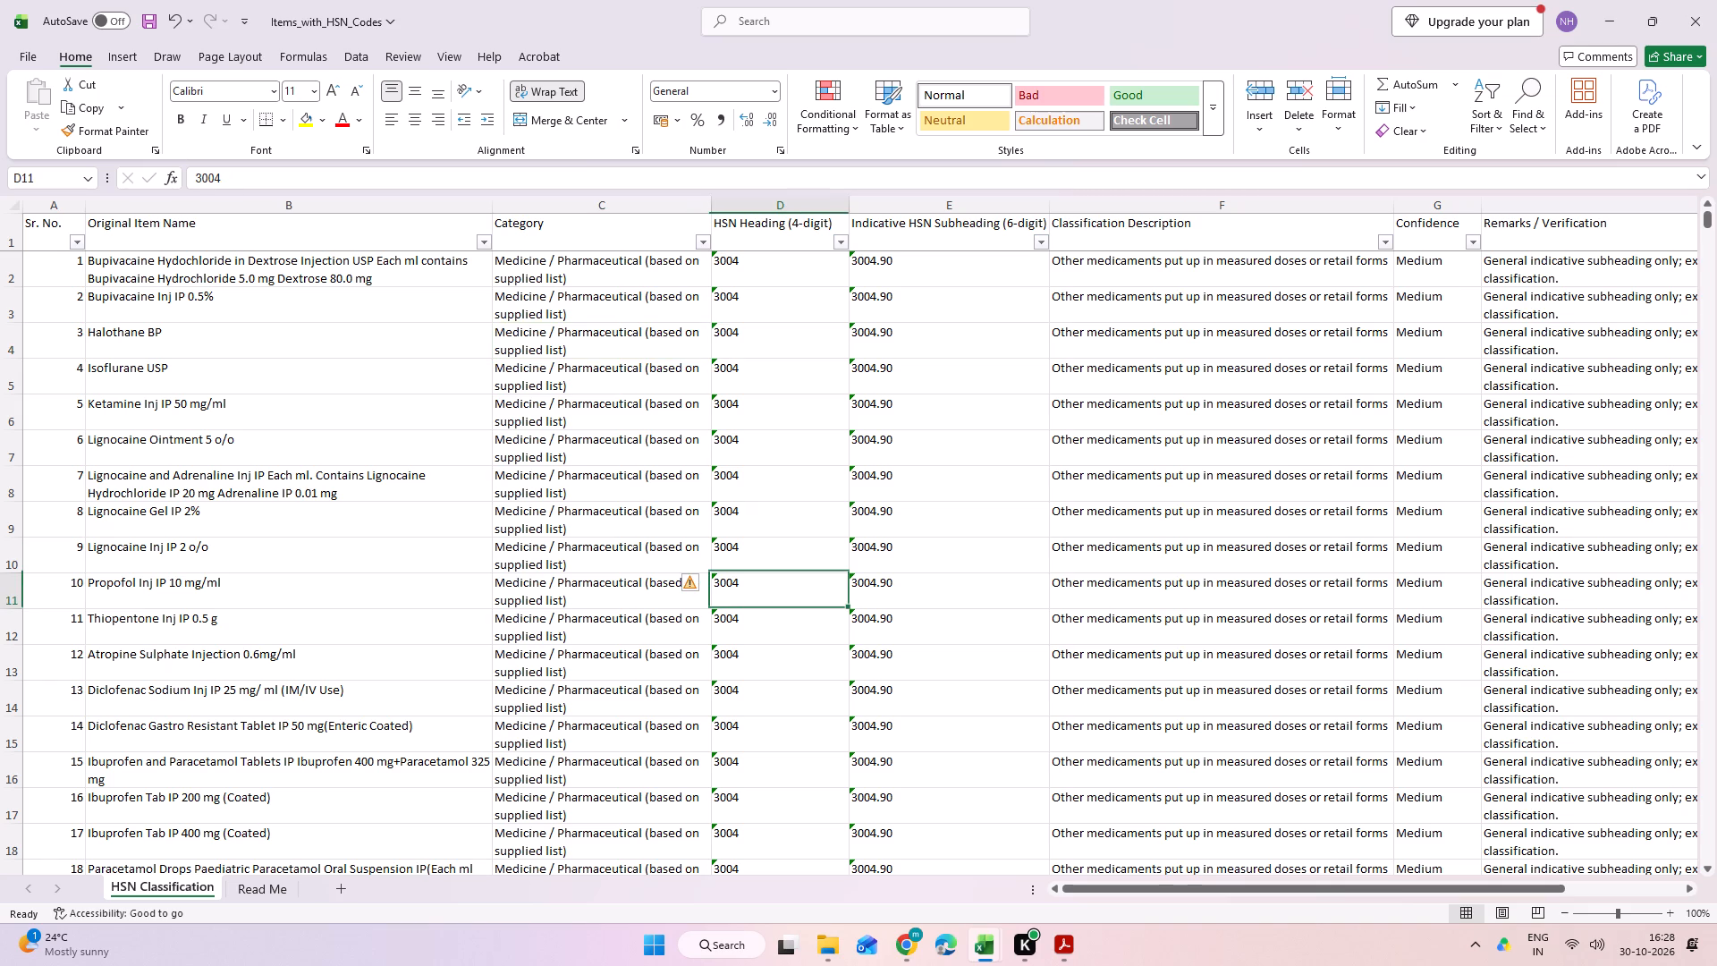
pyautogui.click(798, 421)
pyautogui.click(936, 293)
pyautogui.click(903, 255)
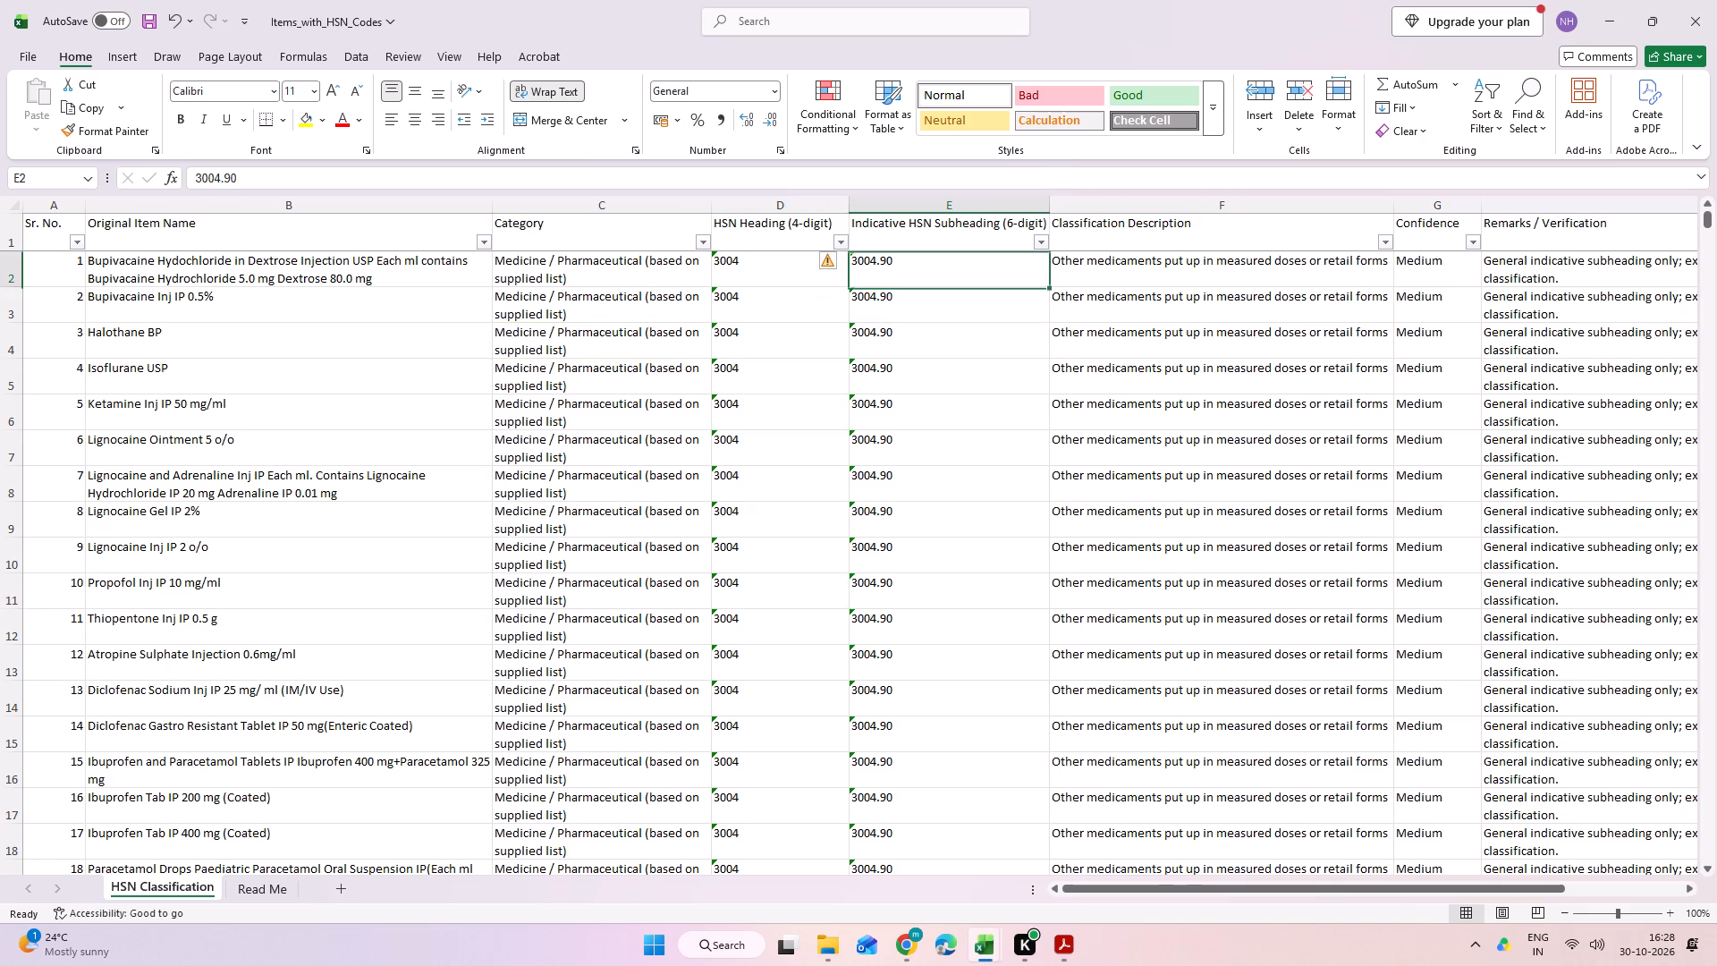
pyautogui.click(912, 337)
pyautogui.click(922, 504)
pyautogui.scroll(-10, 968, 703)
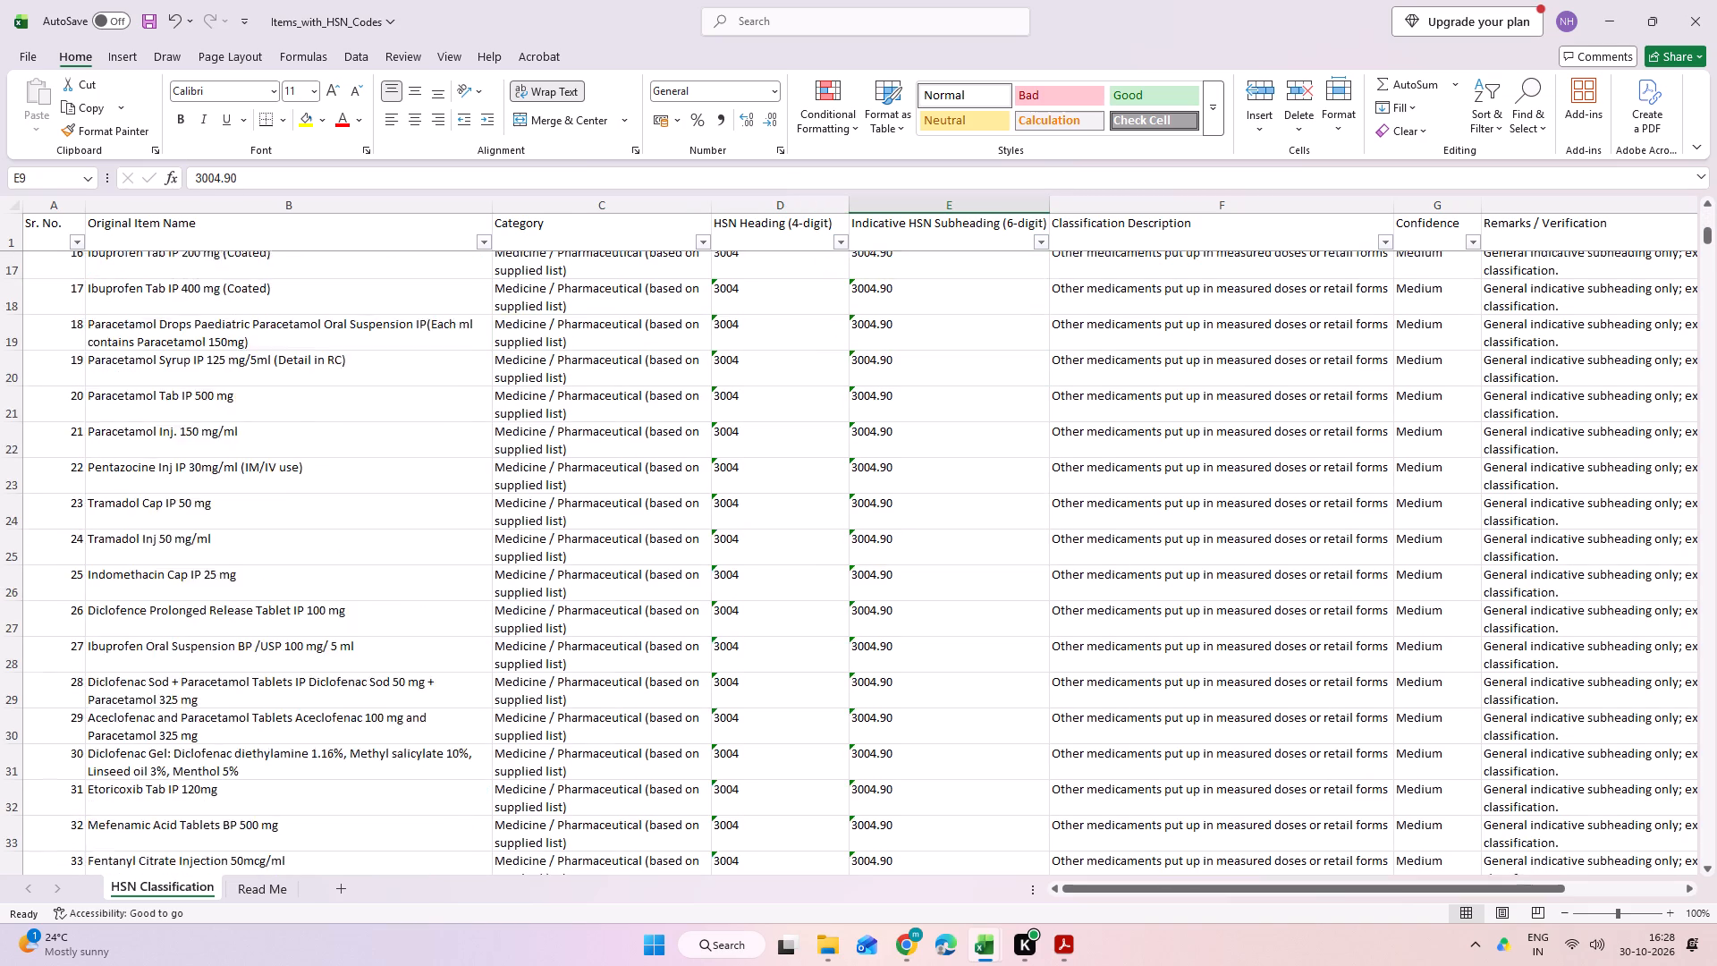
pyautogui.scroll(-3, 968, 703)
pyautogui.click(941, 598)
pyautogui.scroll(-7, 941, 598)
pyautogui.click(941, 598)
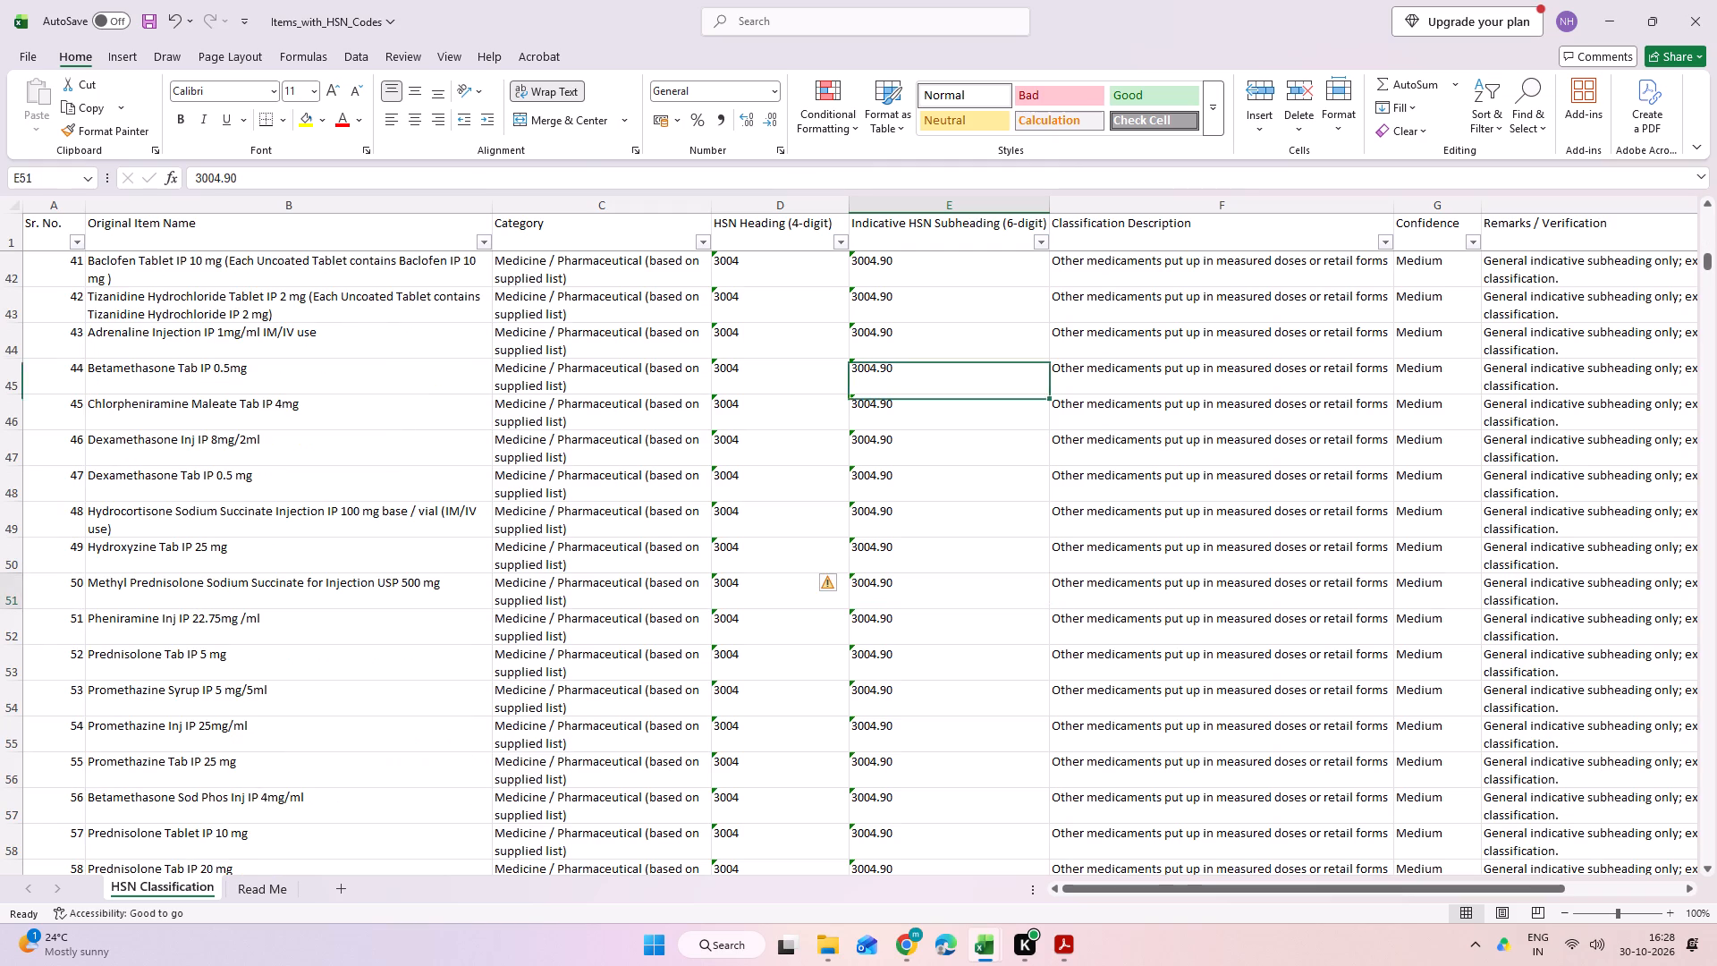
pyautogui.scroll(-8, 941, 598)
pyautogui.click(941, 598)
pyautogui.scroll(-7, 941, 598)
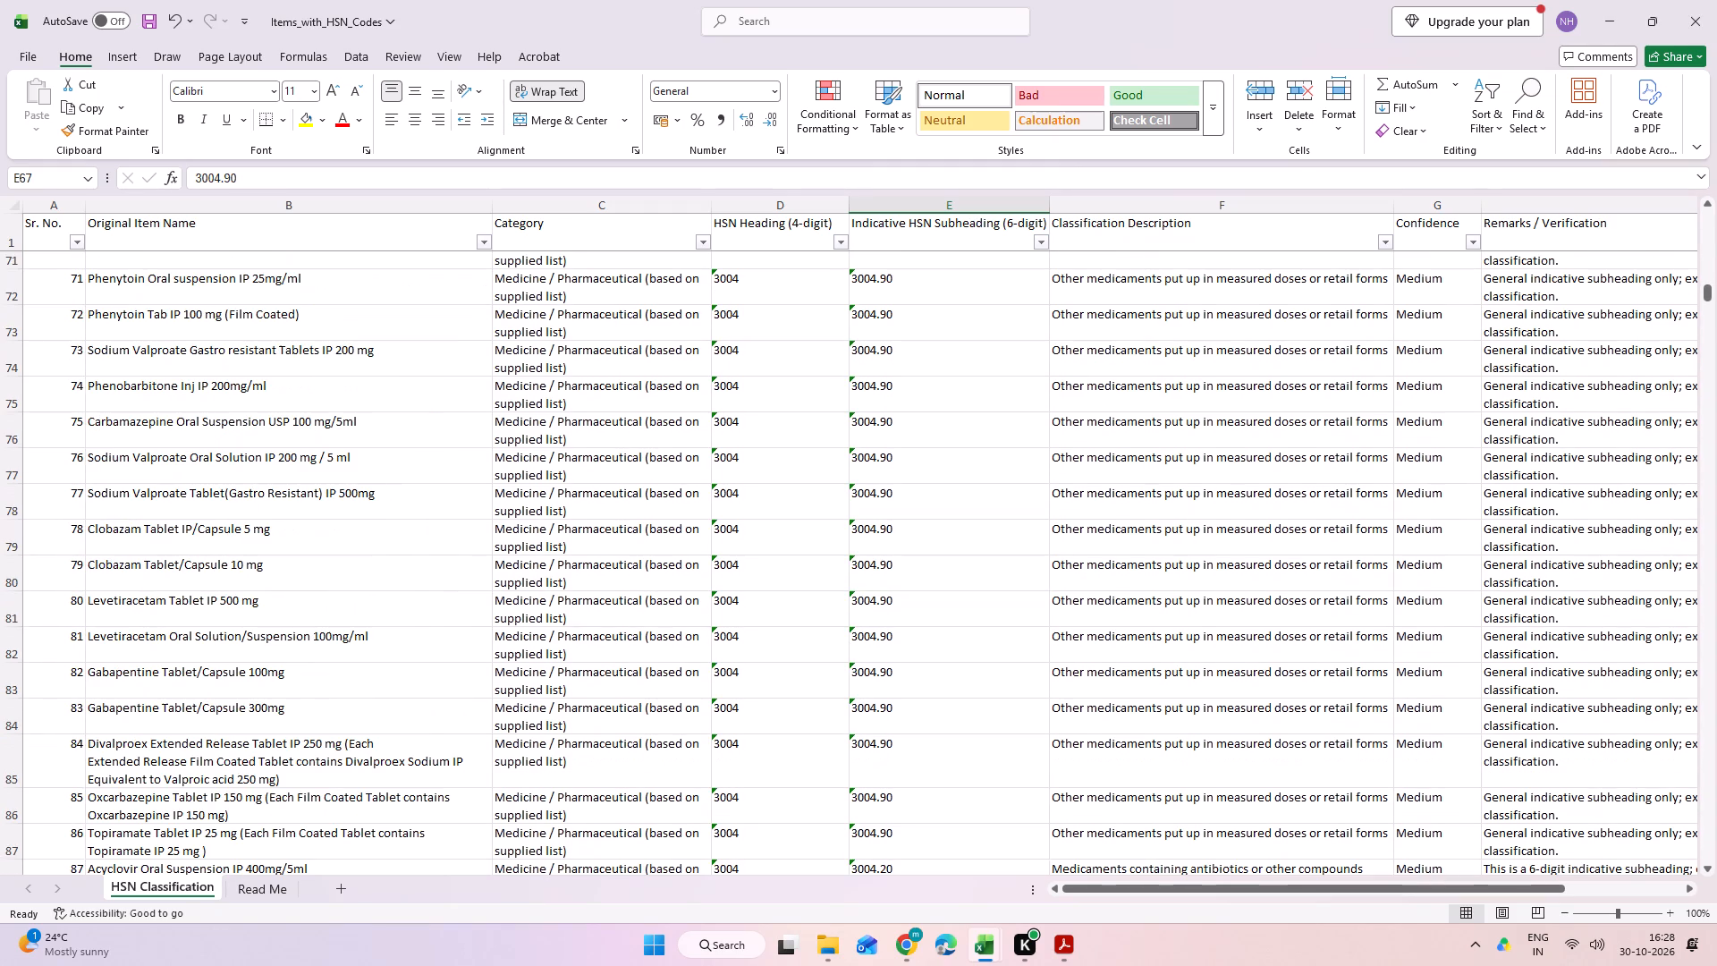
pyautogui.click(941, 598)
pyautogui.scroll(-5, 941, 598)
pyautogui.click(941, 598)
pyautogui.scroll(-7, 941, 598)
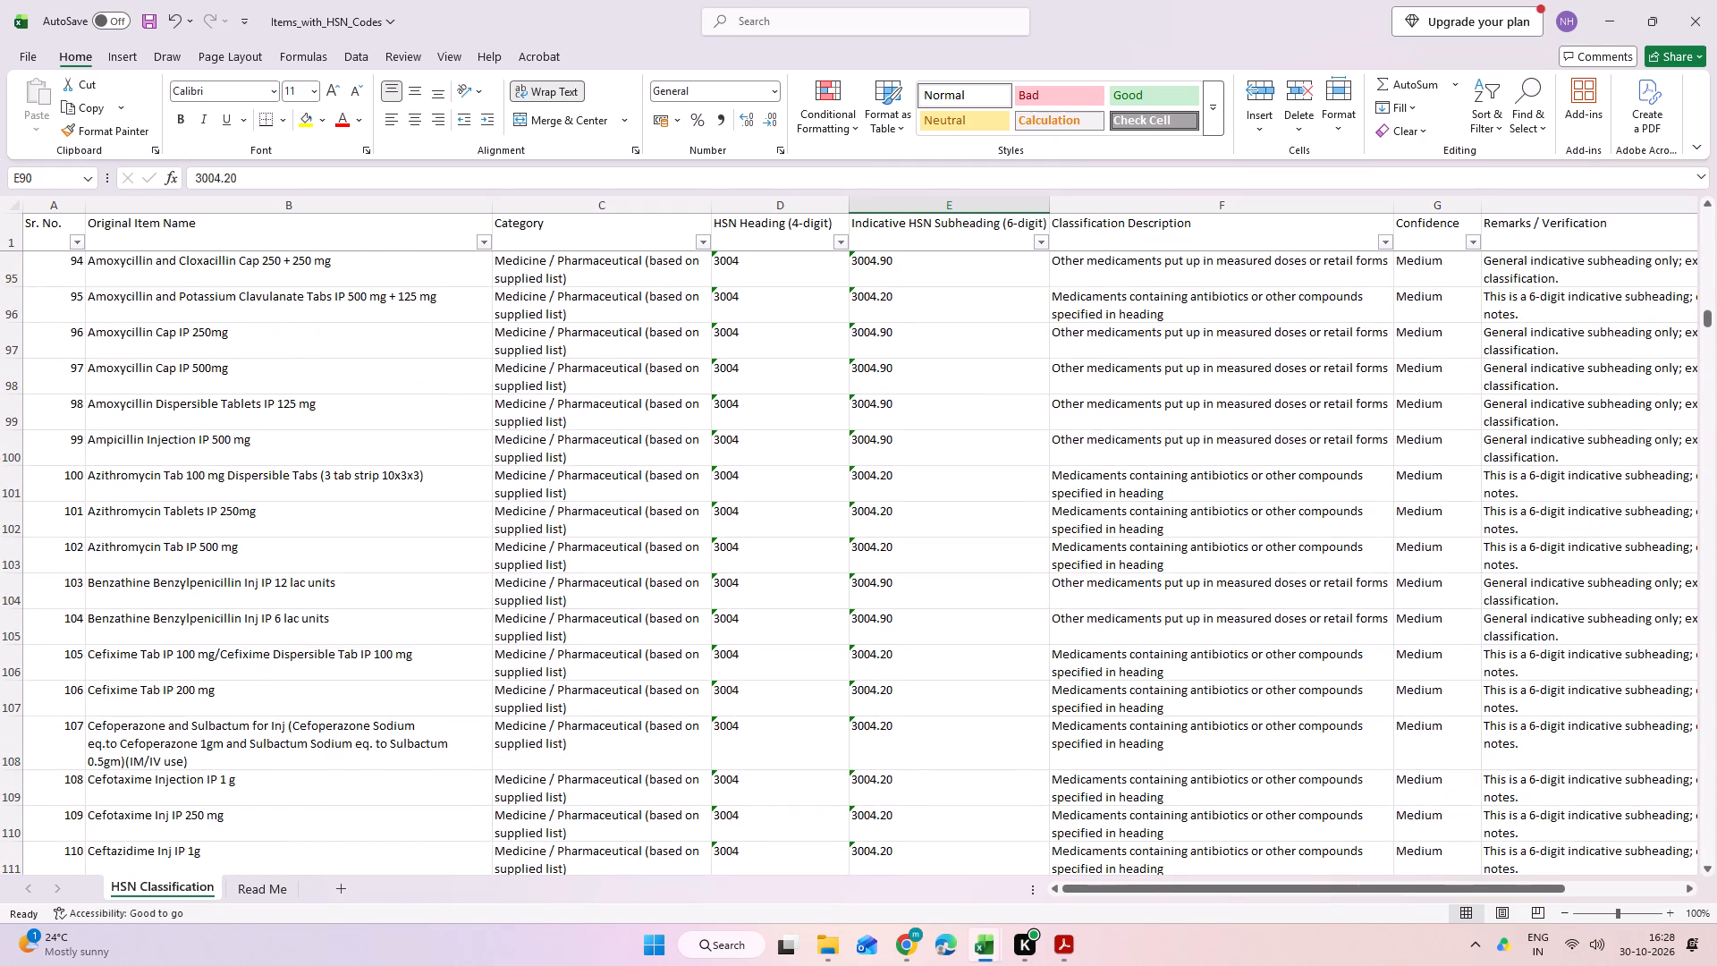
pyautogui.scroll(-7, 941, 598)
pyautogui.scroll(-20, 941, 598)
pyautogui.scroll(-5, 941, 598)
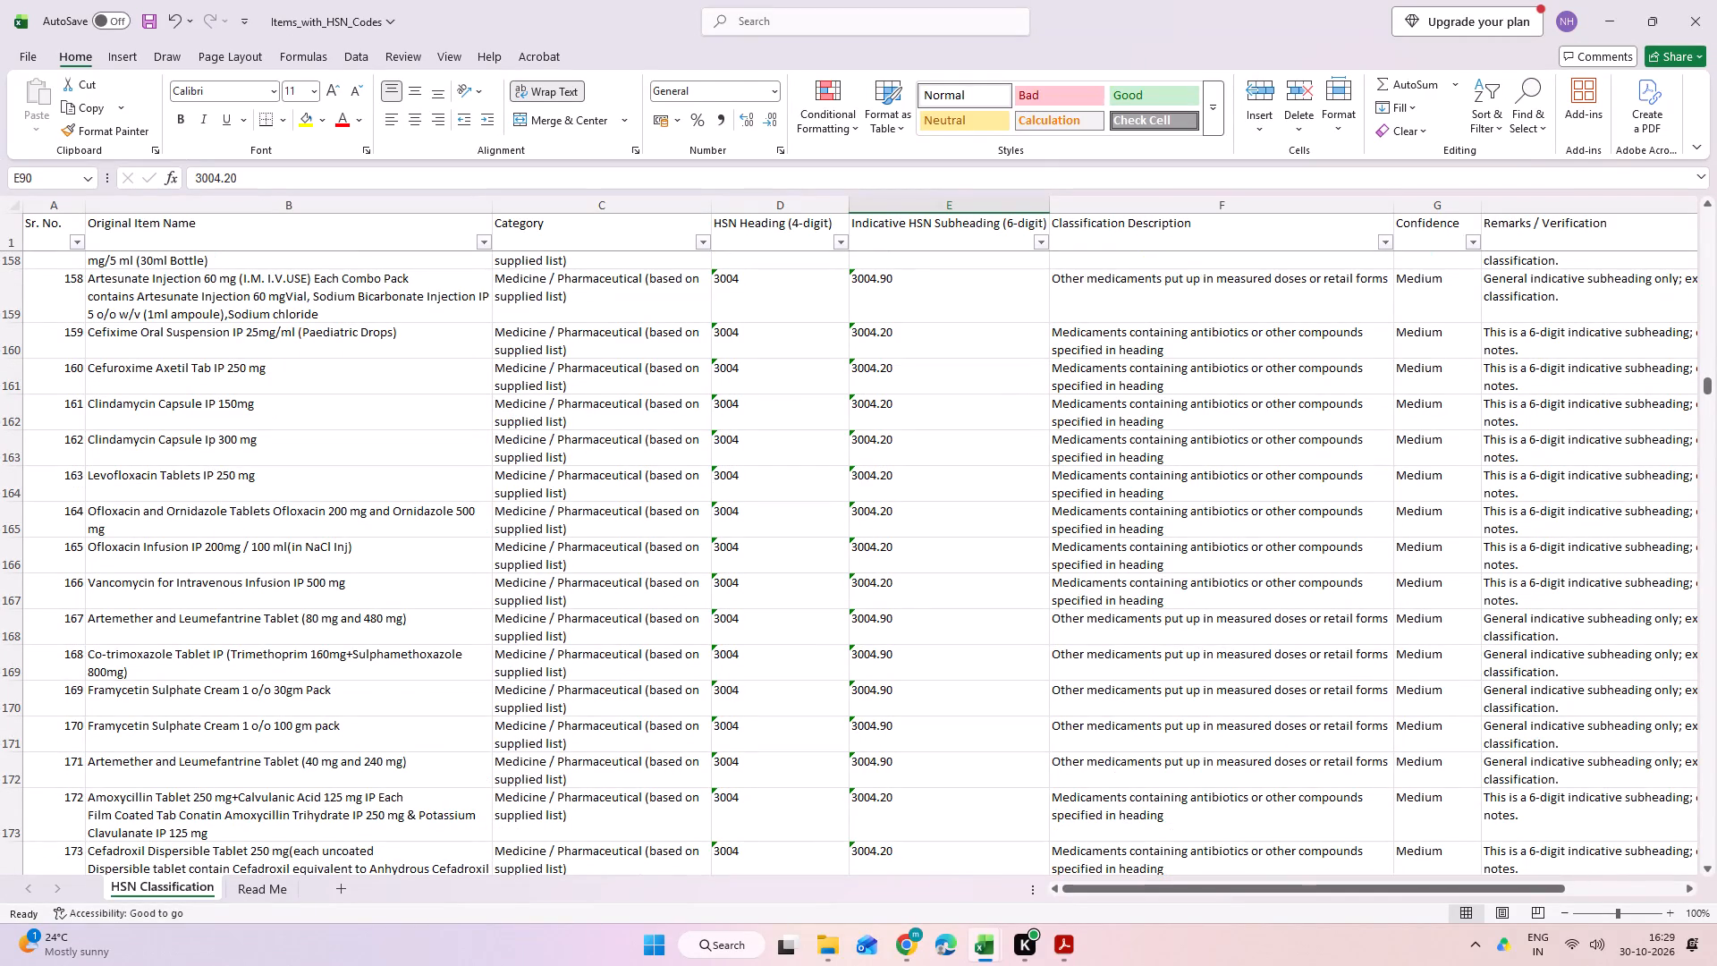
pyautogui.moveTo(1294, 889); pyautogui.dragTo(1214, 907)
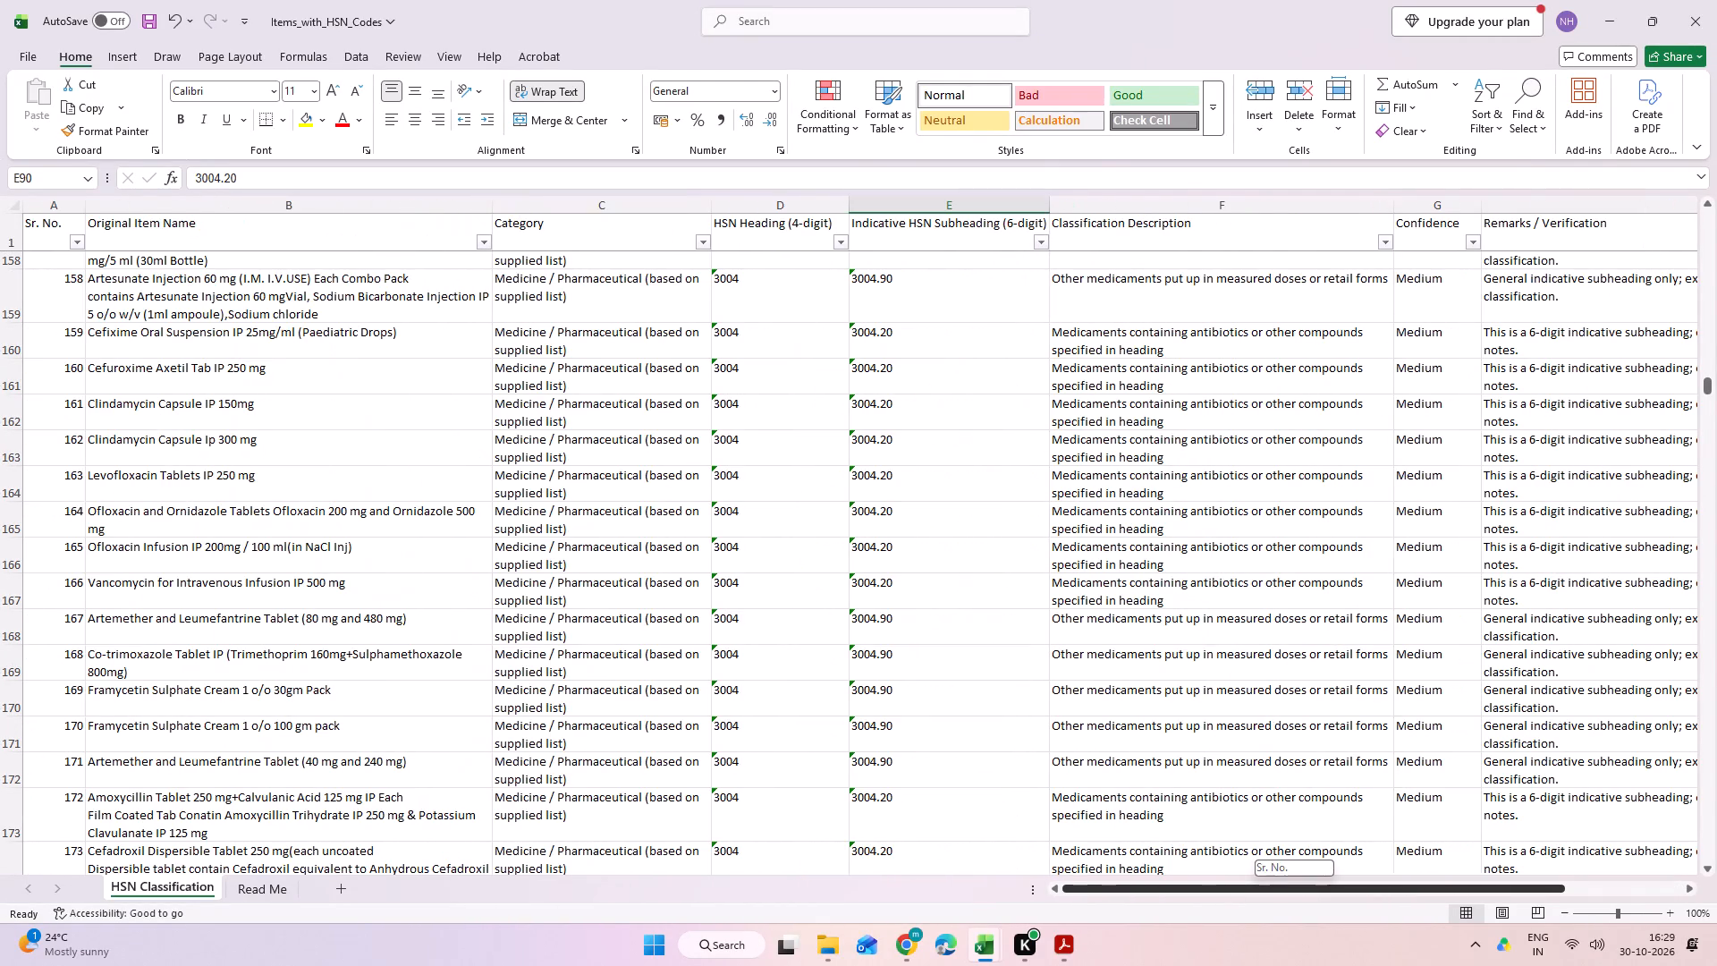
pyautogui.moveTo(1214, 907); pyautogui.dragTo(1112, 899)
pyautogui.click(138, 443)
pyautogui.scroll(12, 298, 622)
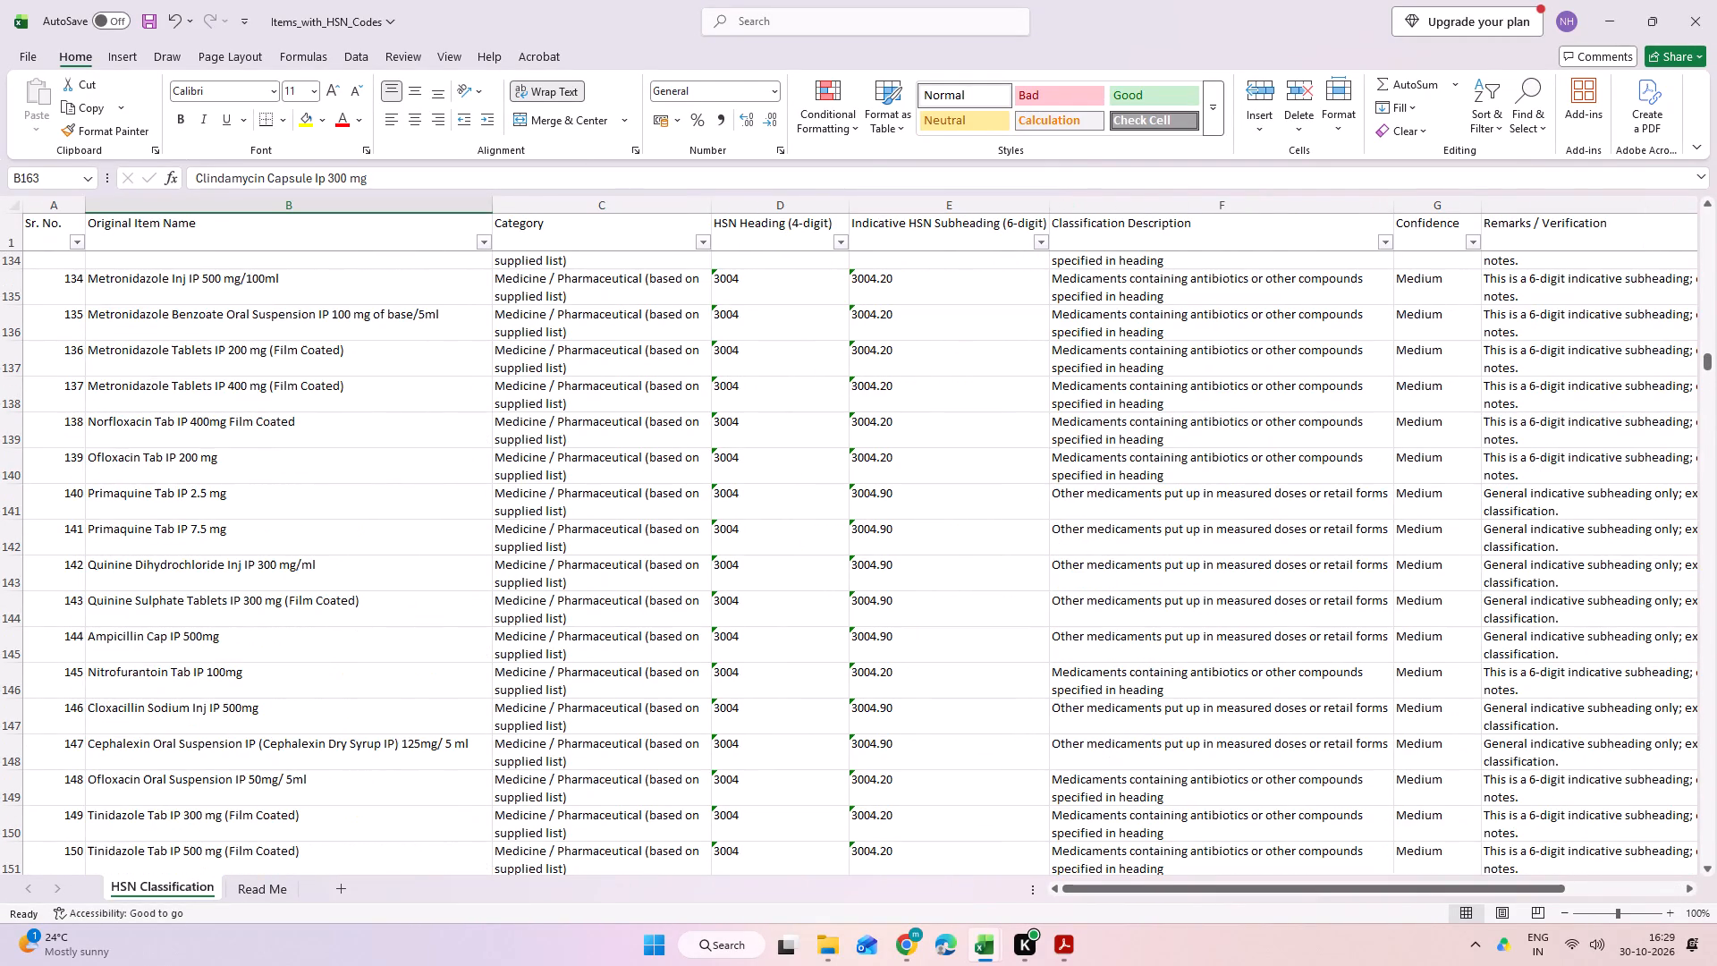
pyautogui.moveTo(1706, 369); pyautogui.dragTo(1715, 210)
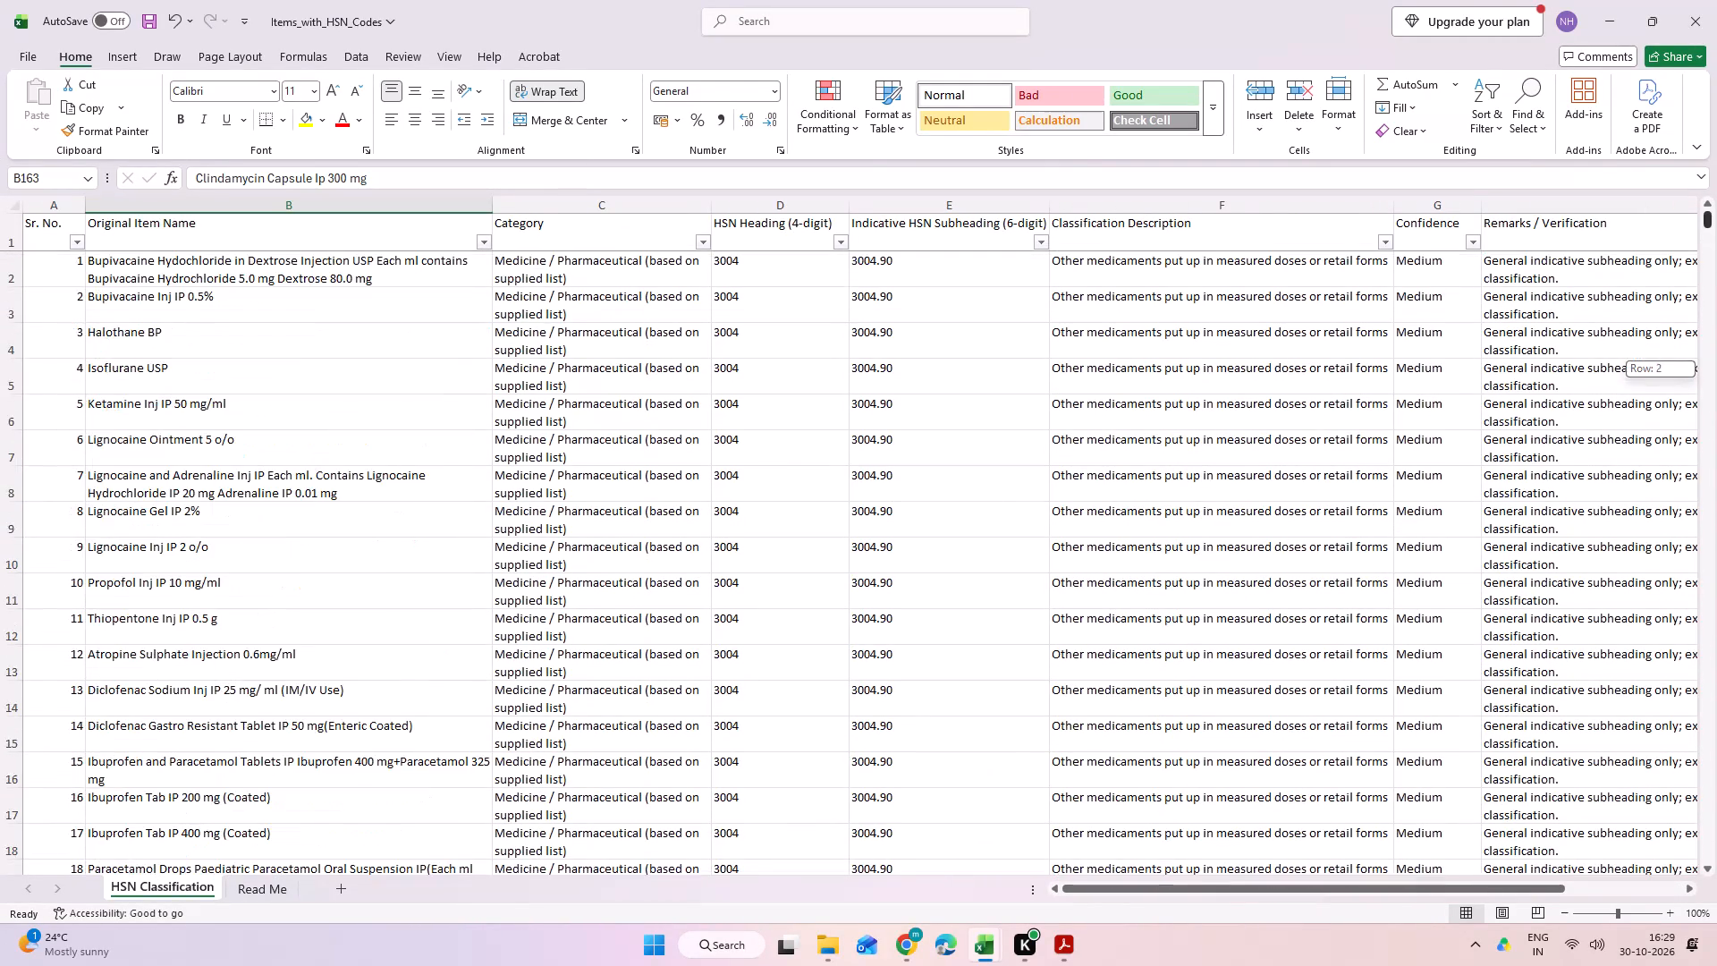
pyautogui.moveTo(1715, 210); pyautogui.dragTo(1716, 202)
# Examine the Confidence and Remarks / Verification columns against the items to decide which columns the sheet needs.
pyautogui.moveTo(1211, 887); pyautogui.dragTo(1460, 877)
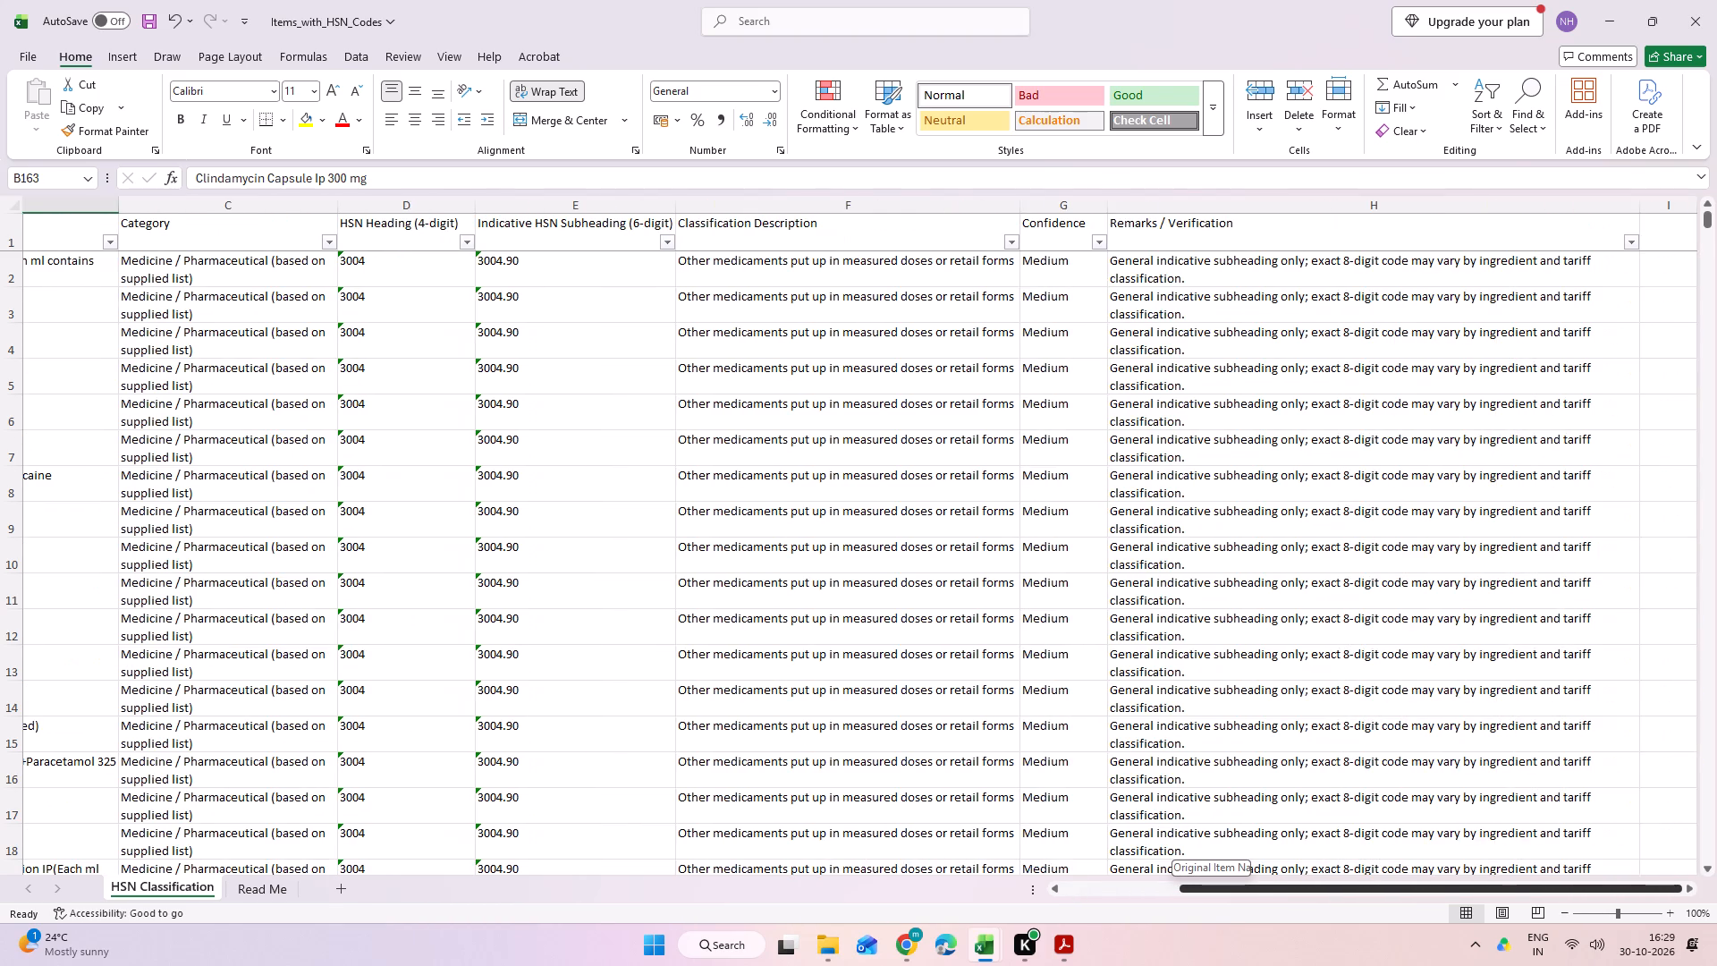
pyautogui.moveTo(1460, 877); pyautogui.dragTo(1245, 879)
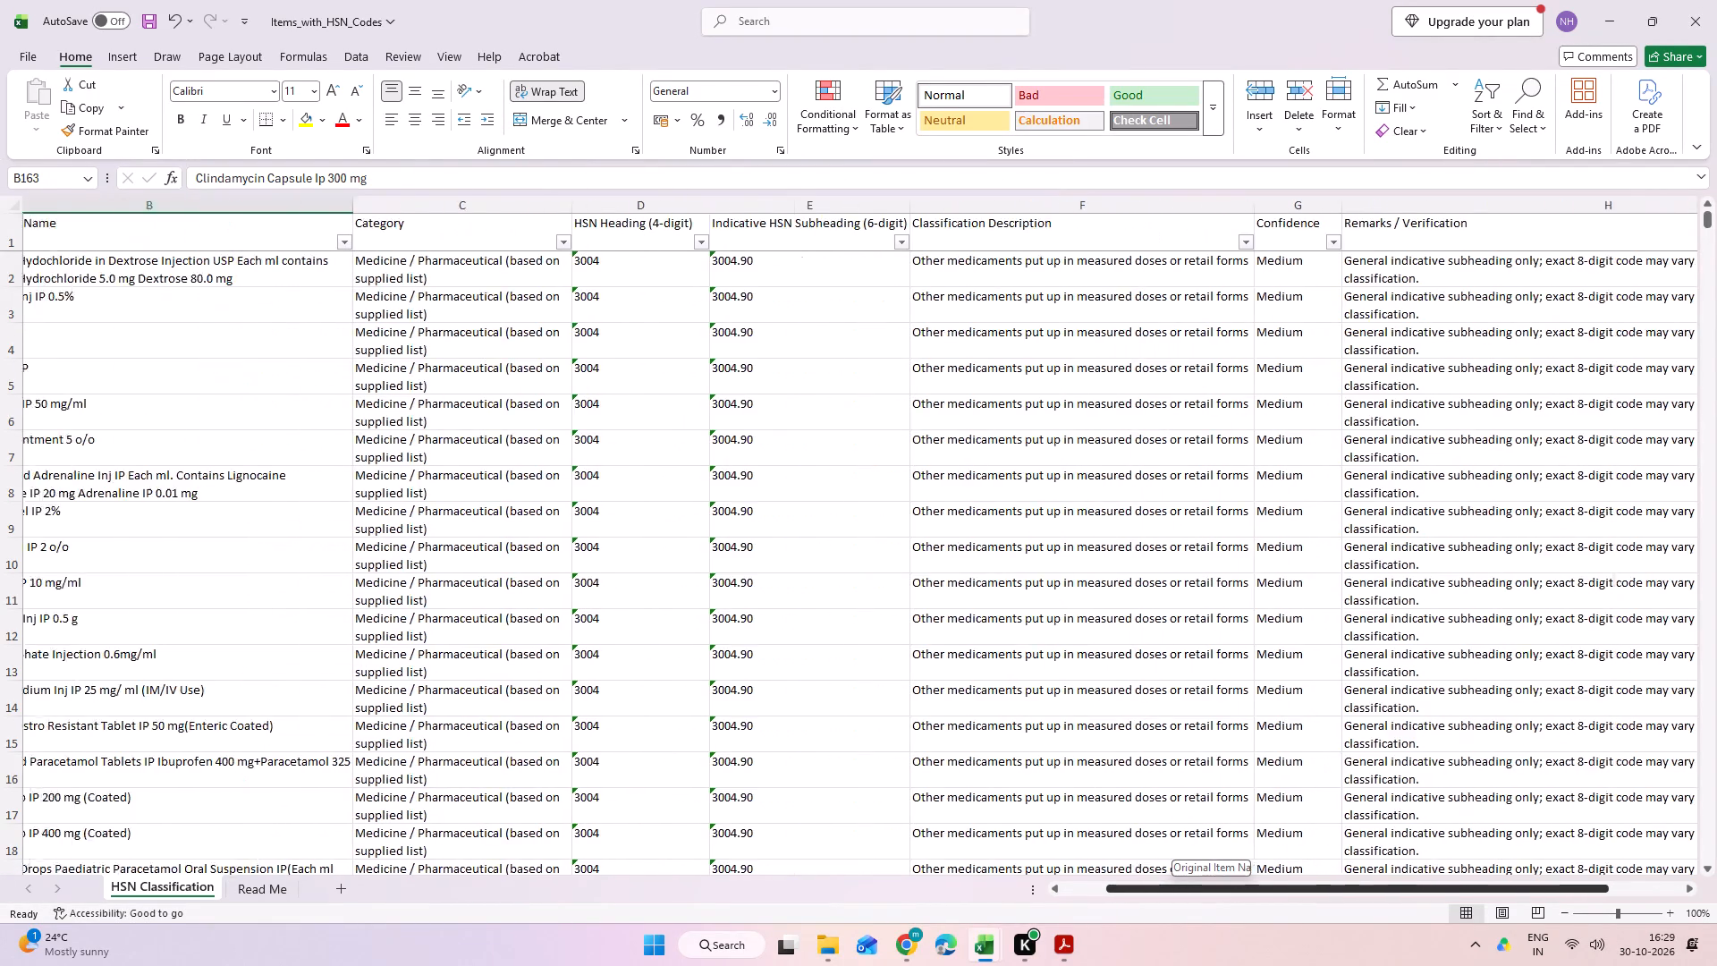
pyautogui.moveTo(1245, 879); pyautogui.dragTo(1611, 883)
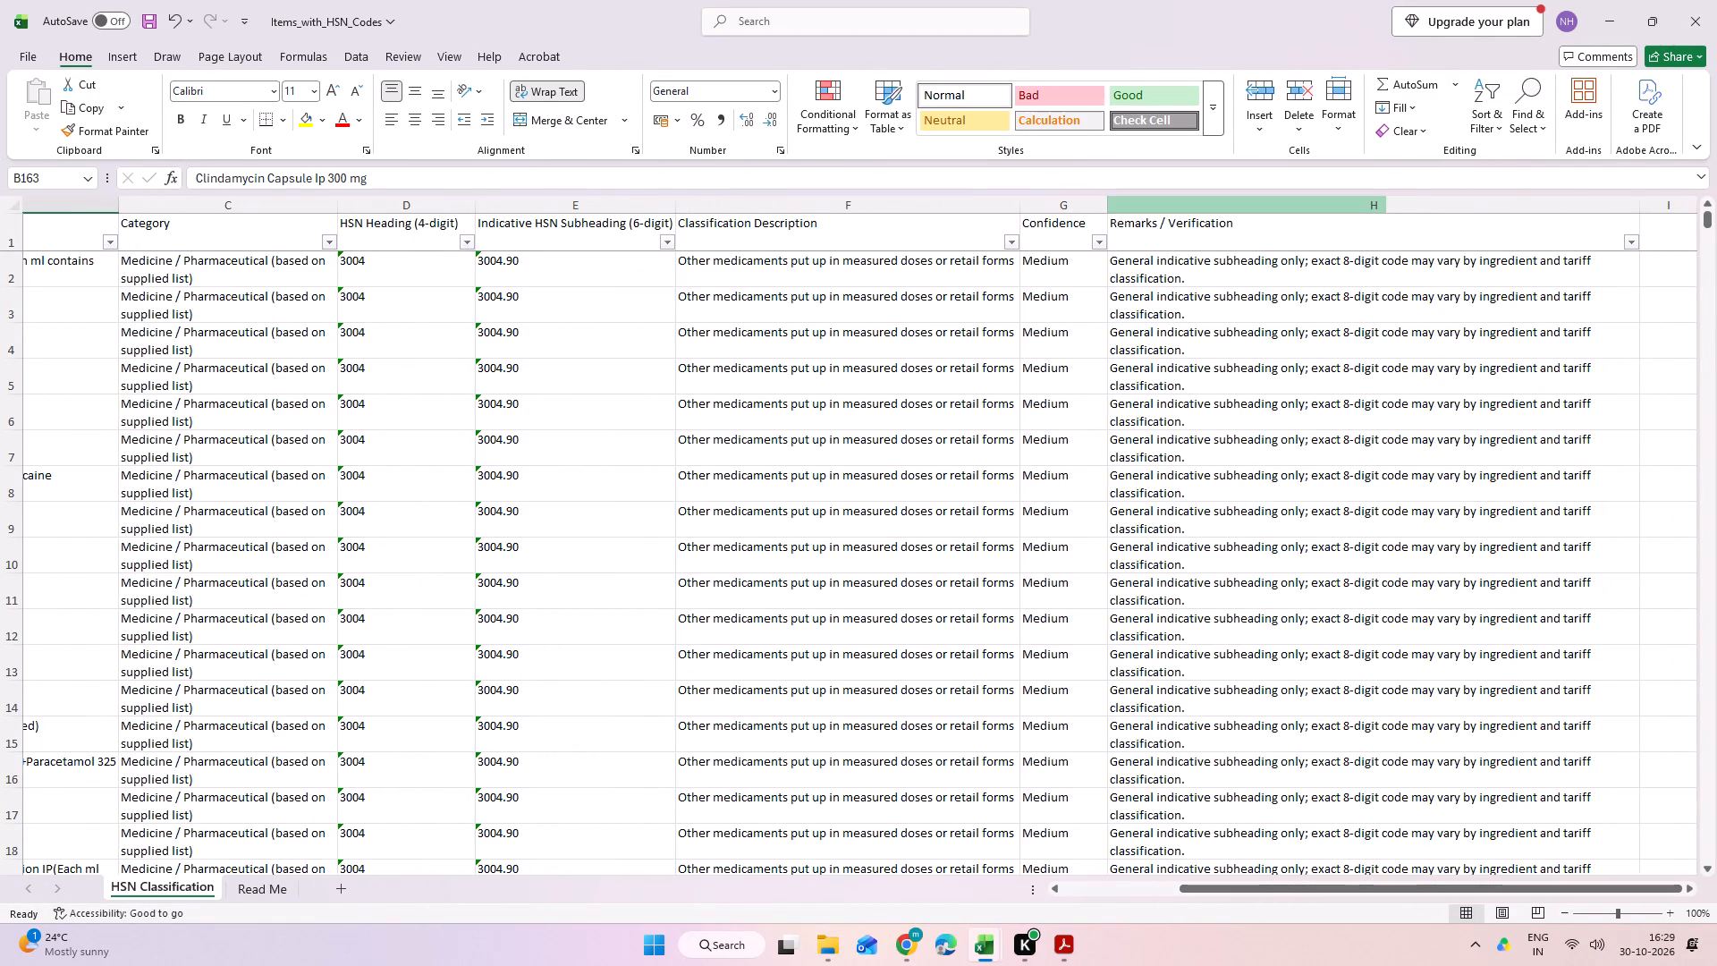
pyautogui.moveTo(1228, 203); pyautogui.dragTo(1078, 212)
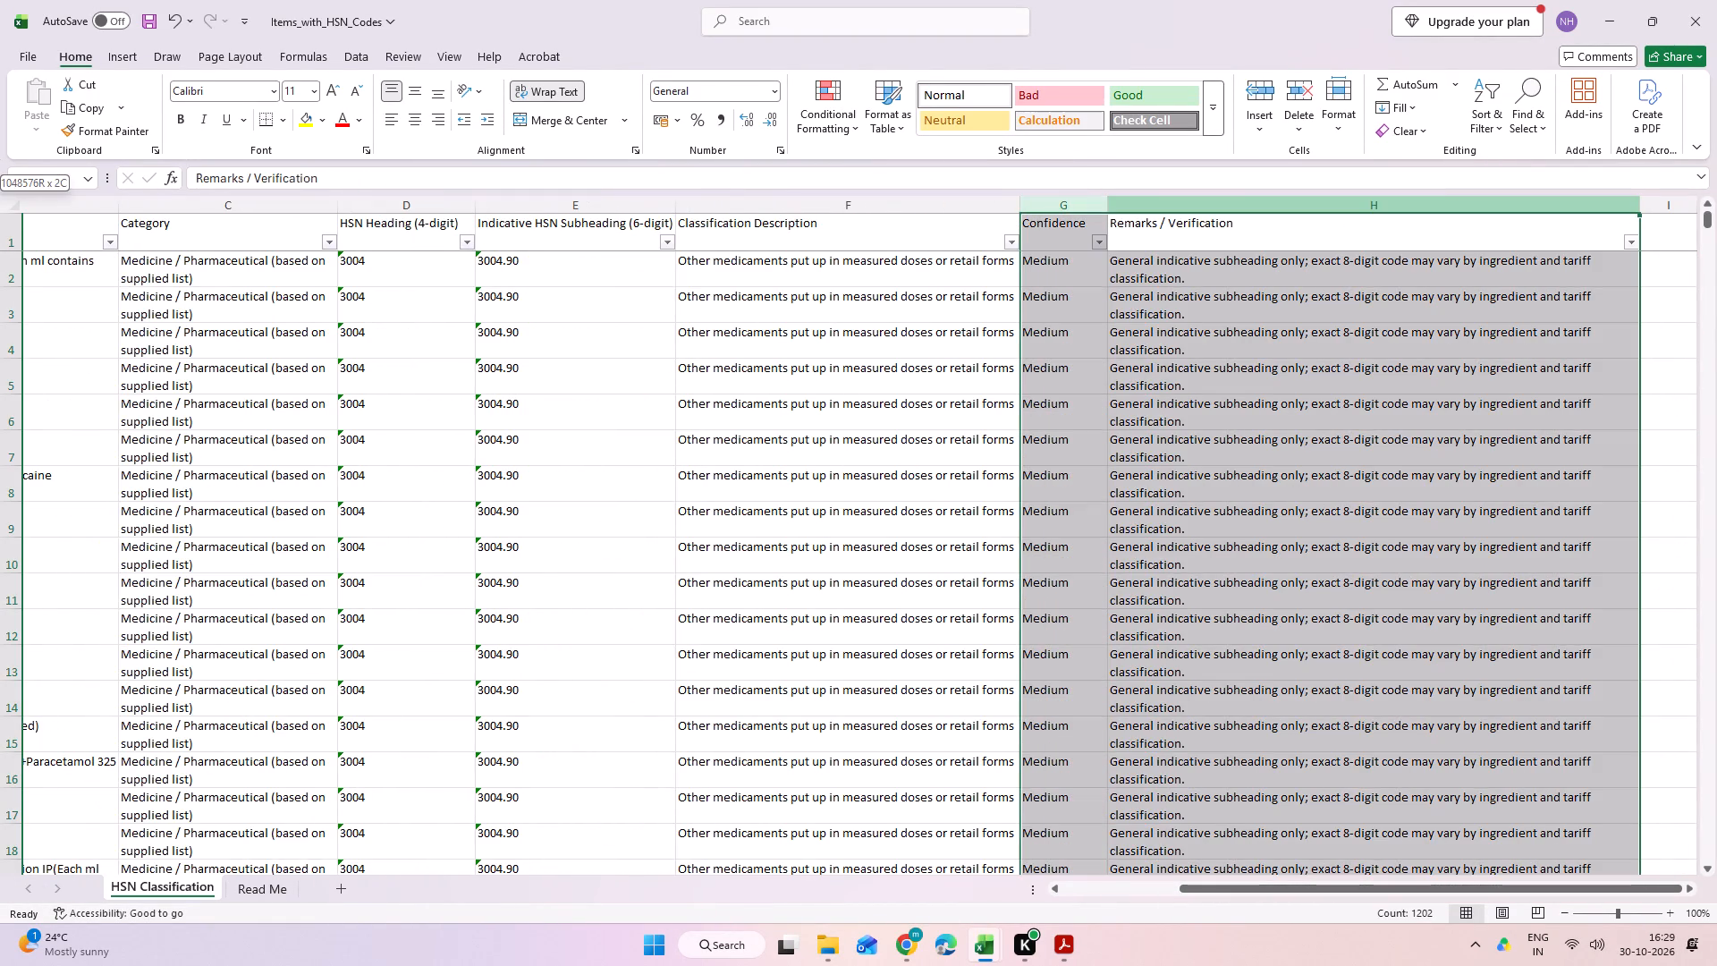
pyautogui.moveTo(1078, 212); pyautogui.dragTo(1151, 221)
pyautogui.scroll(-8, 1005, 481)
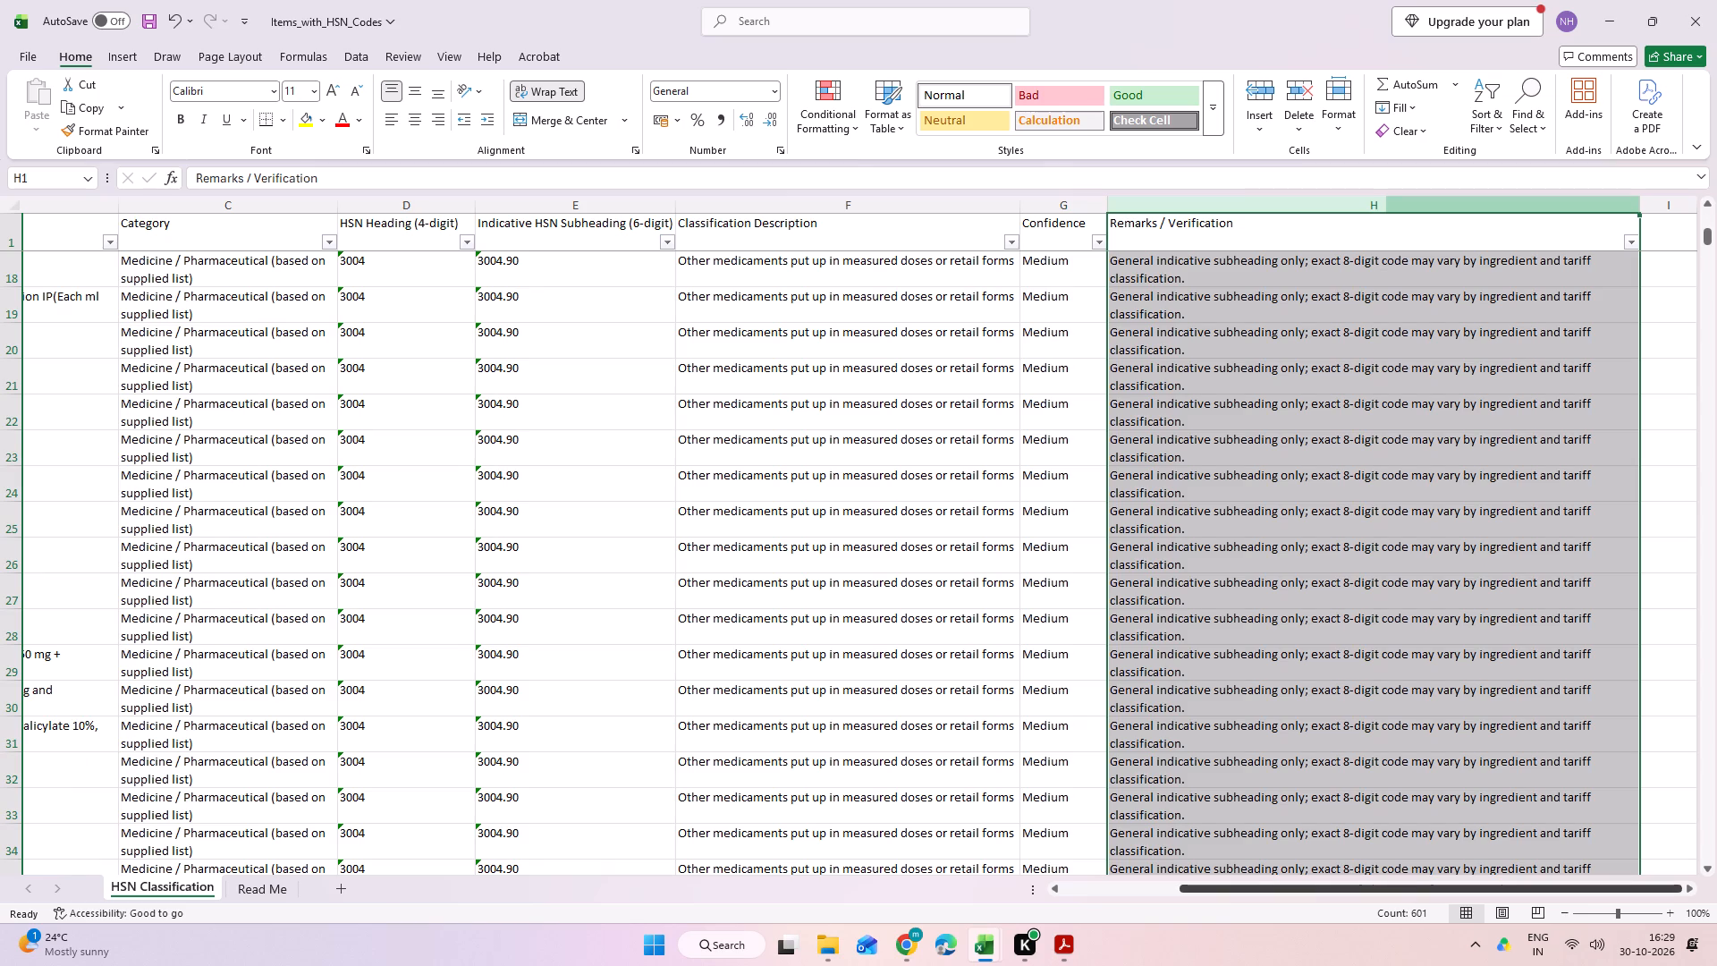
pyautogui.moveTo(1286, 894); pyautogui.dragTo(1069, 911)
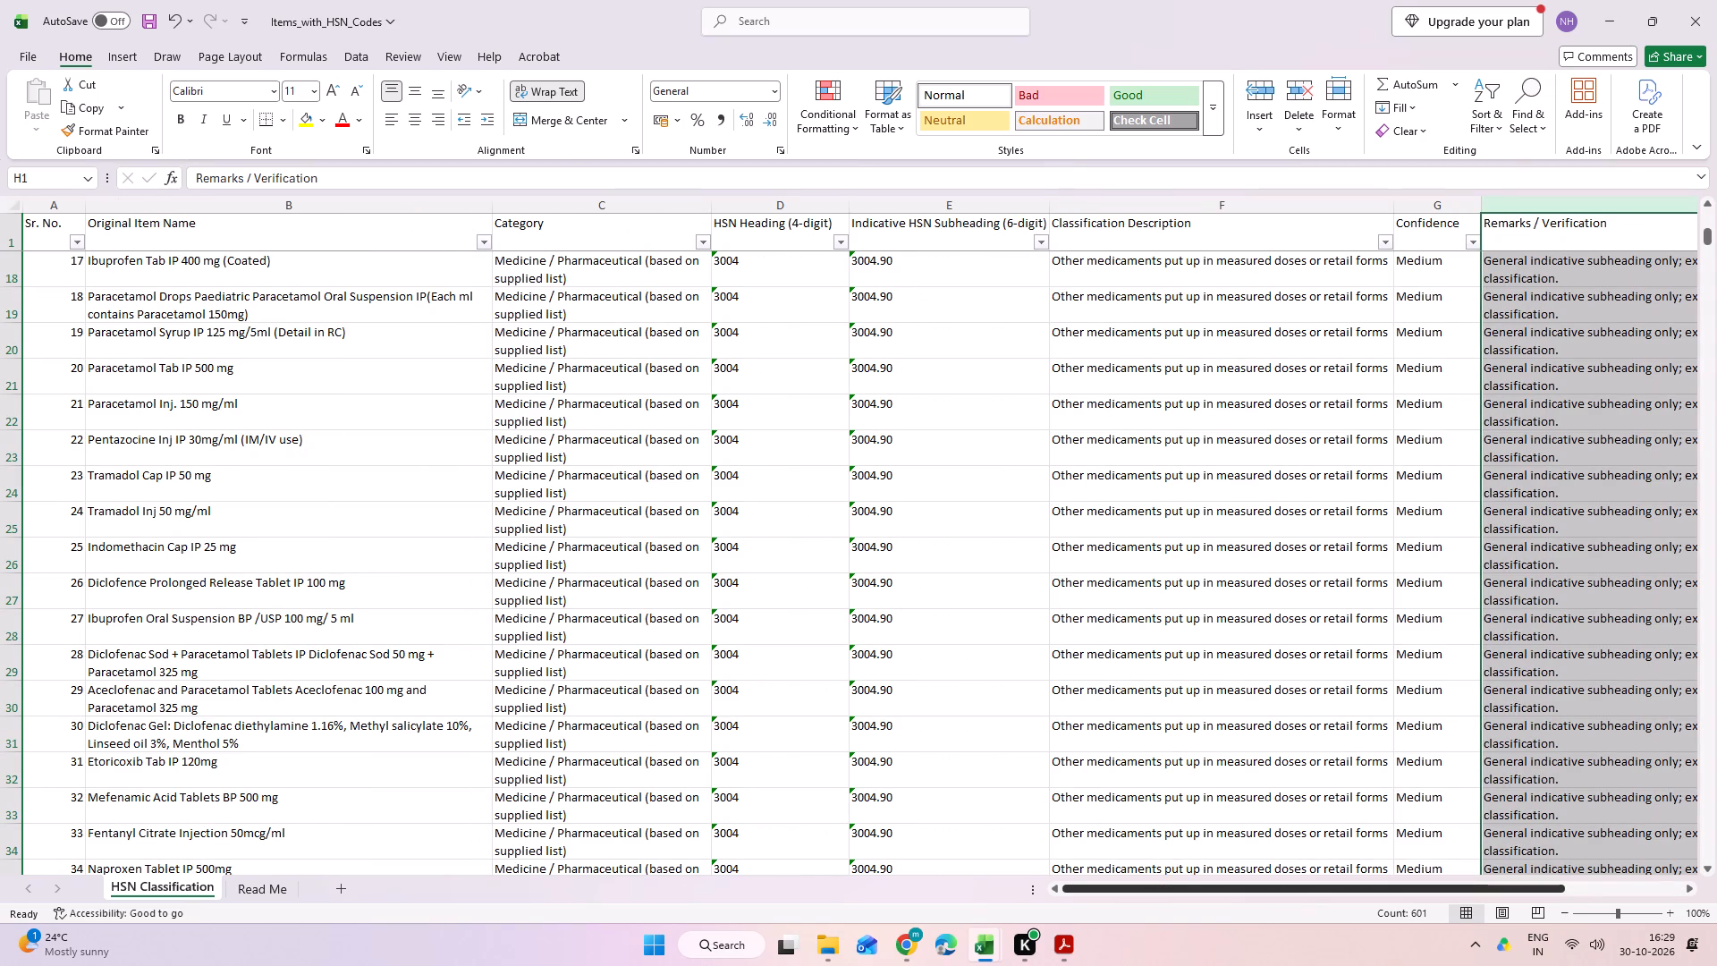
pyautogui.scroll(-11, 966, 635)
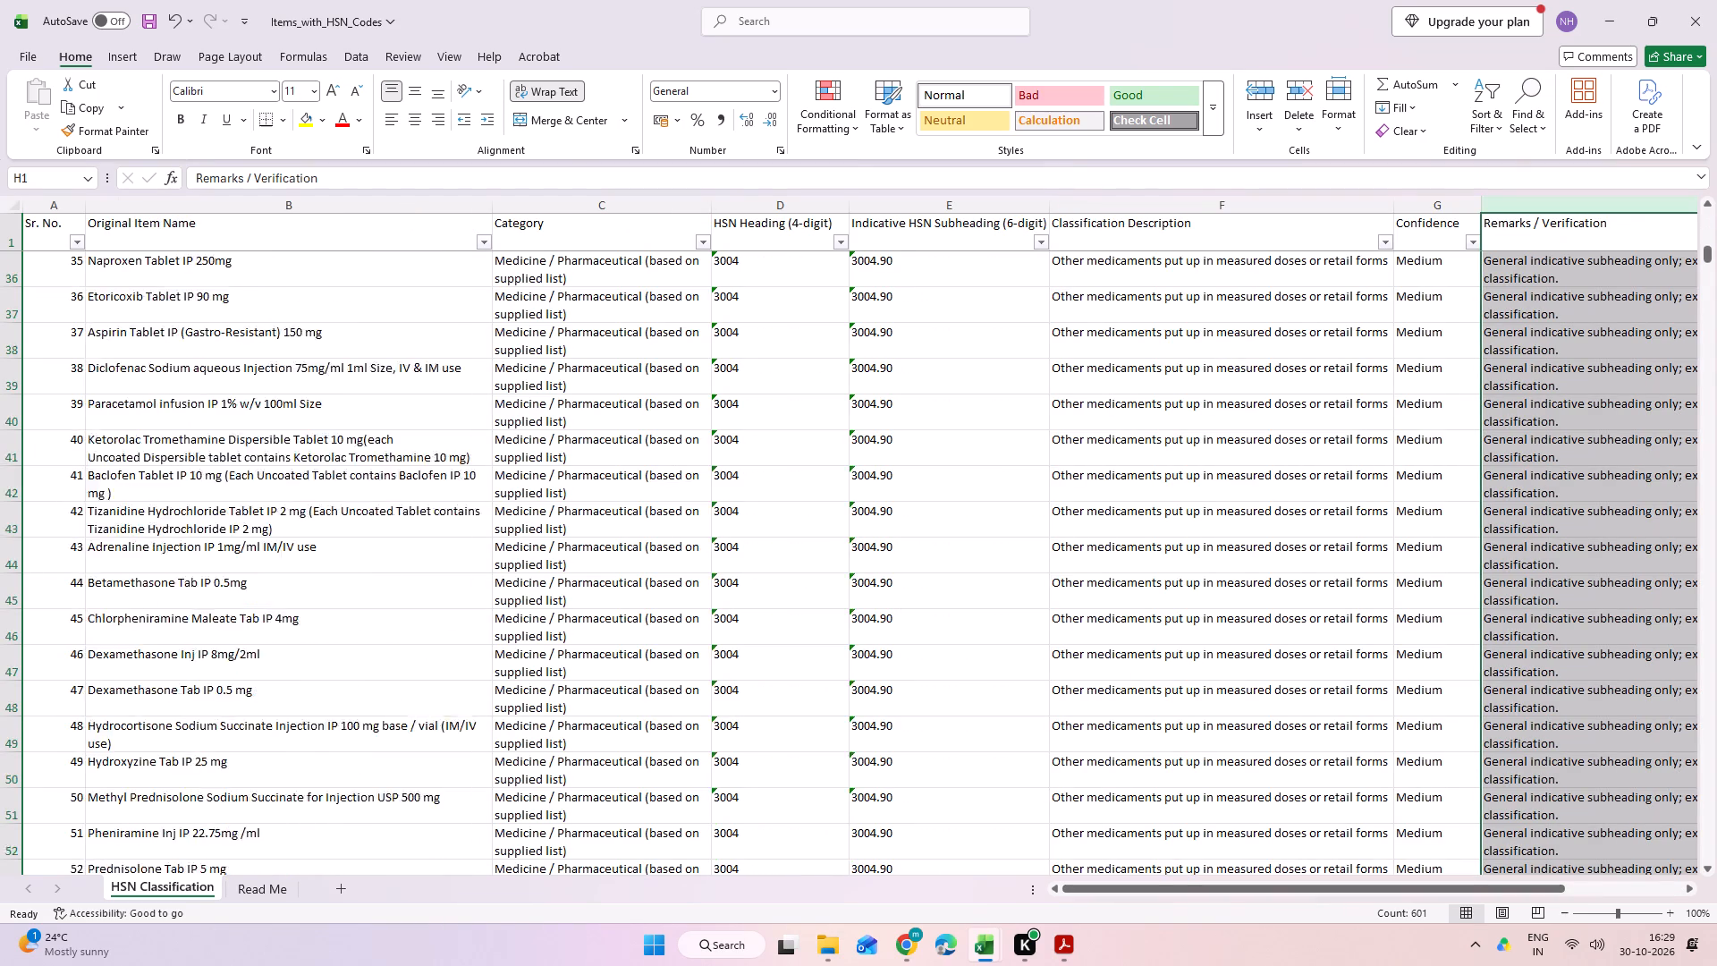
pyautogui.scroll(-10, 966, 635)
pyautogui.scroll(7, 966, 635)
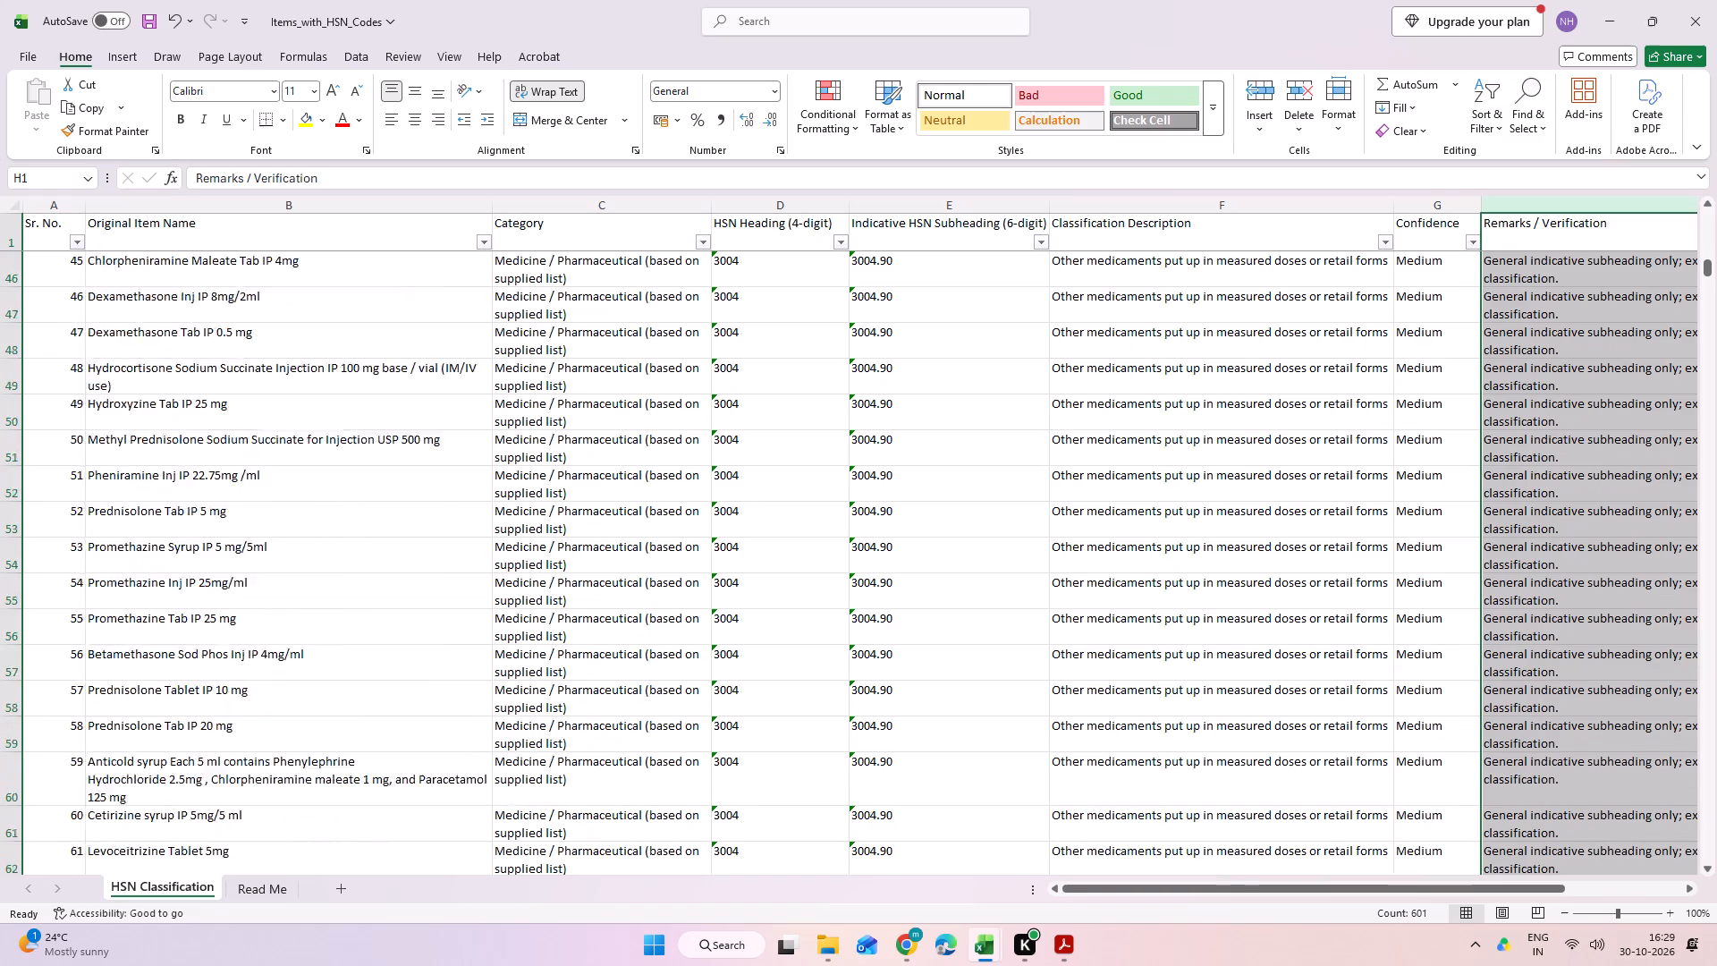
pyautogui.scroll(20, 966, 635)
pyautogui.scroll(7, 966, 635)
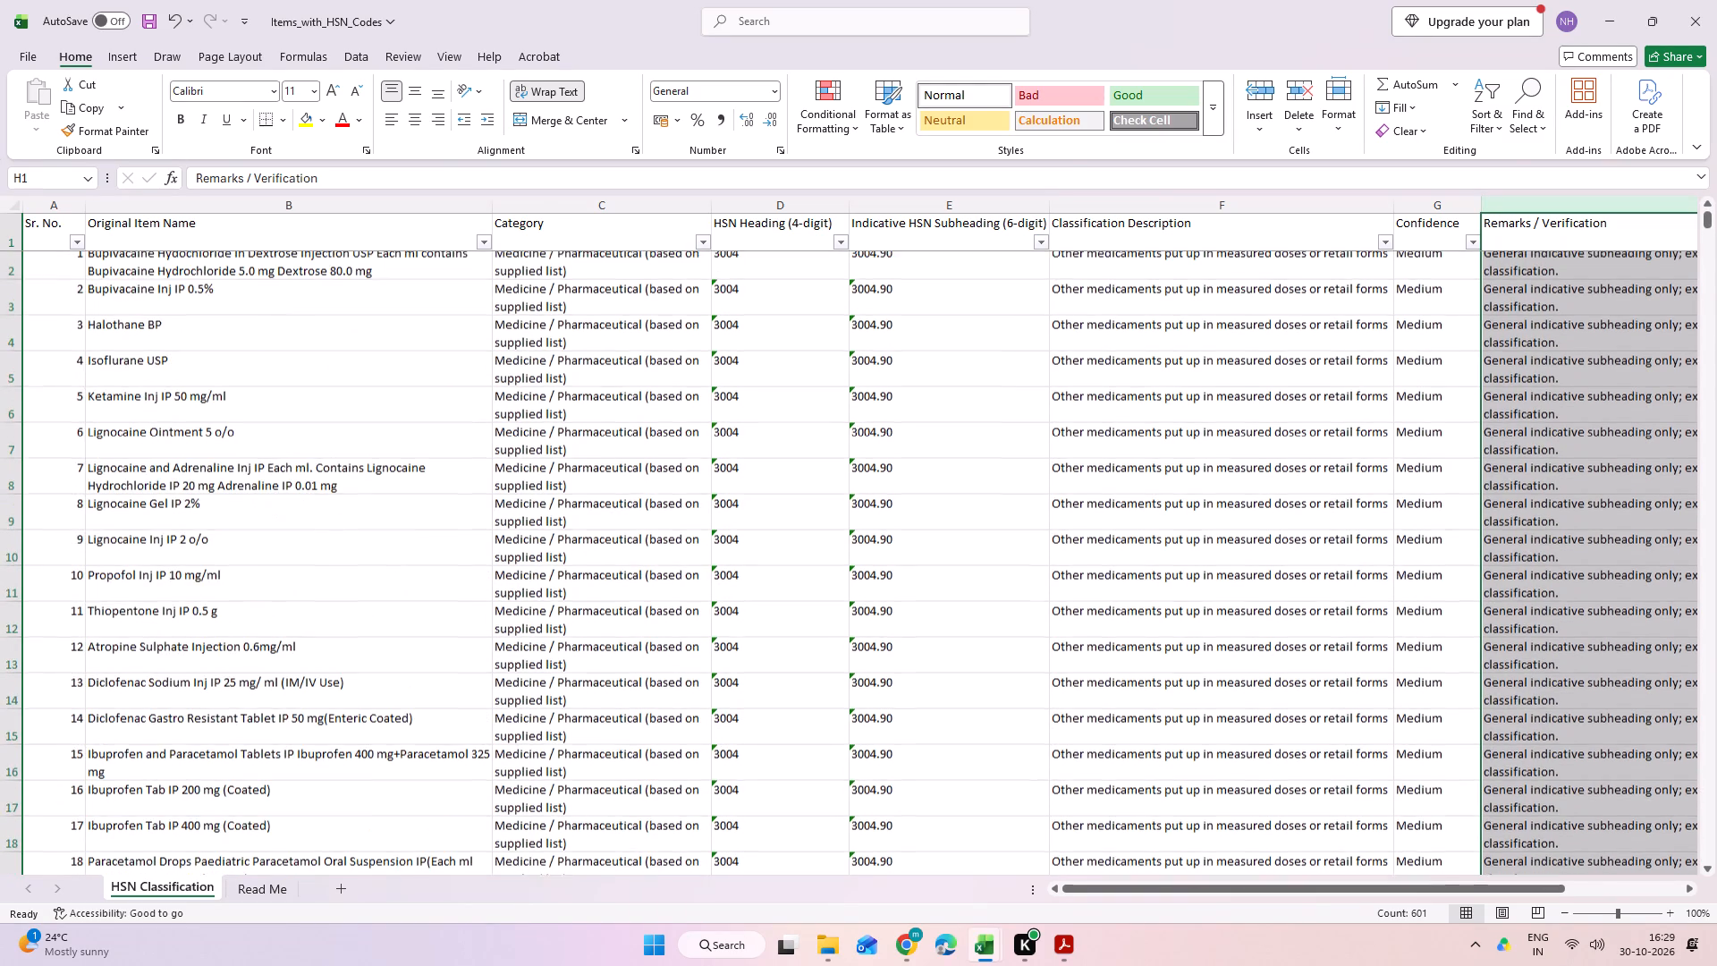
pyautogui.scroll(7, 966, 635)
# Delete the Sr. No. column from the HSN Classification sheet.
pyautogui.click(70, 209)
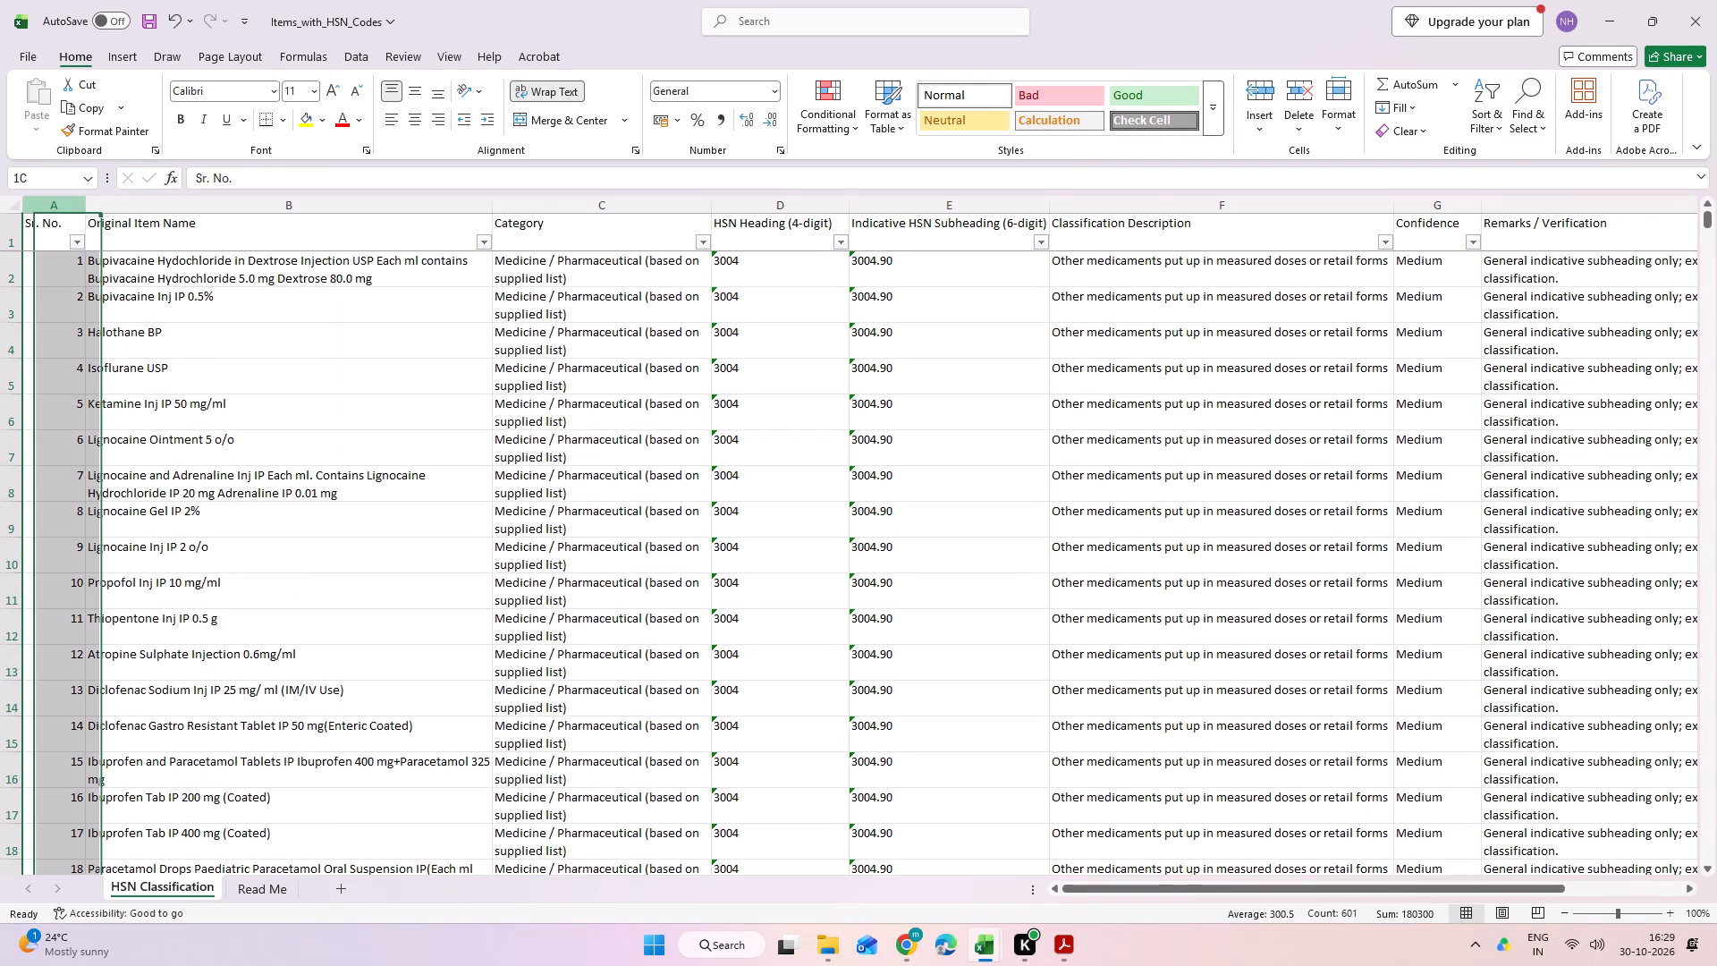
pyautogui.hotkey('ctrl', '-')
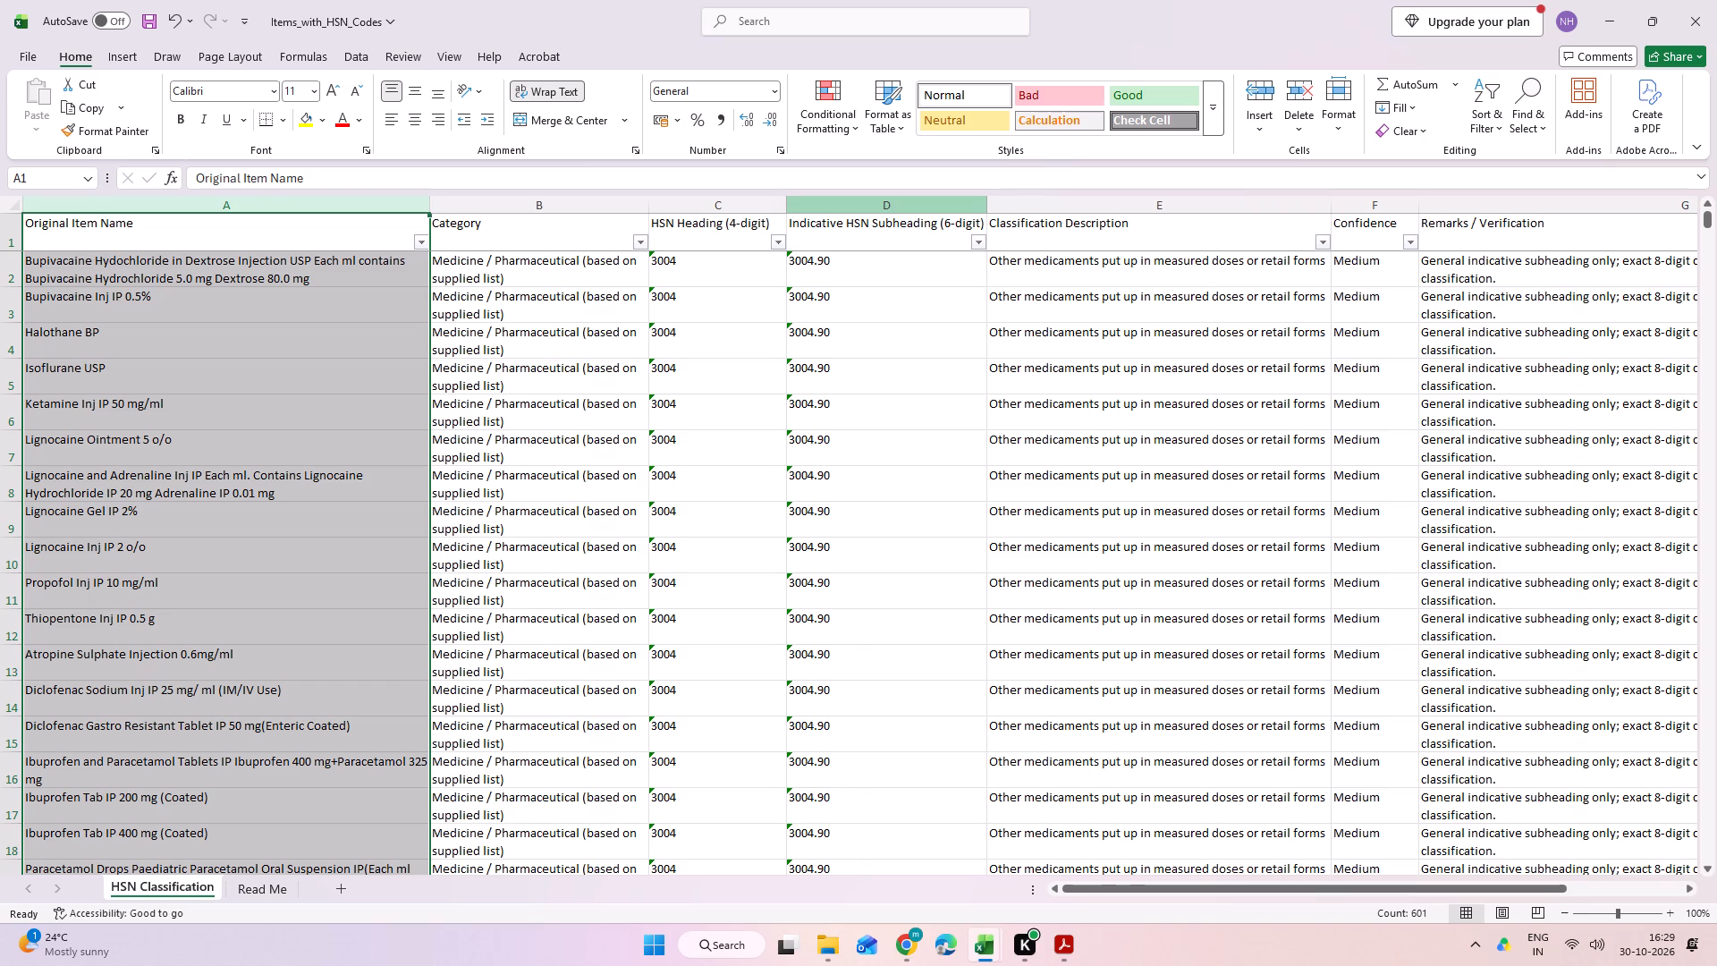
# Delete the Classification Description, Confidence and Remarks / Verification columns from the HSN Classification sheet.
pyautogui.moveTo(1085, 199); pyautogui.dragTo(1092, 200)
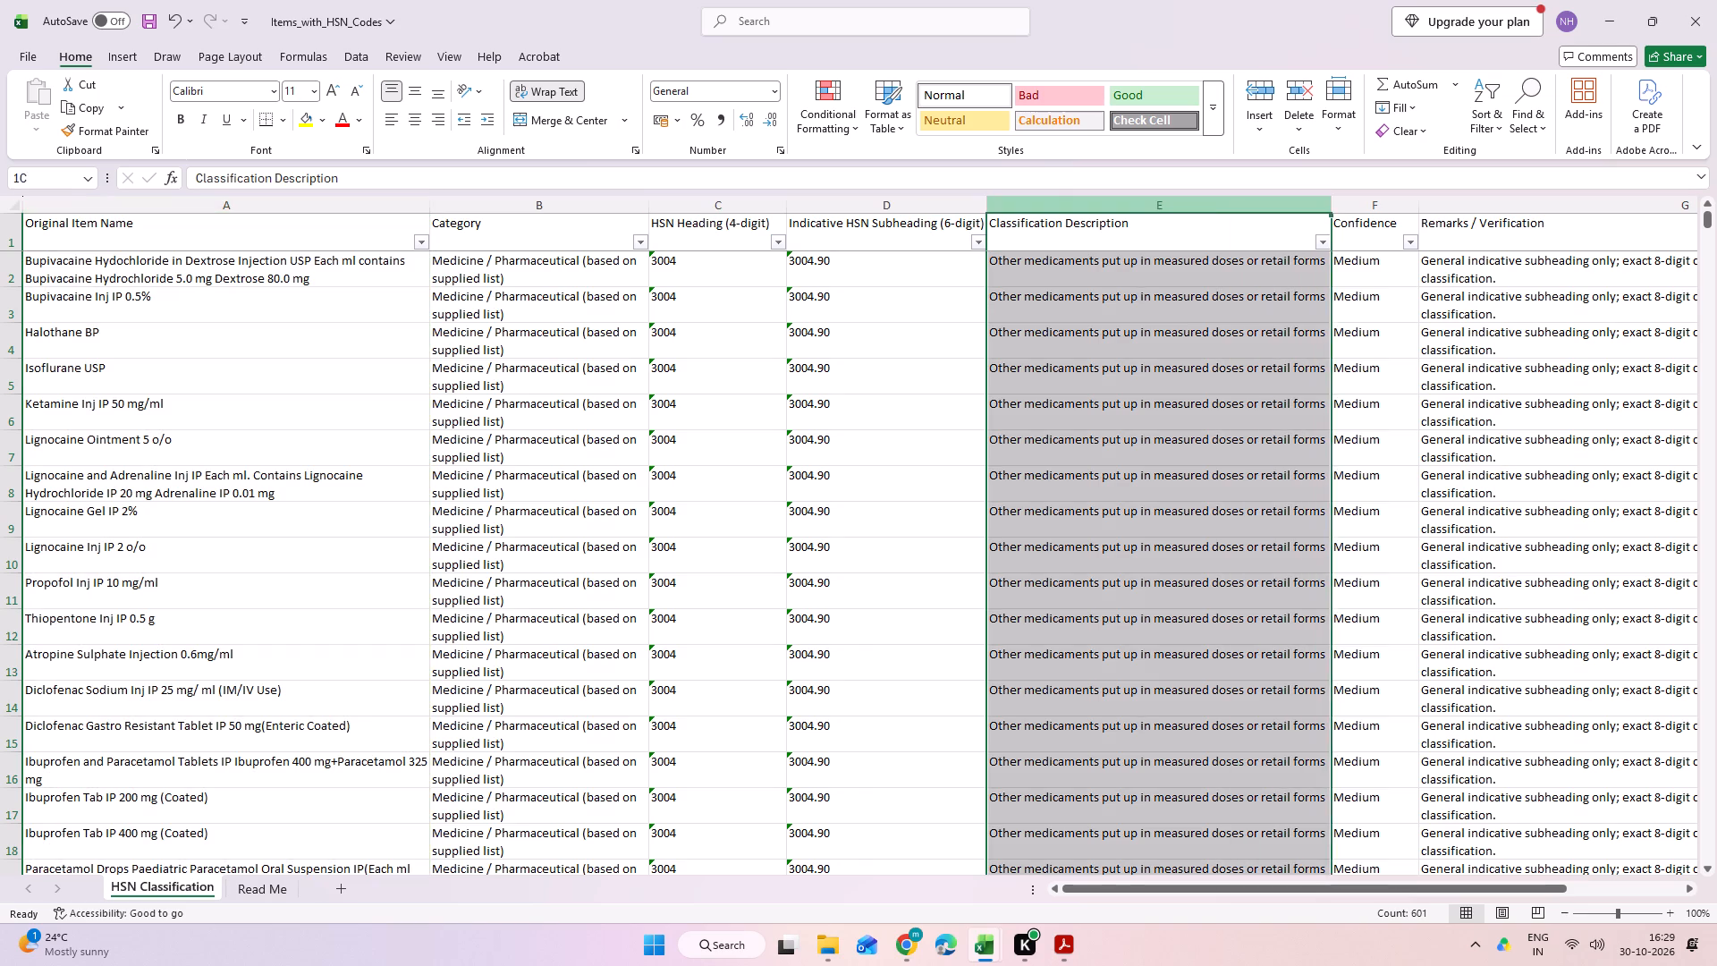
pyautogui.moveTo(1092, 200); pyautogui.dragTo(1716, 204)
pyautogui.hotkey('ctrl', '-')
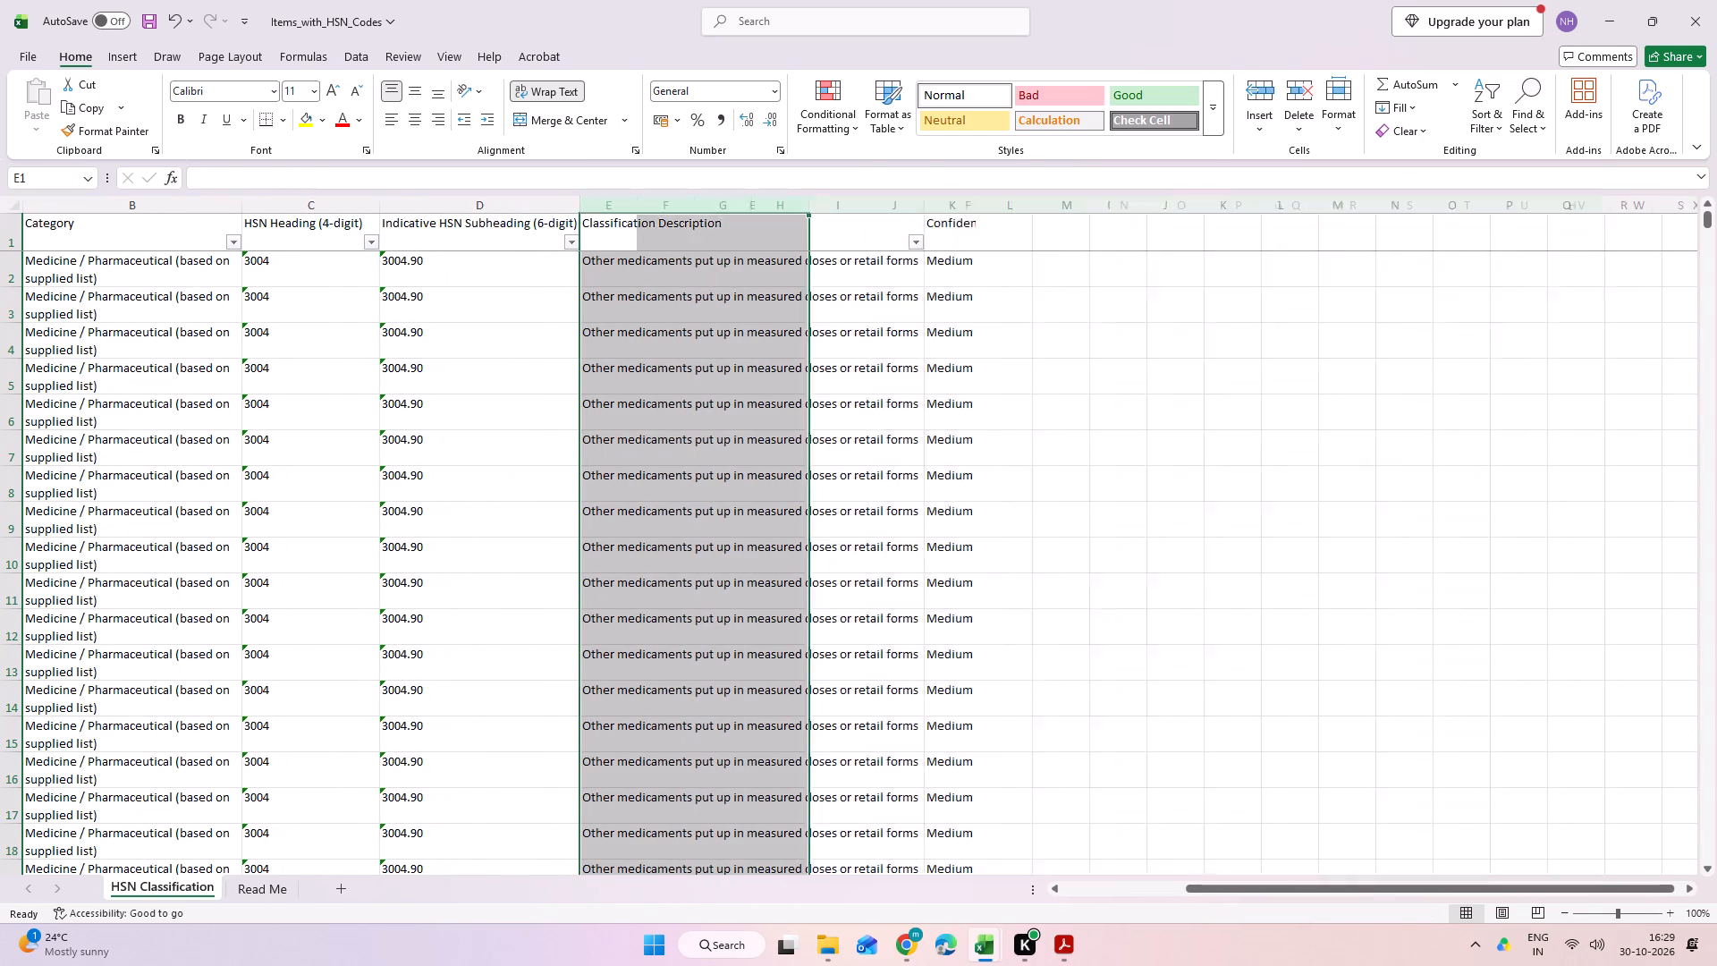
pyautogui.moveTo(1394, 888); pyautogui.dragTo(1133, 898)
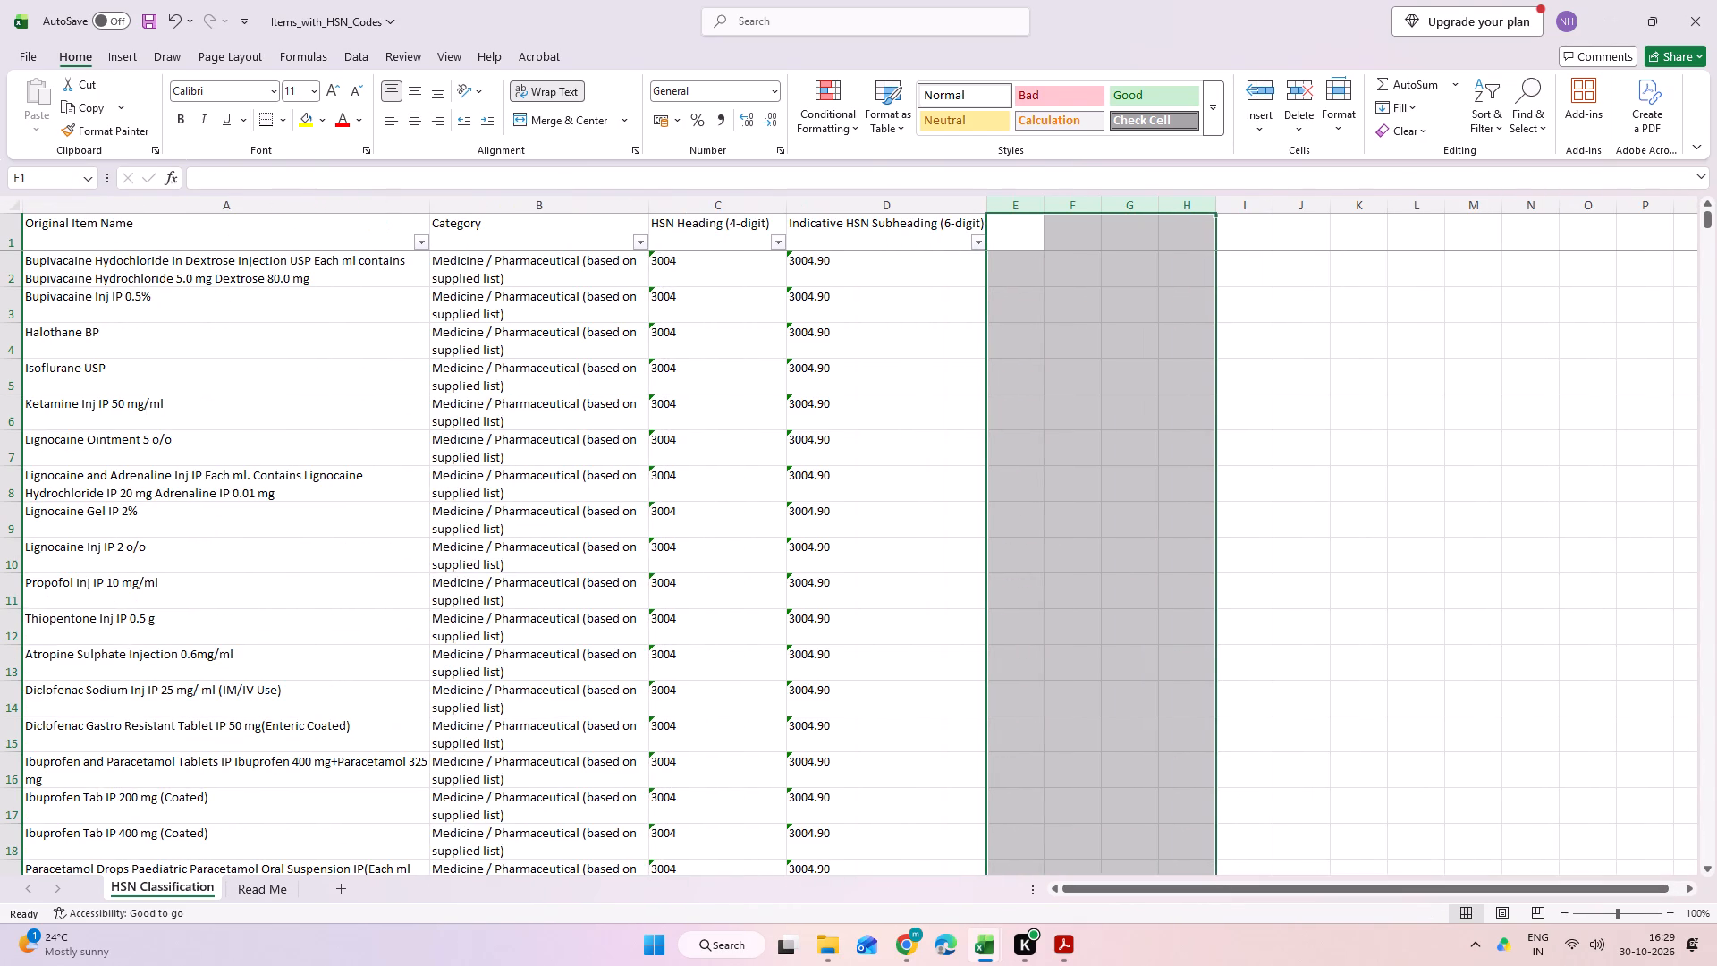
# Delete the header row containing Original Item Name, Category and the HSN column titles.
pyautogui.click(15, 231)
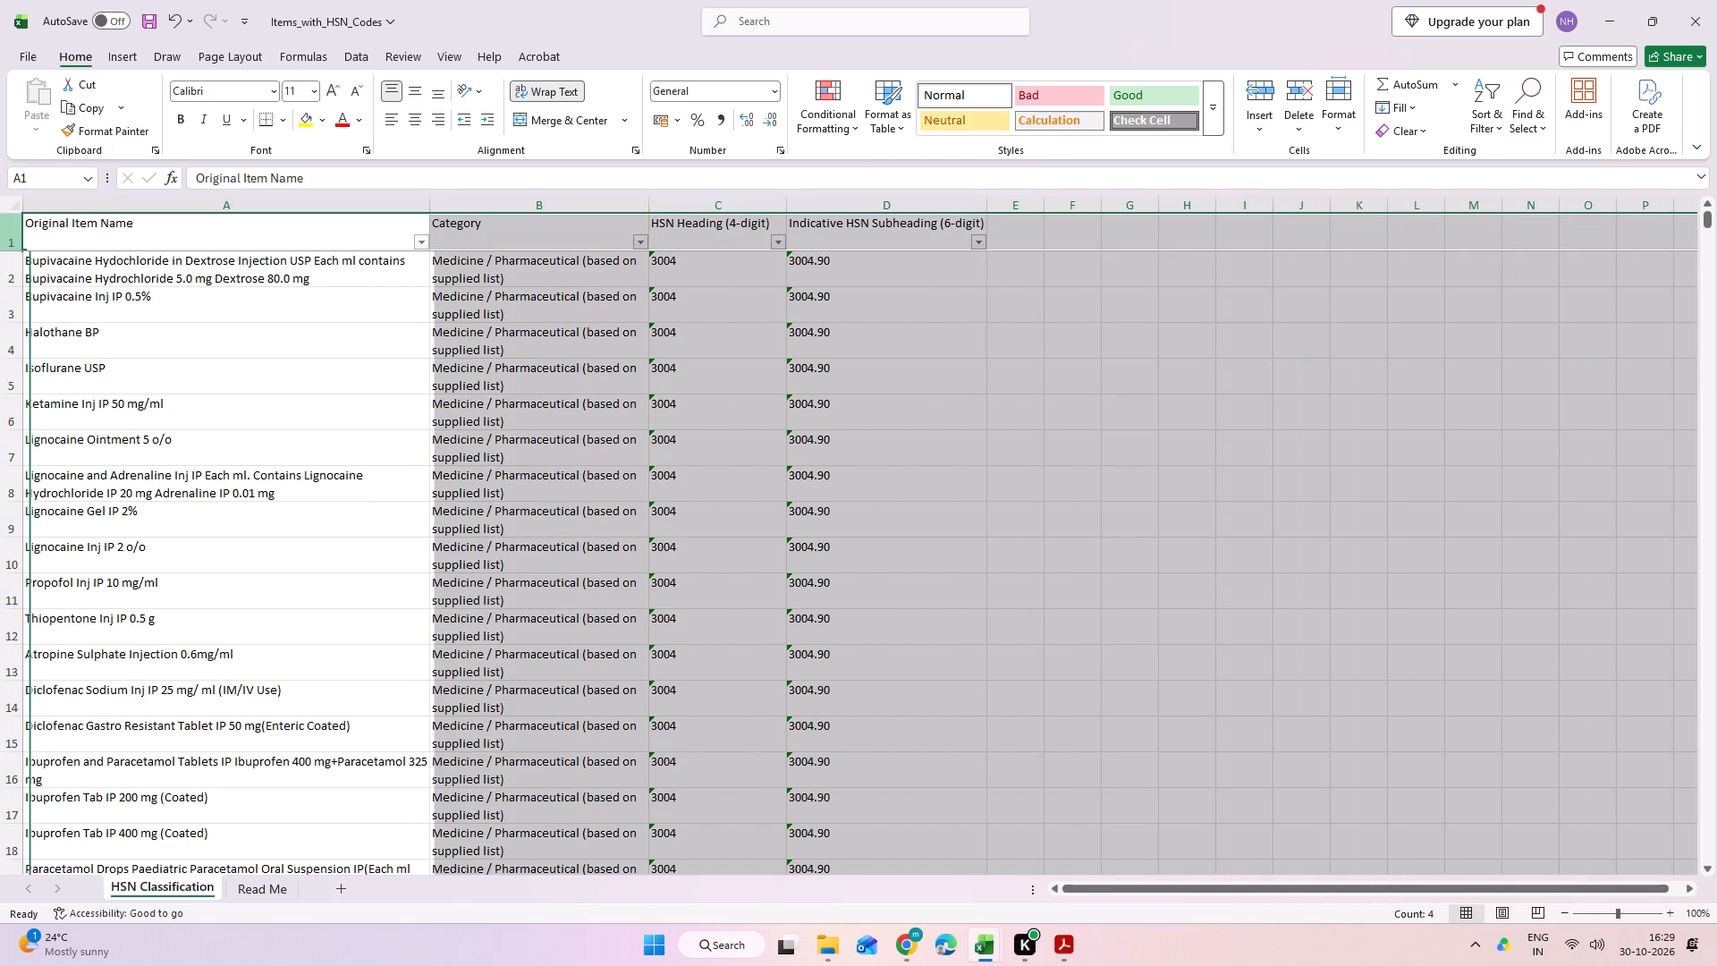
pyautogui.hotkey('ctrl', '-')
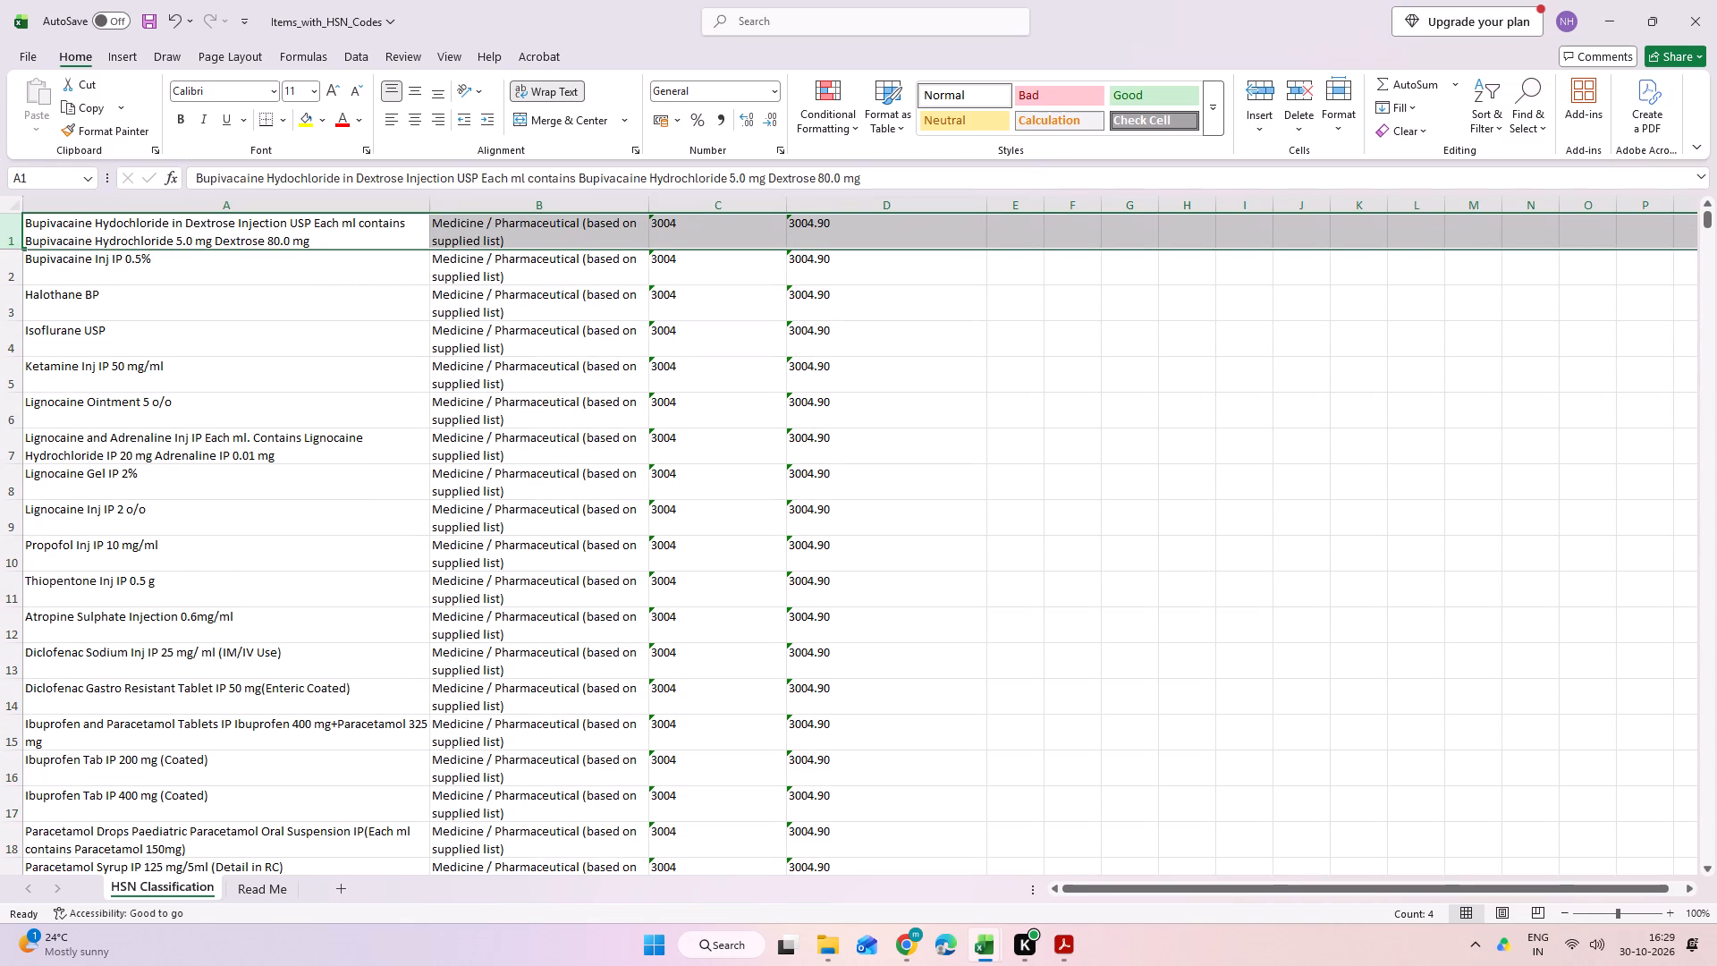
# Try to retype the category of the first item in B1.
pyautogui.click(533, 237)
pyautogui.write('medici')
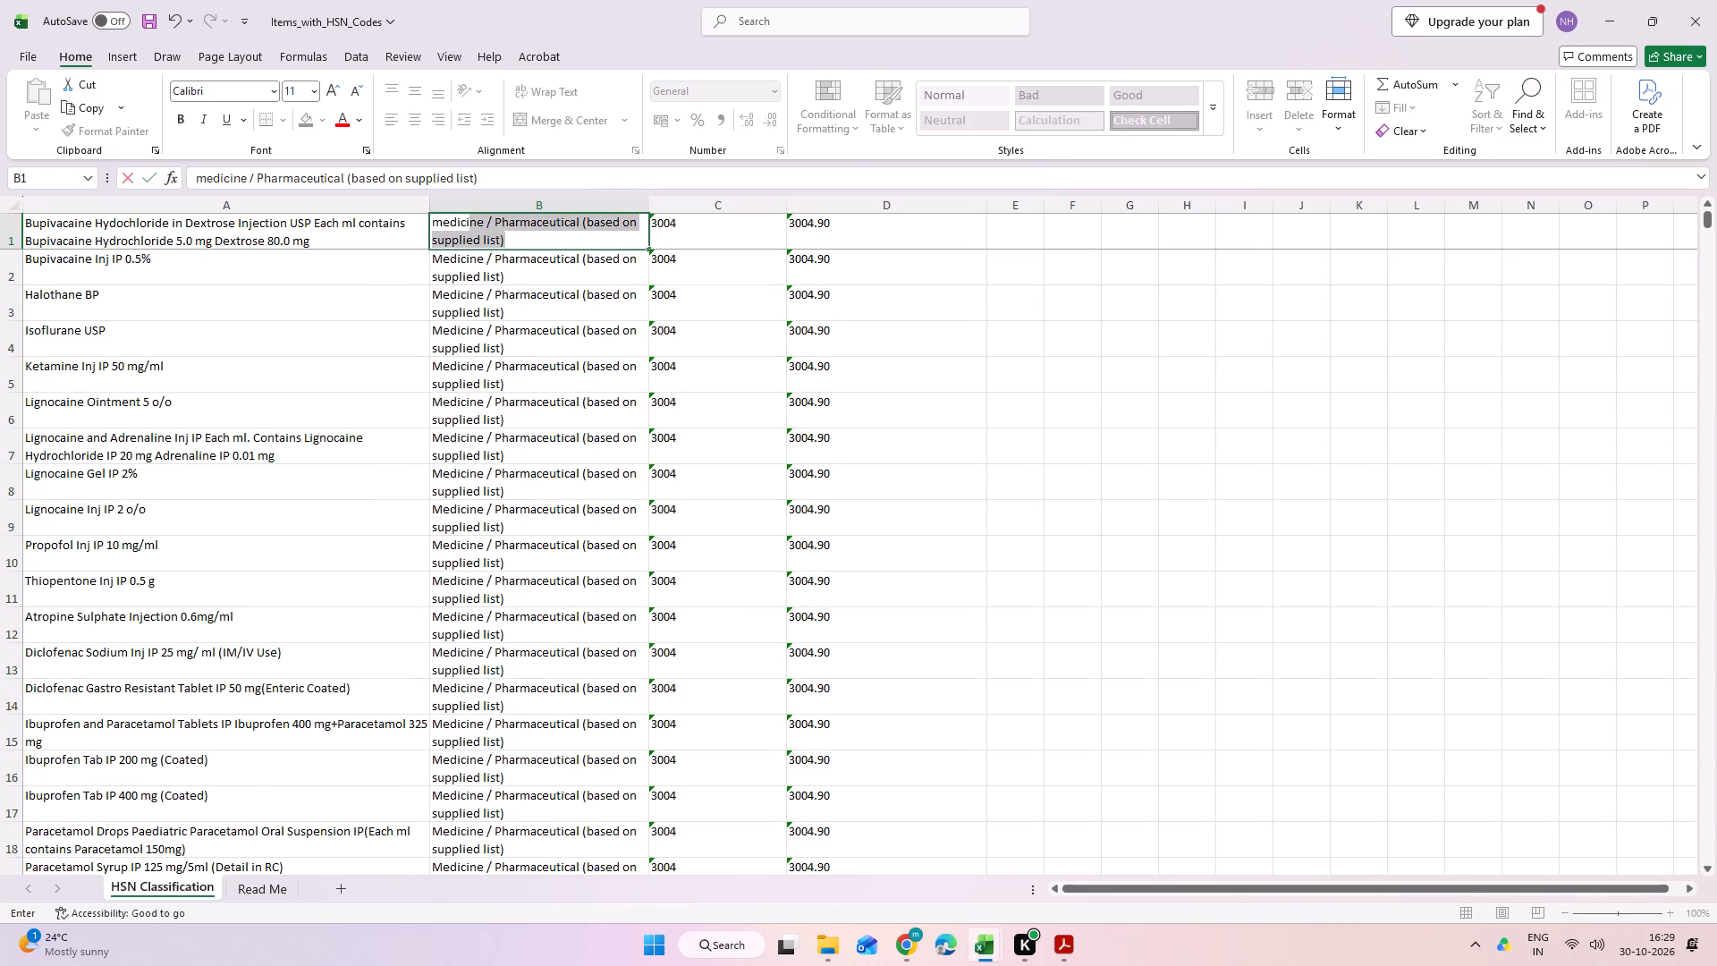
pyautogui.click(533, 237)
# Shorten the category of Bupivacaine Inj IP 0.5% in B2 to Medicine.
pyautogui.click(493, 276)
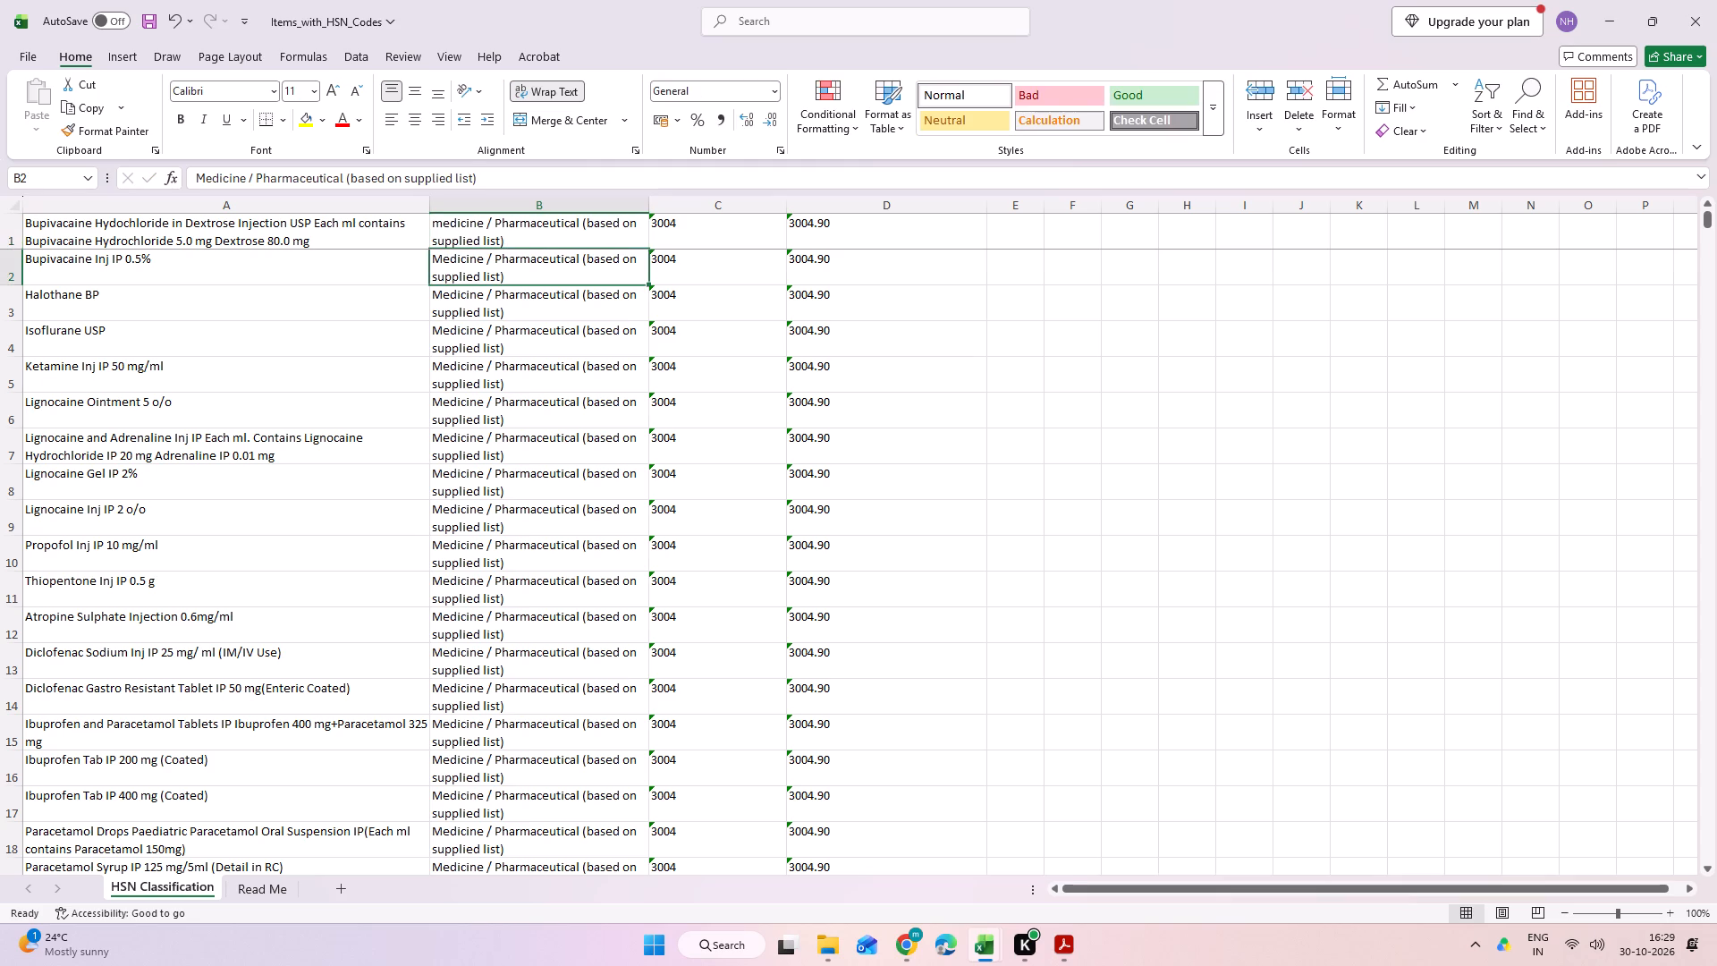
pyautogui.moveTo(504, 177); pyautogui.dragTo(248, 187)
pyautogui.press('BackSpace')
pyautogui.press('BackSpace')
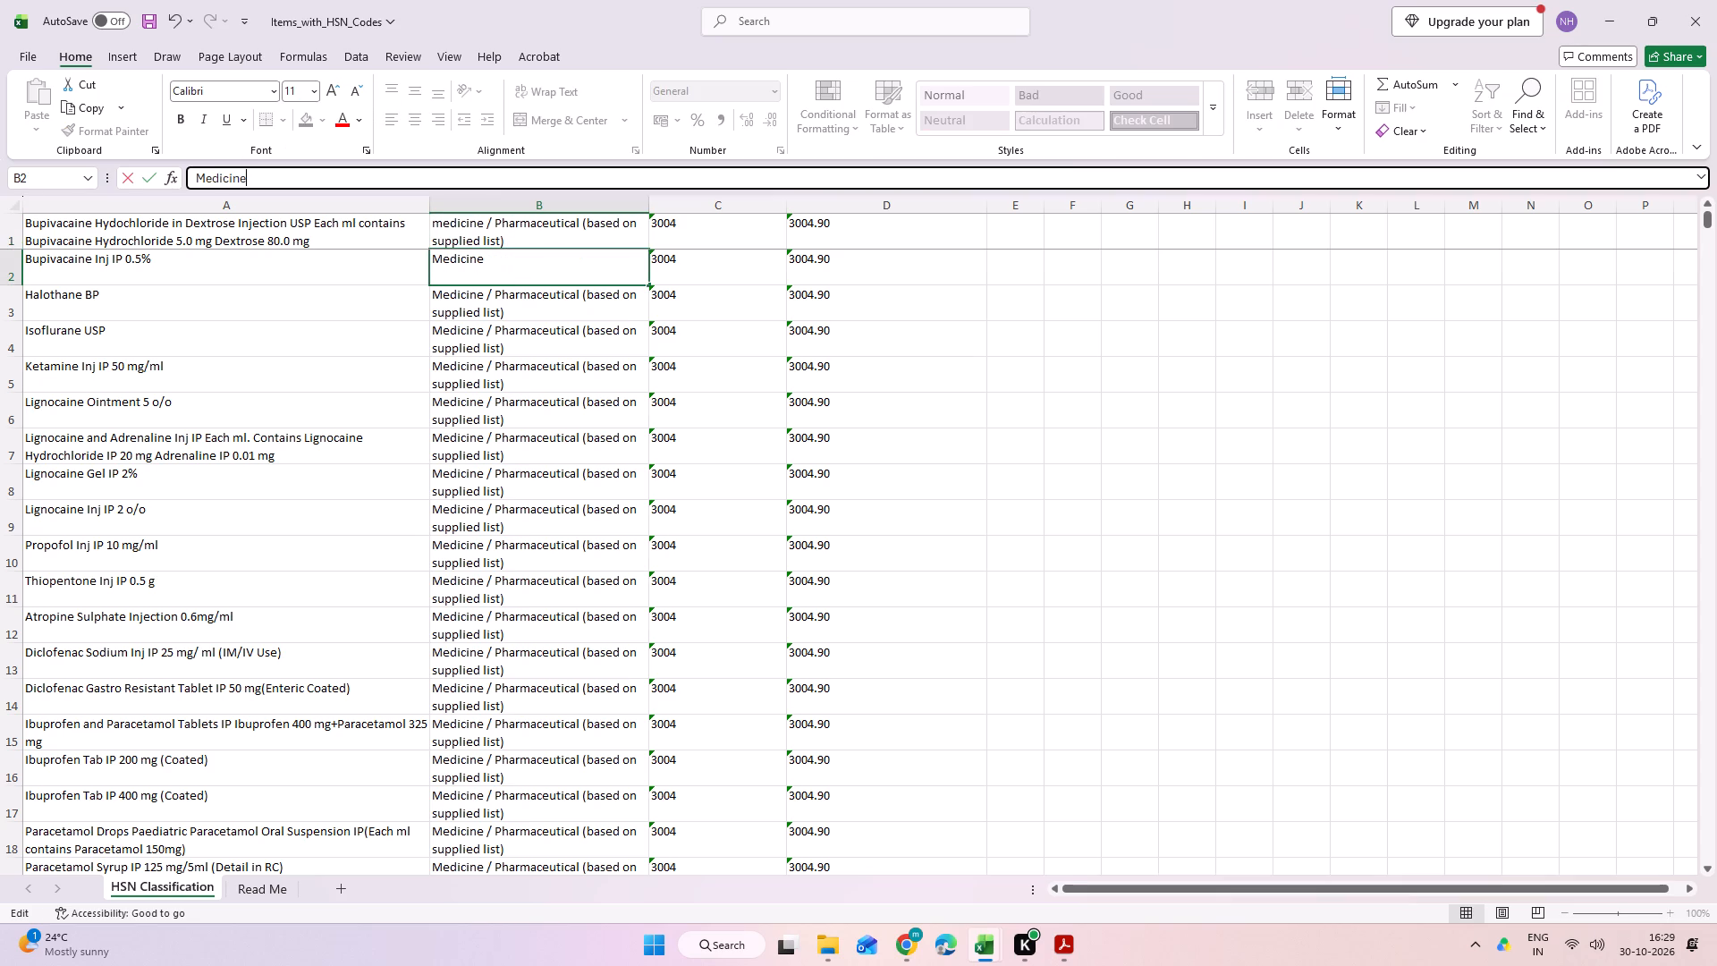
pyautogui.click(1029, 486)
# Copy the Medicine category from B2 into the first item's category cell, B1.
pyautogui.click(554, 263)
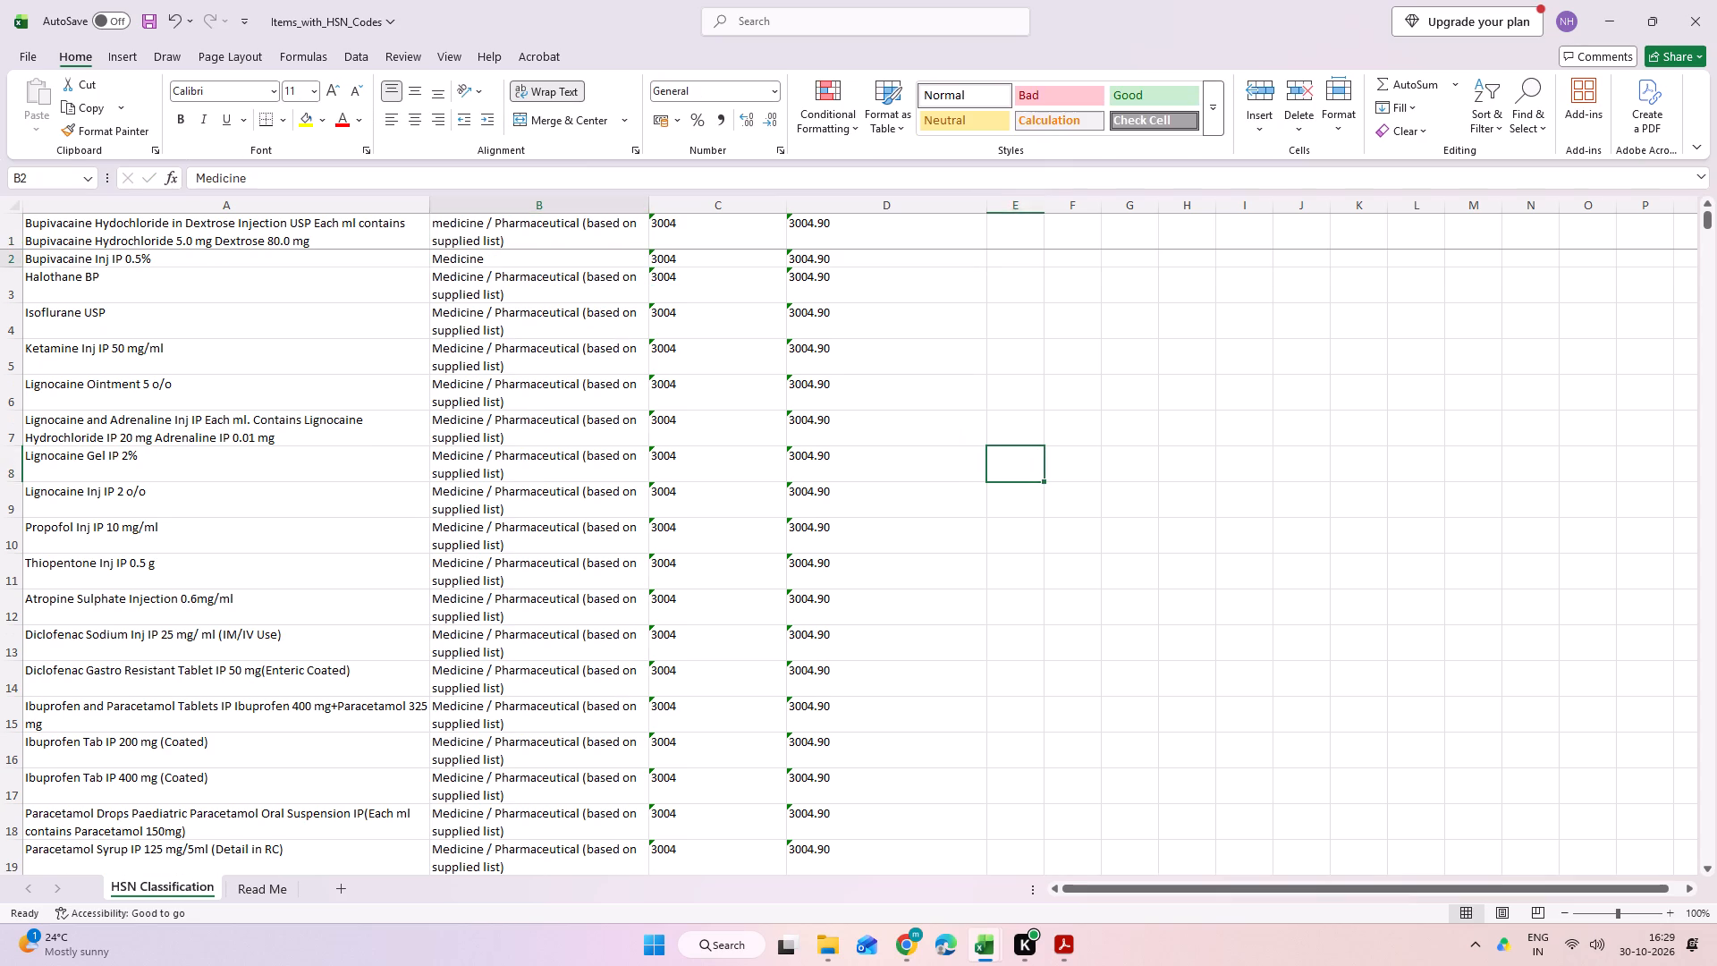
pyautogui.hotkey('ctrl', 'c')
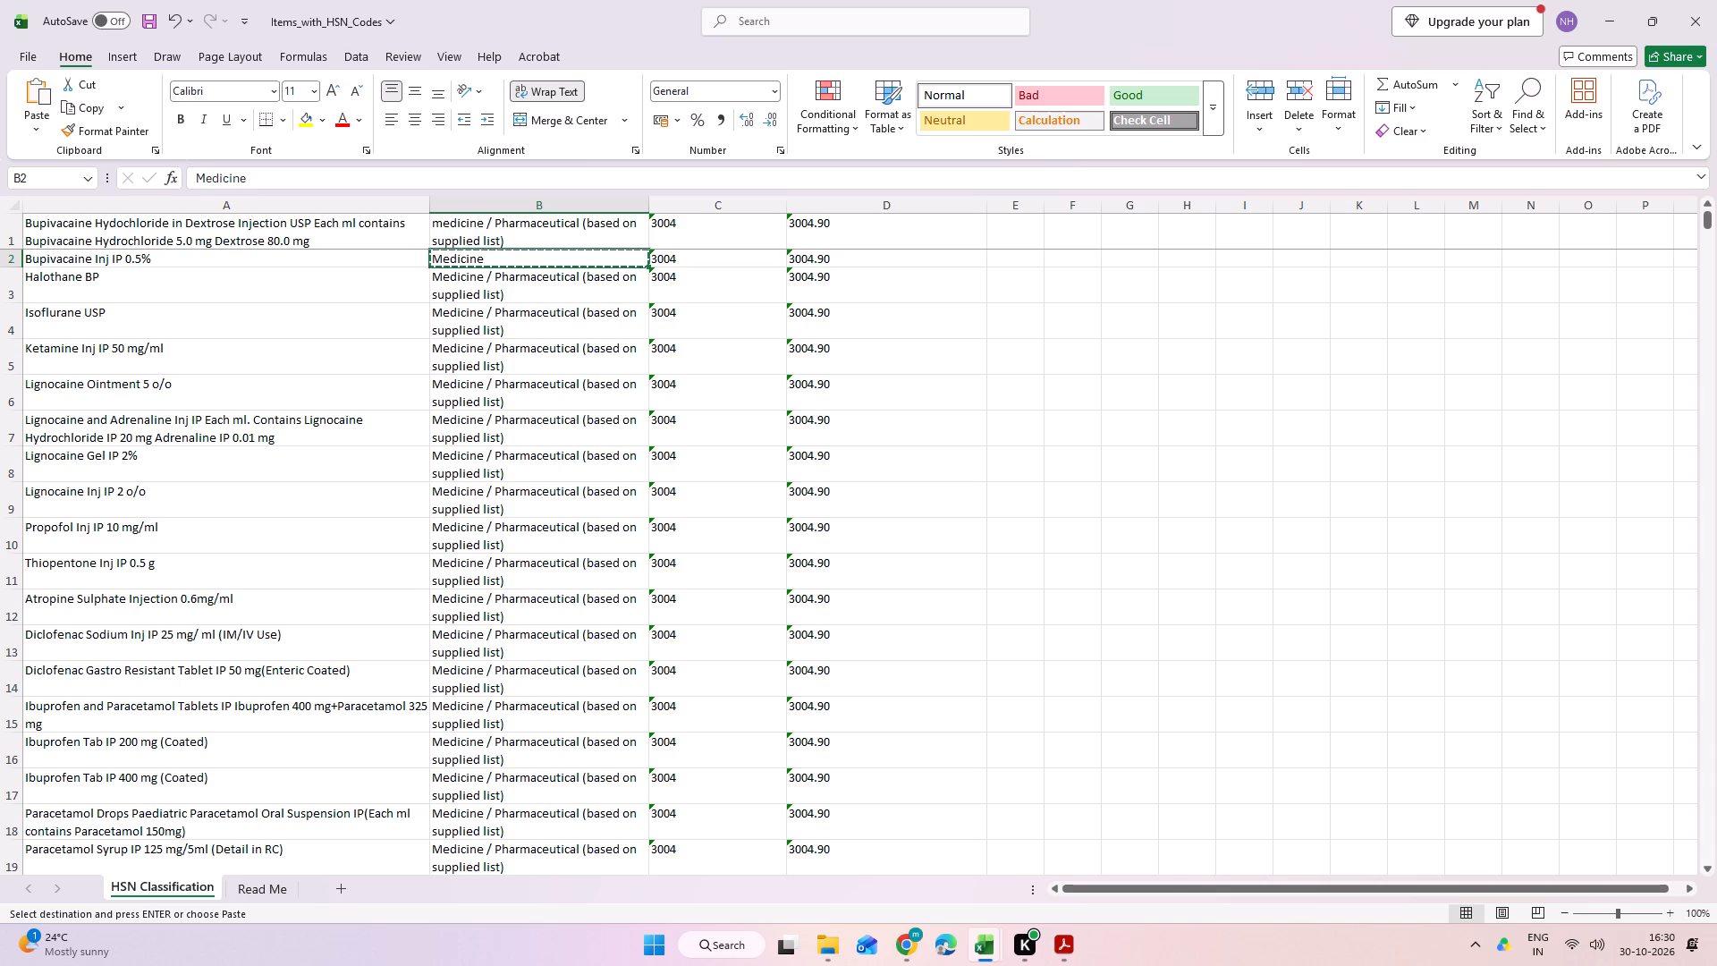
pyautogui.click(90, 106)
pyautogui.click(493, 234)
pyautogui.press('Return')
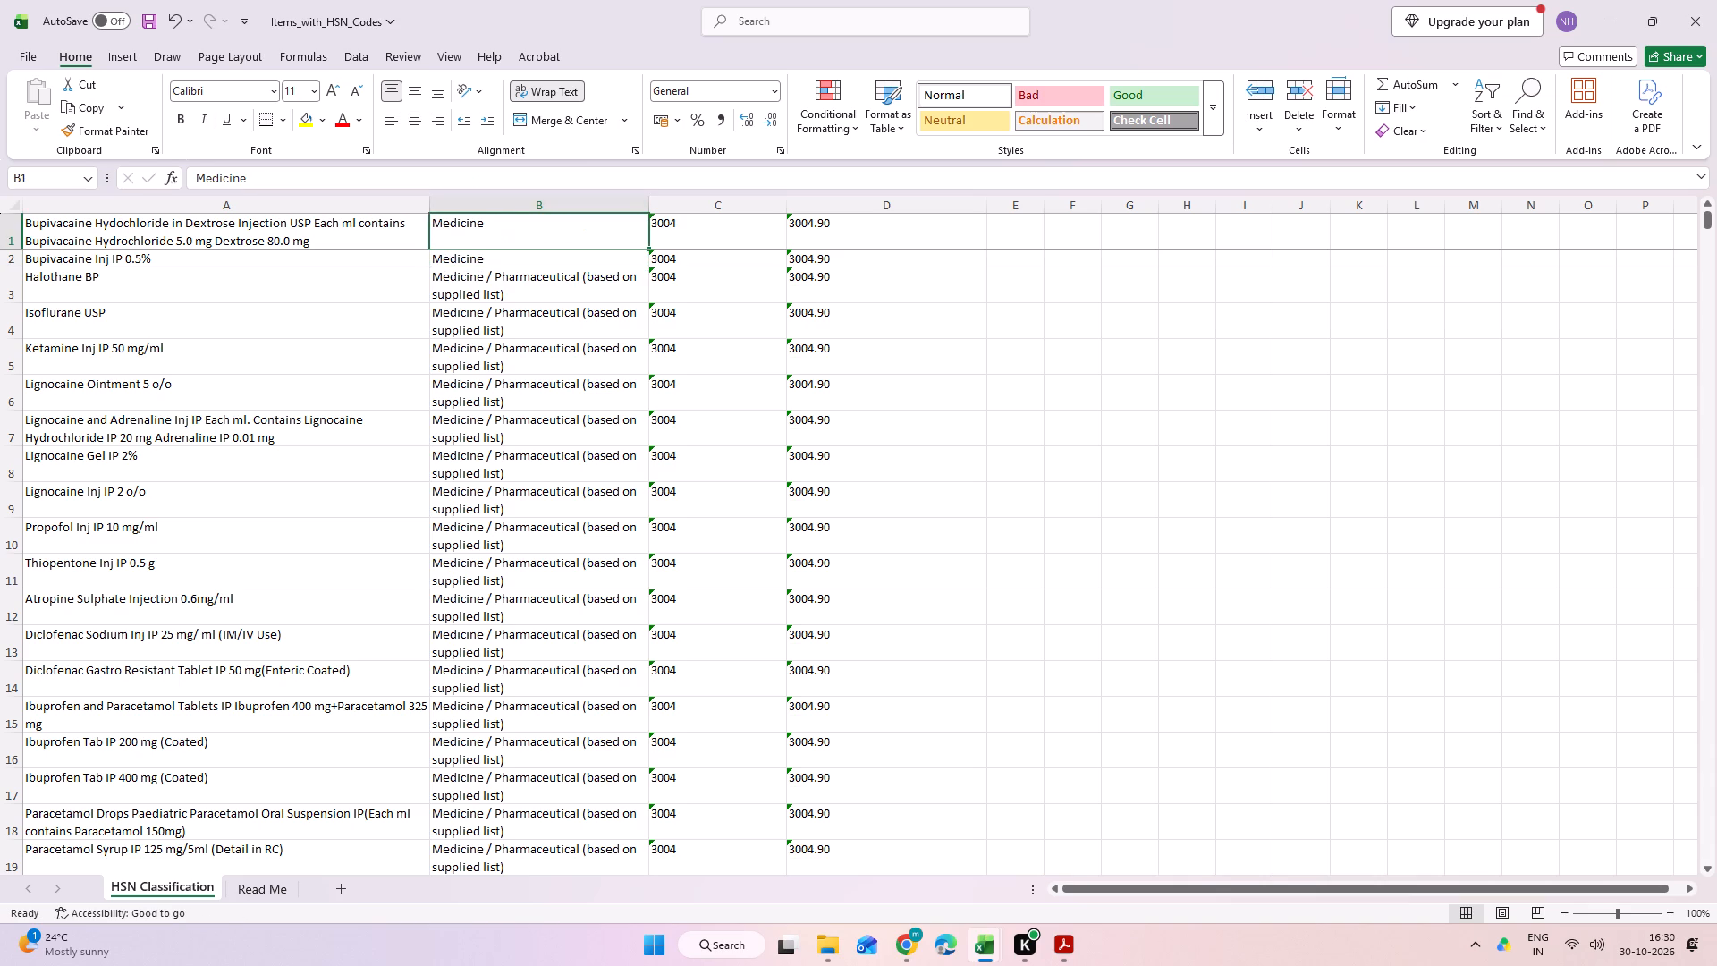
# Replace the category of all remaining items, B3 to B600, with a copy of Medicine from B1.
pyautogui.click(94, 111)
pyautogui.moveTo(503, 283); pyautogui.dragTo(586, 965)
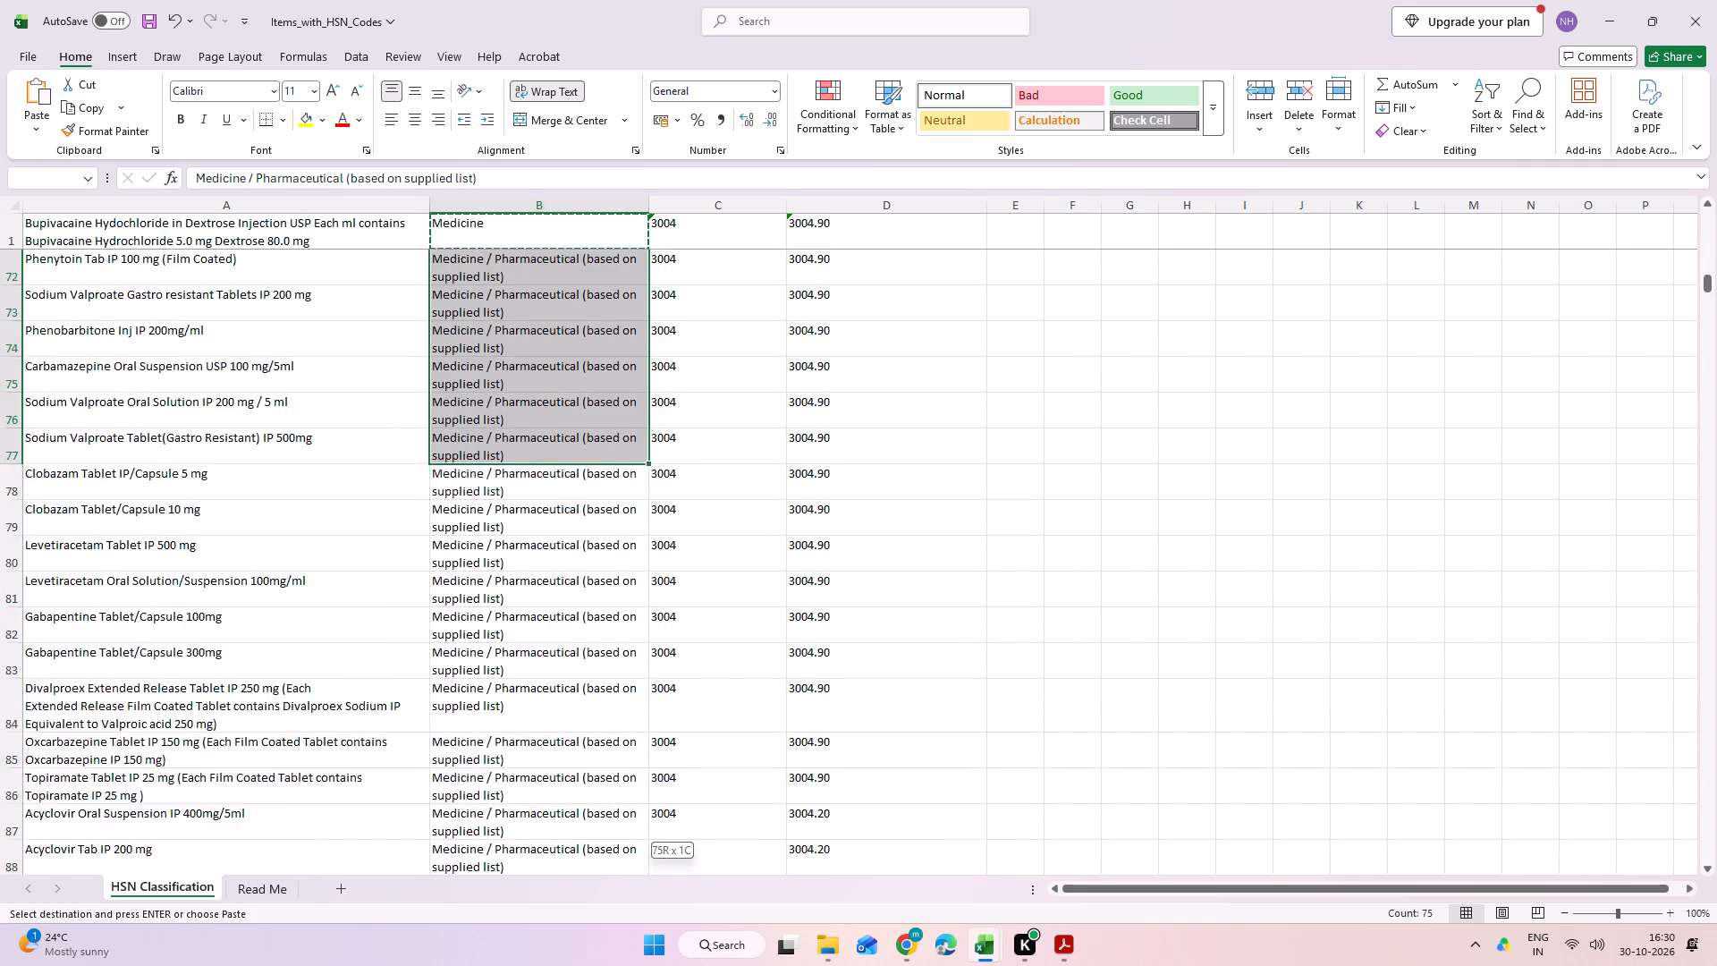
pyautogui.moveTo(586, 965); pyautogui.dragTo(568, 965)
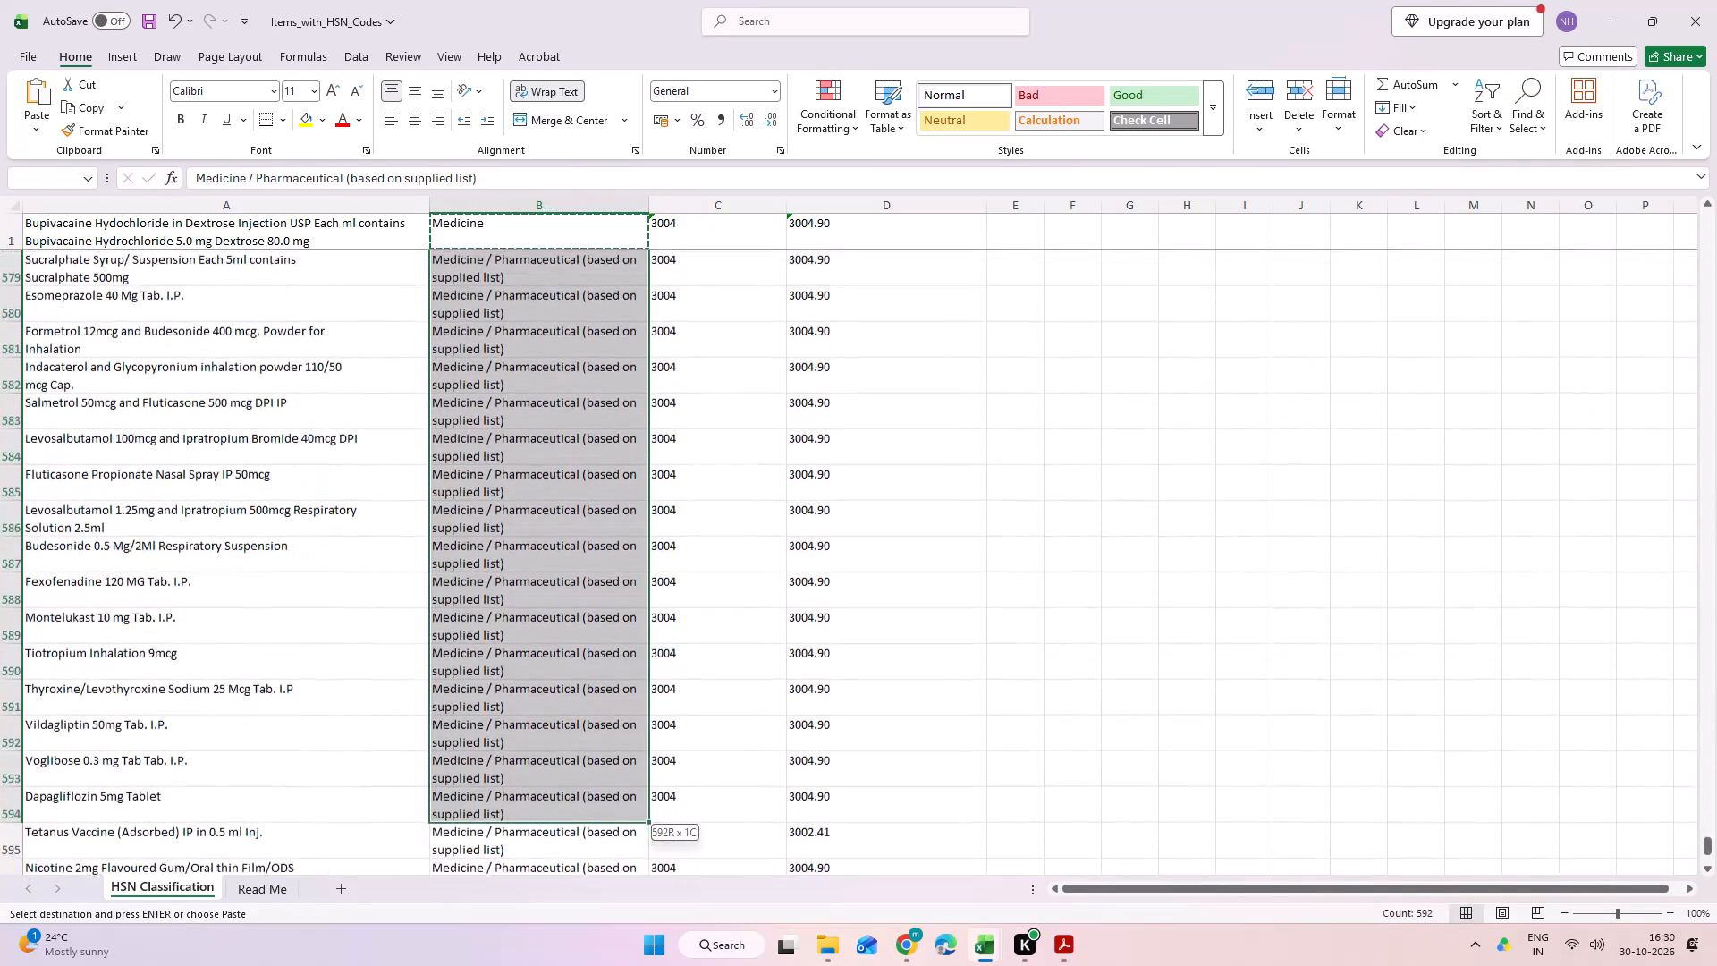
pyautogui.moveTo(568, 965); pyautogui.dragTo(536, 804)
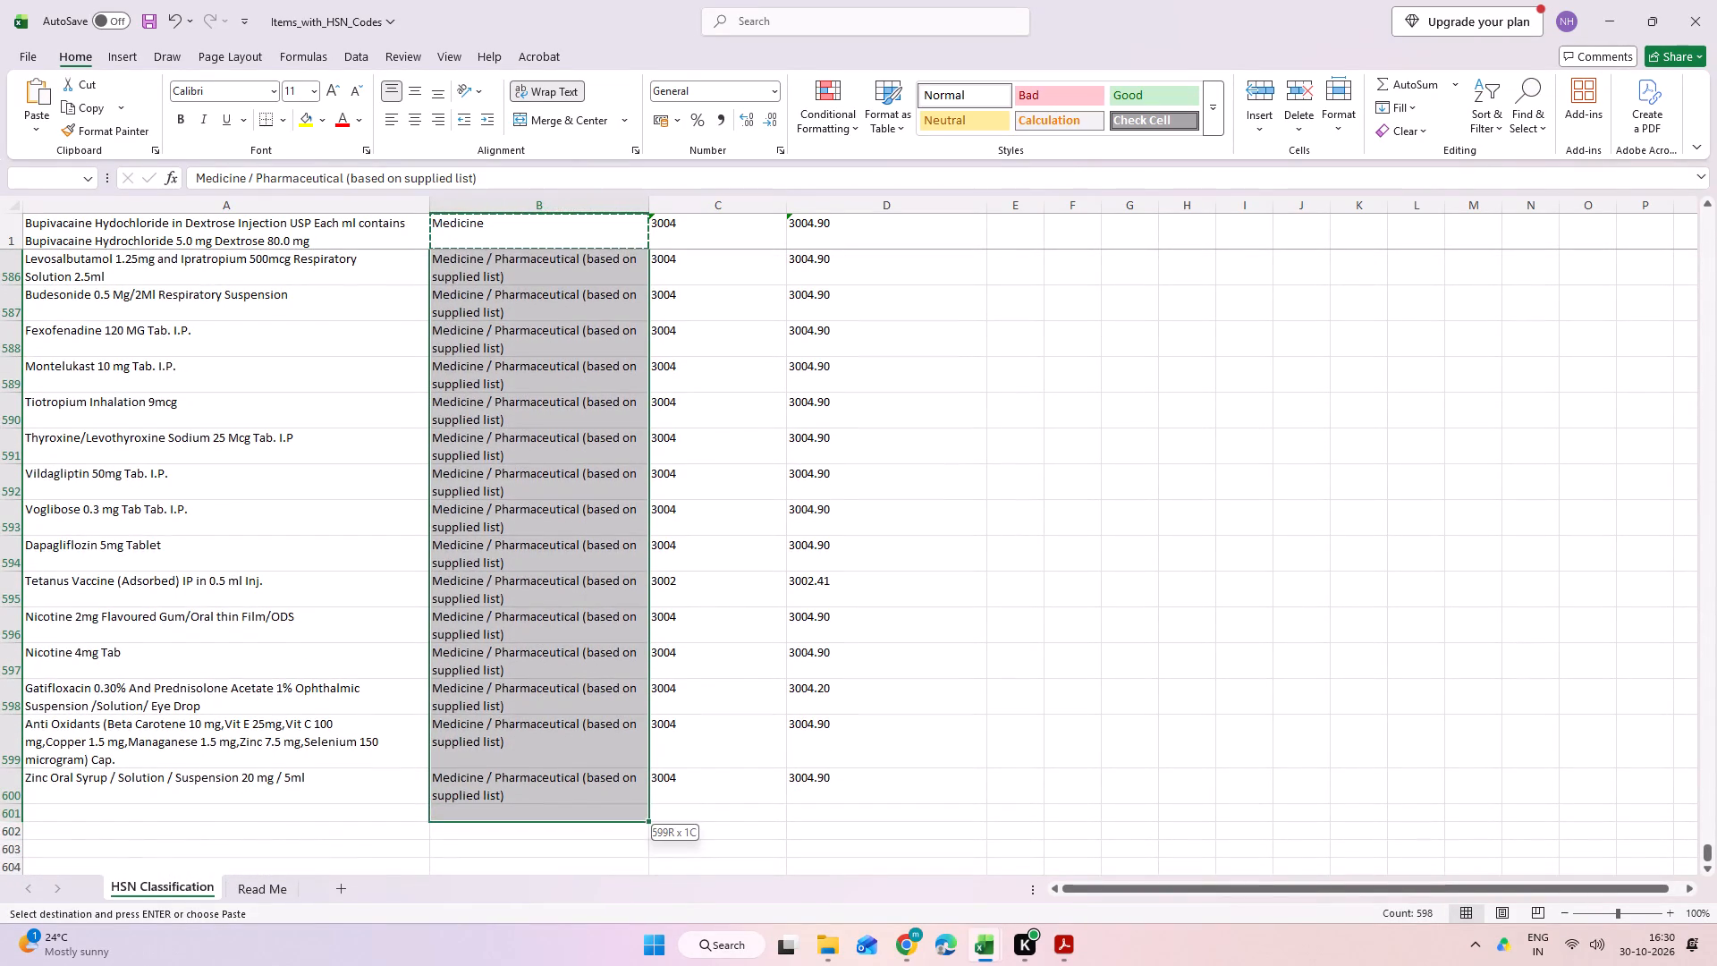
pyautogui.moveTo(536, 804); pyautogui.dragTo(533, 795)
pyautogui.press('Return')
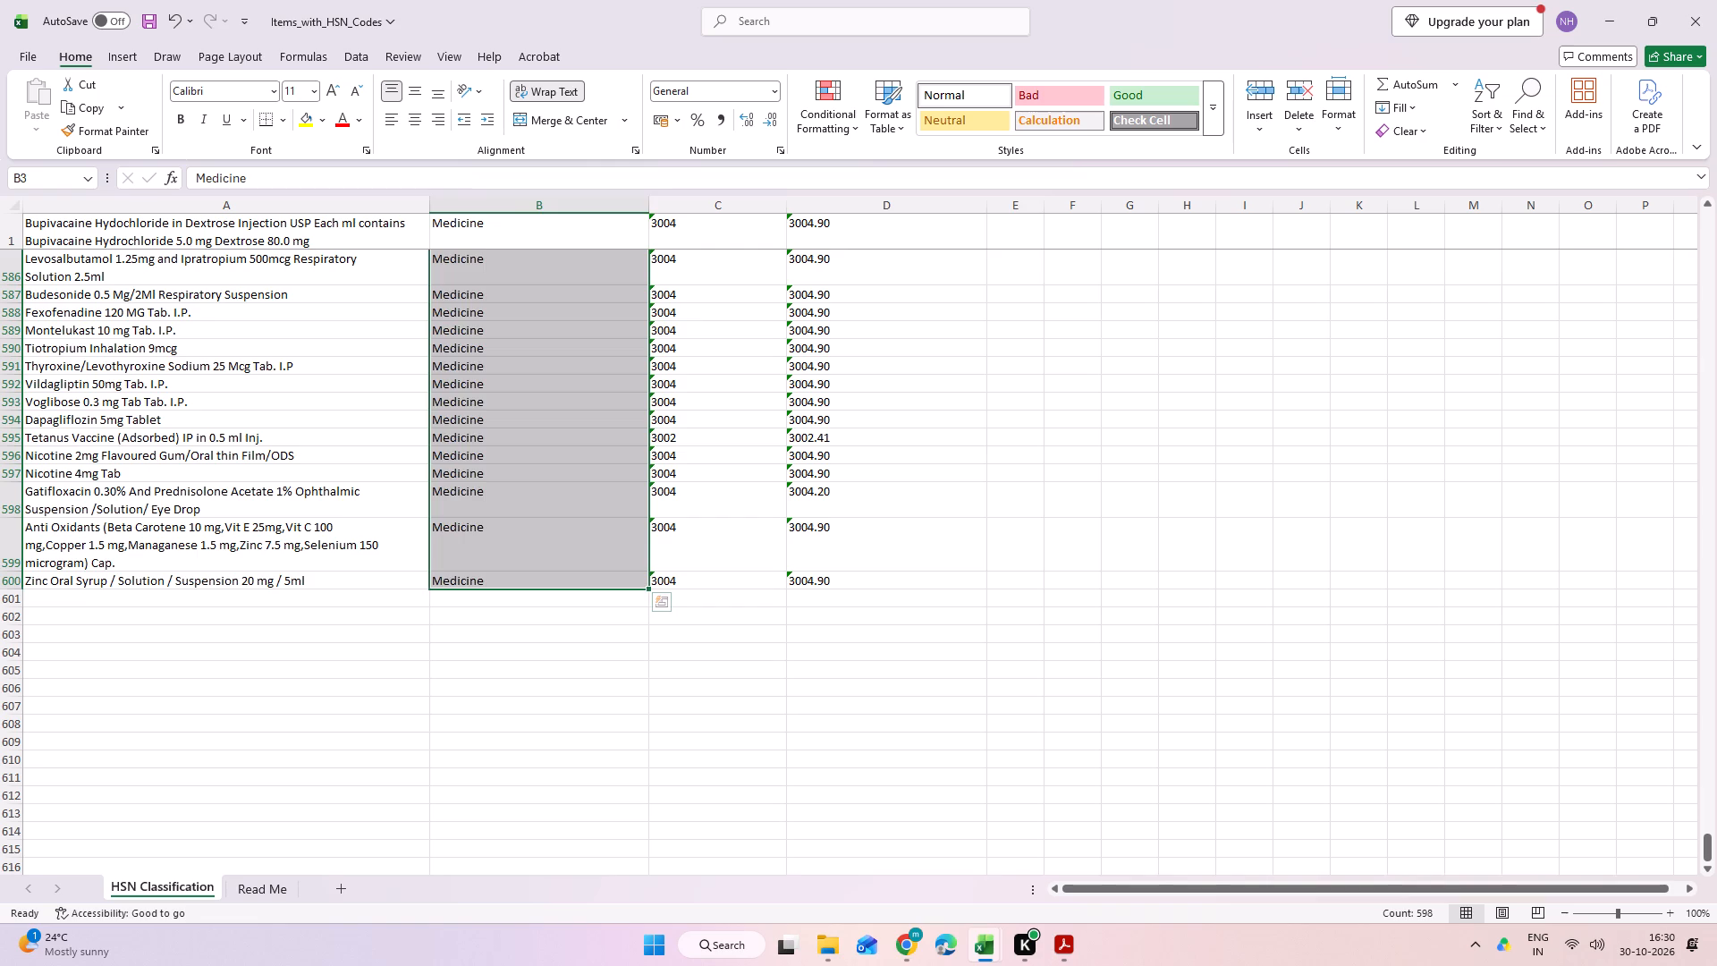
pyautogui.click(1039, 559)
# Widen the item name column A so that long medicine names fit on one line.
pyautogui.scroll(20, 1039, 558)
pyautogui.scroll(4, 1039, 558)
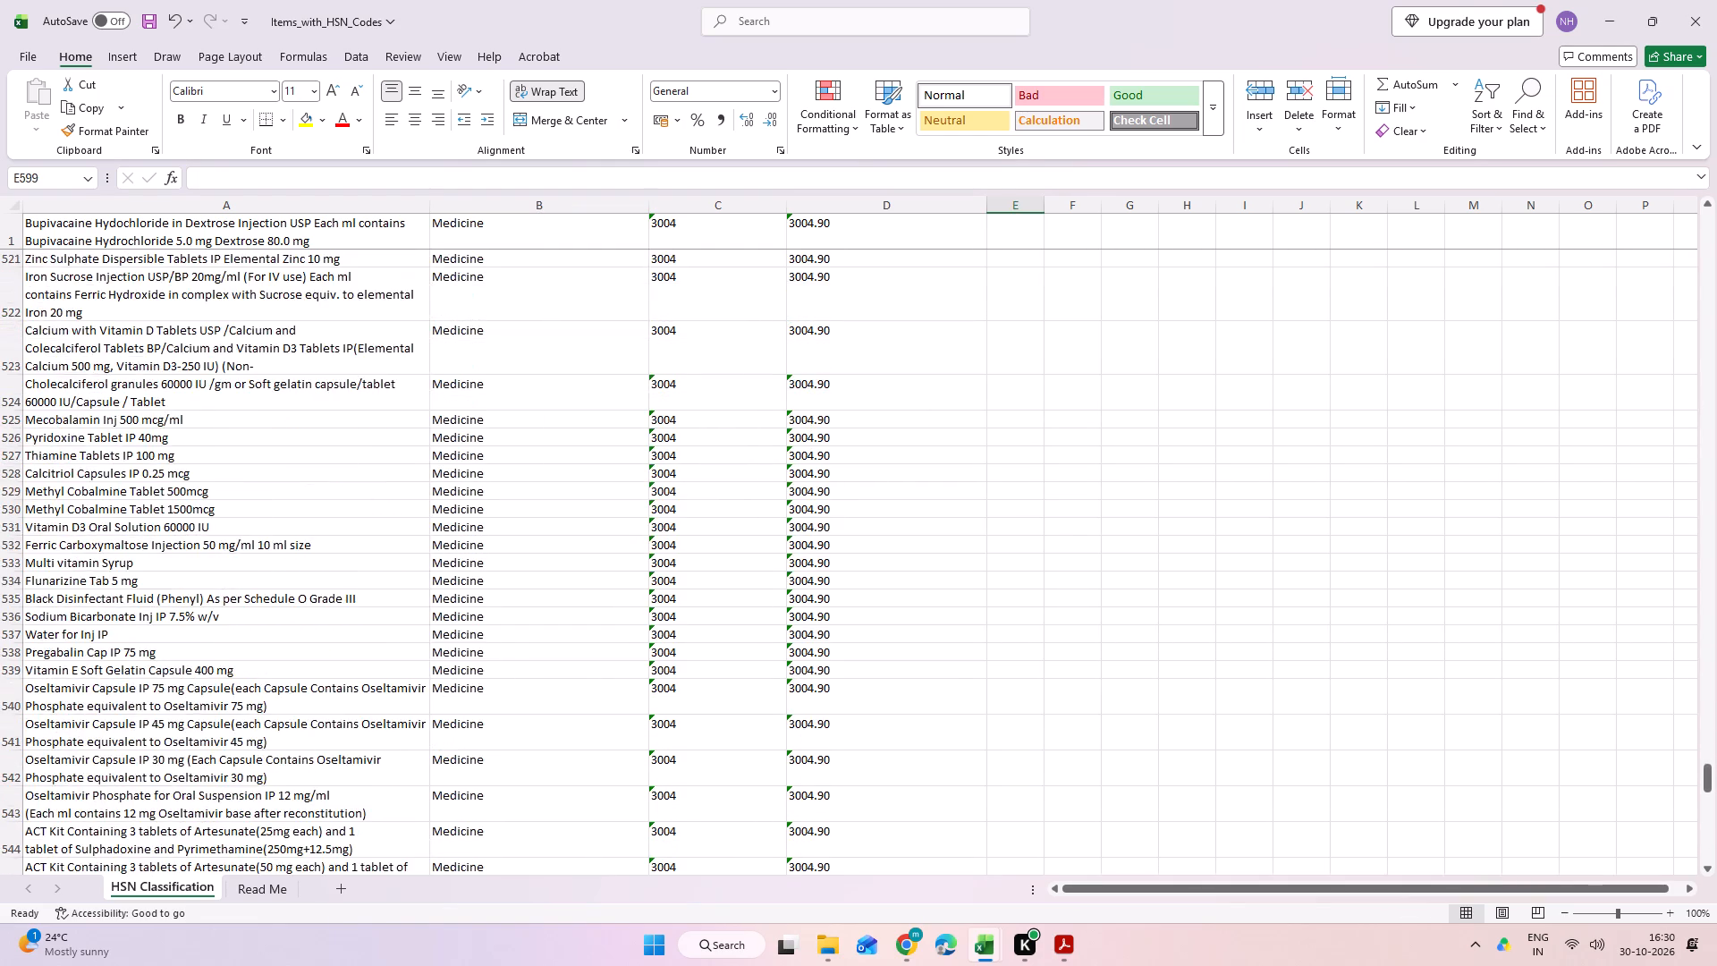
pyautogui.scroll(11, 1039, 558)
pyautogui.click(317, 208)
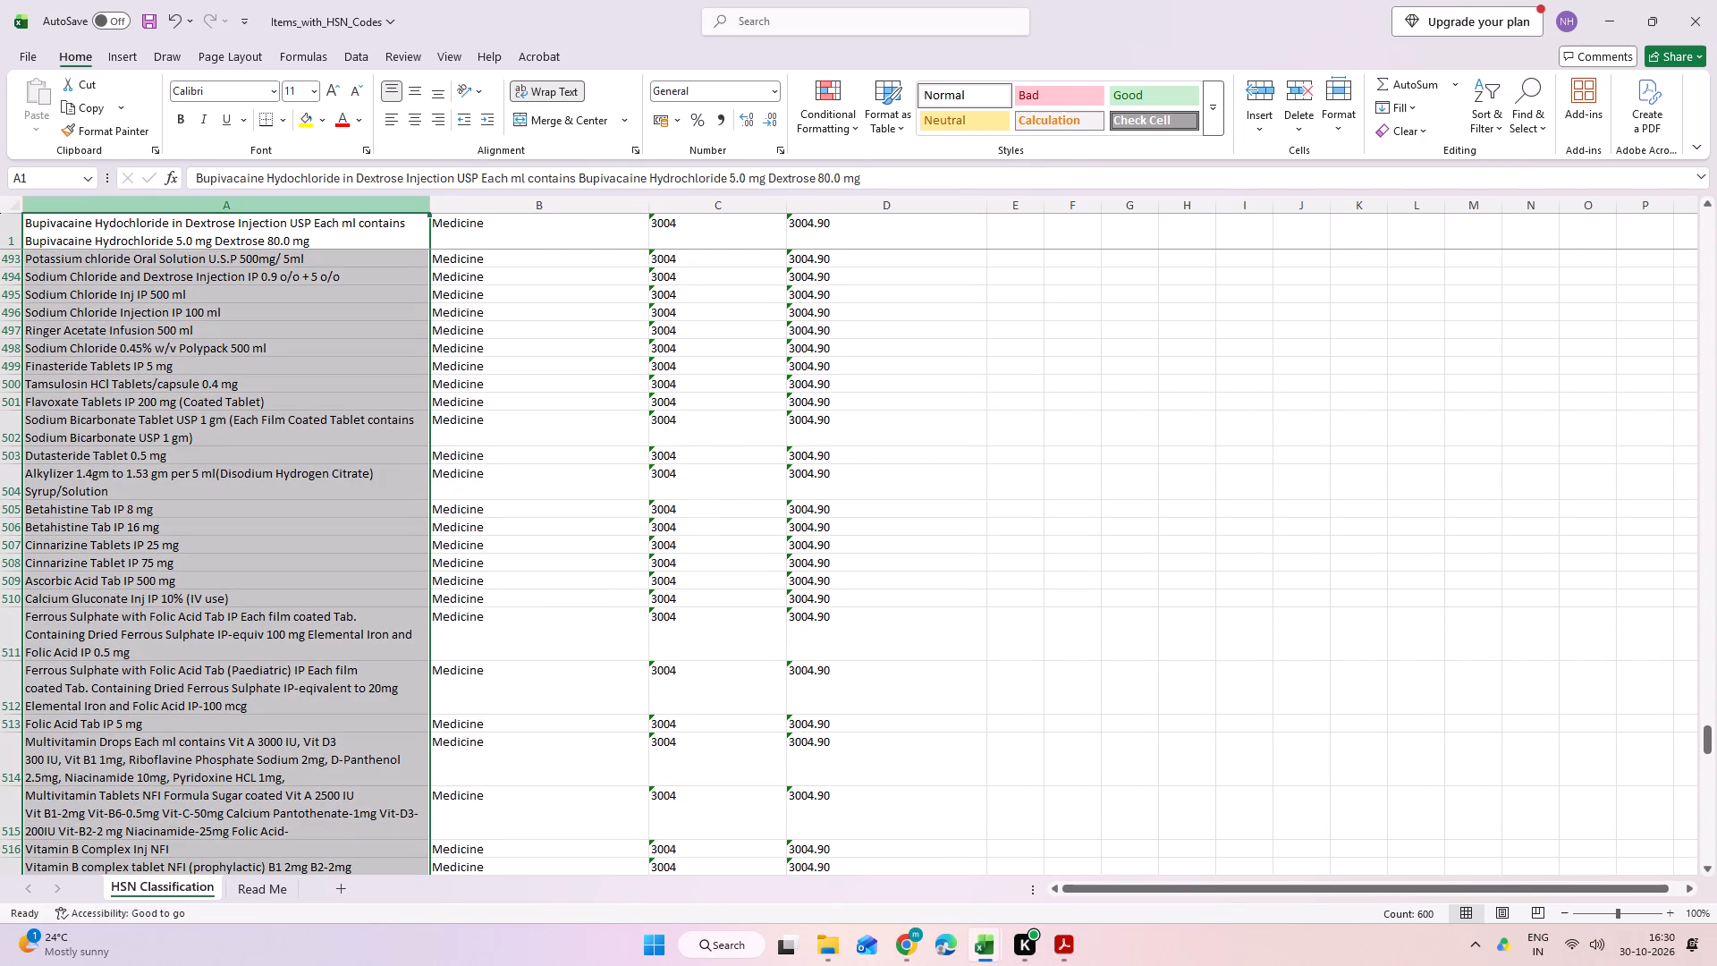
pyautogui.moveTo(427, 208); pyautogui.dragTo(806, 230)
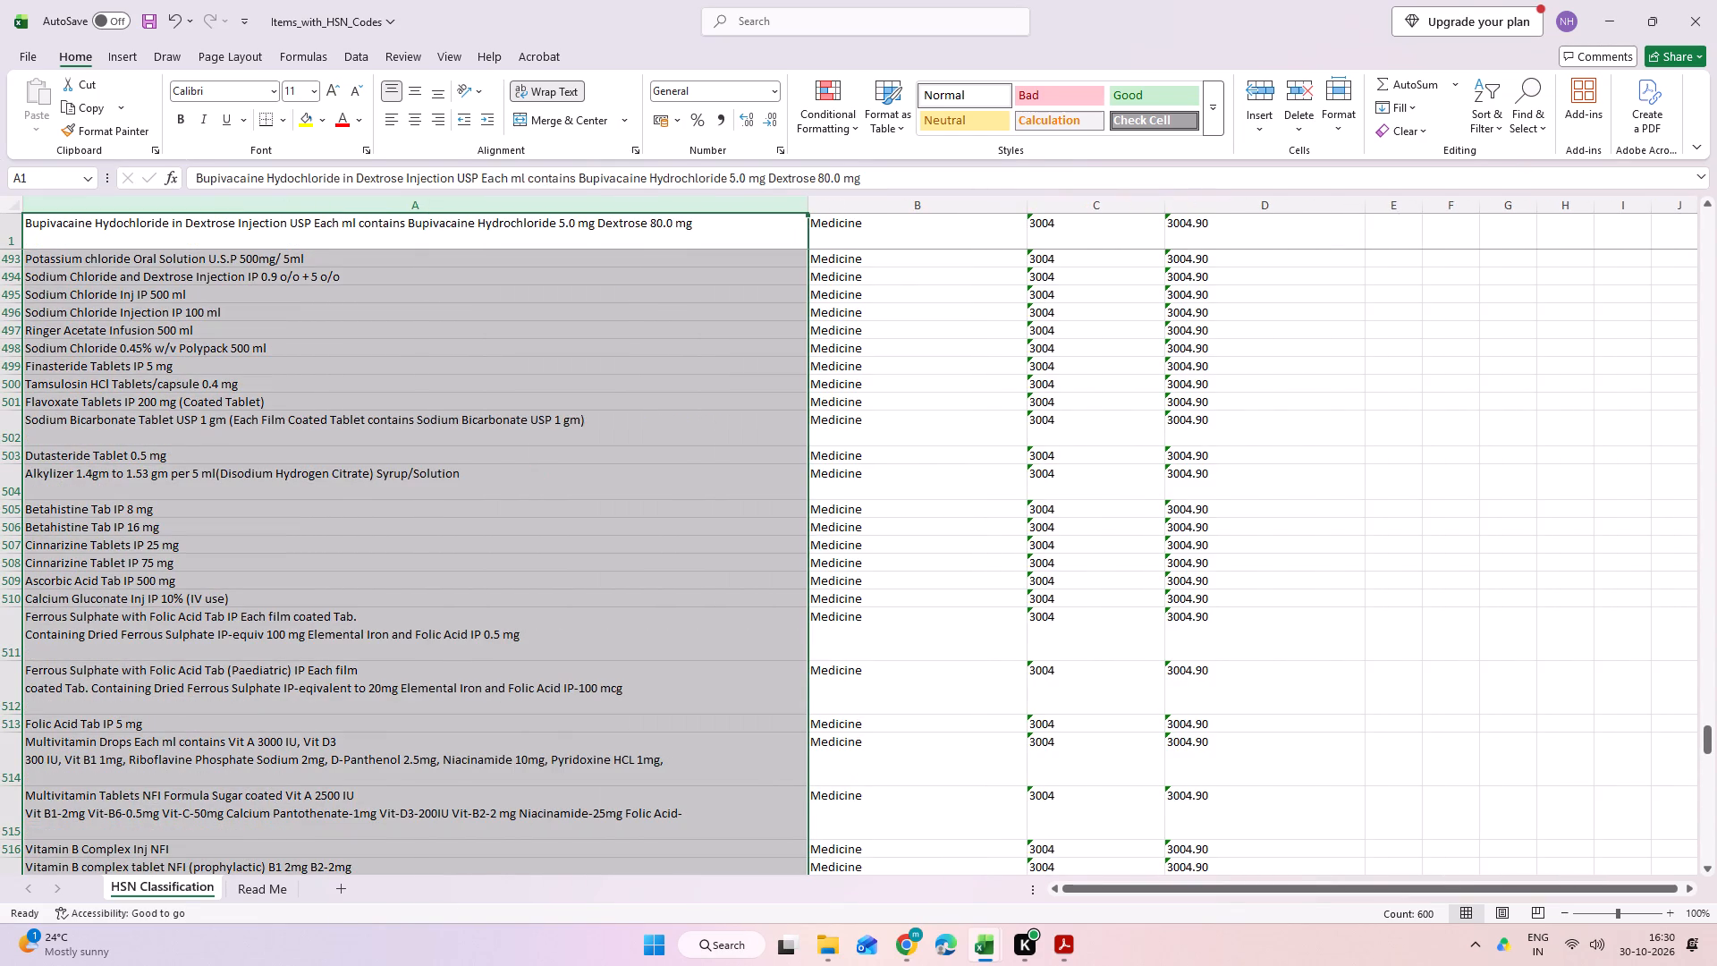
pyautogui.moveTo(808, 205); pyautogui.dragTo(1014, 208)
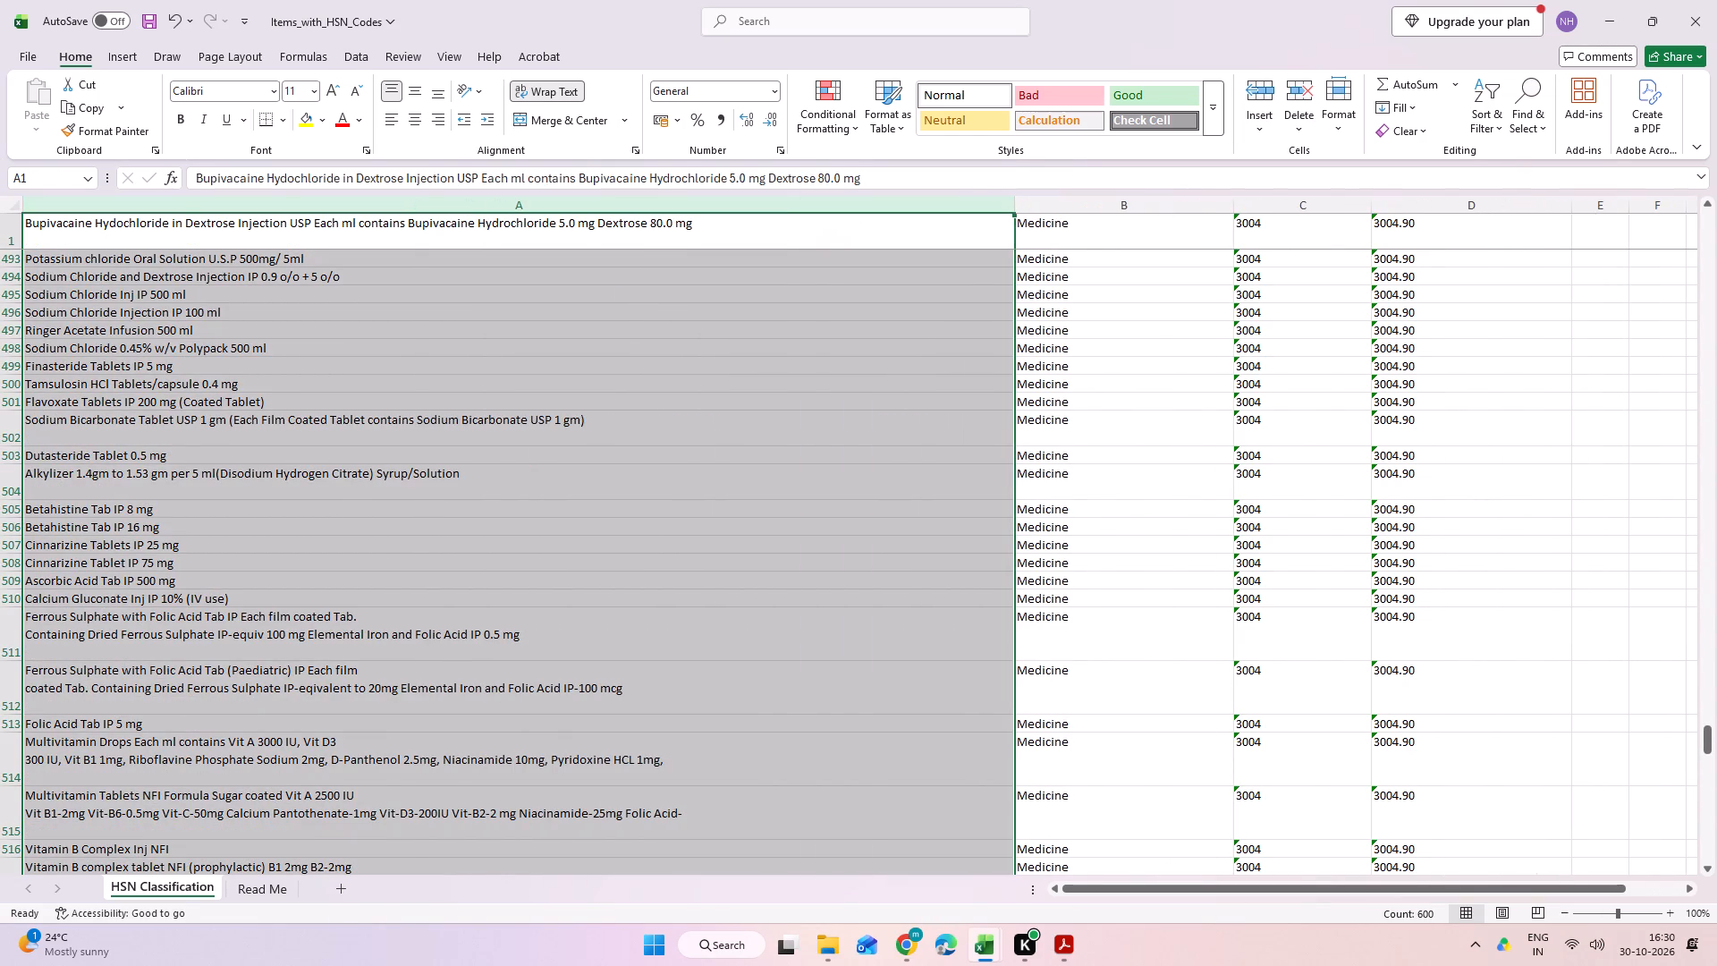
# Auto-fit the row heights of the whole HSN Classification sheet.
pyautogui.click(7, 211)
pyautogui.doubleClick(10, 252)
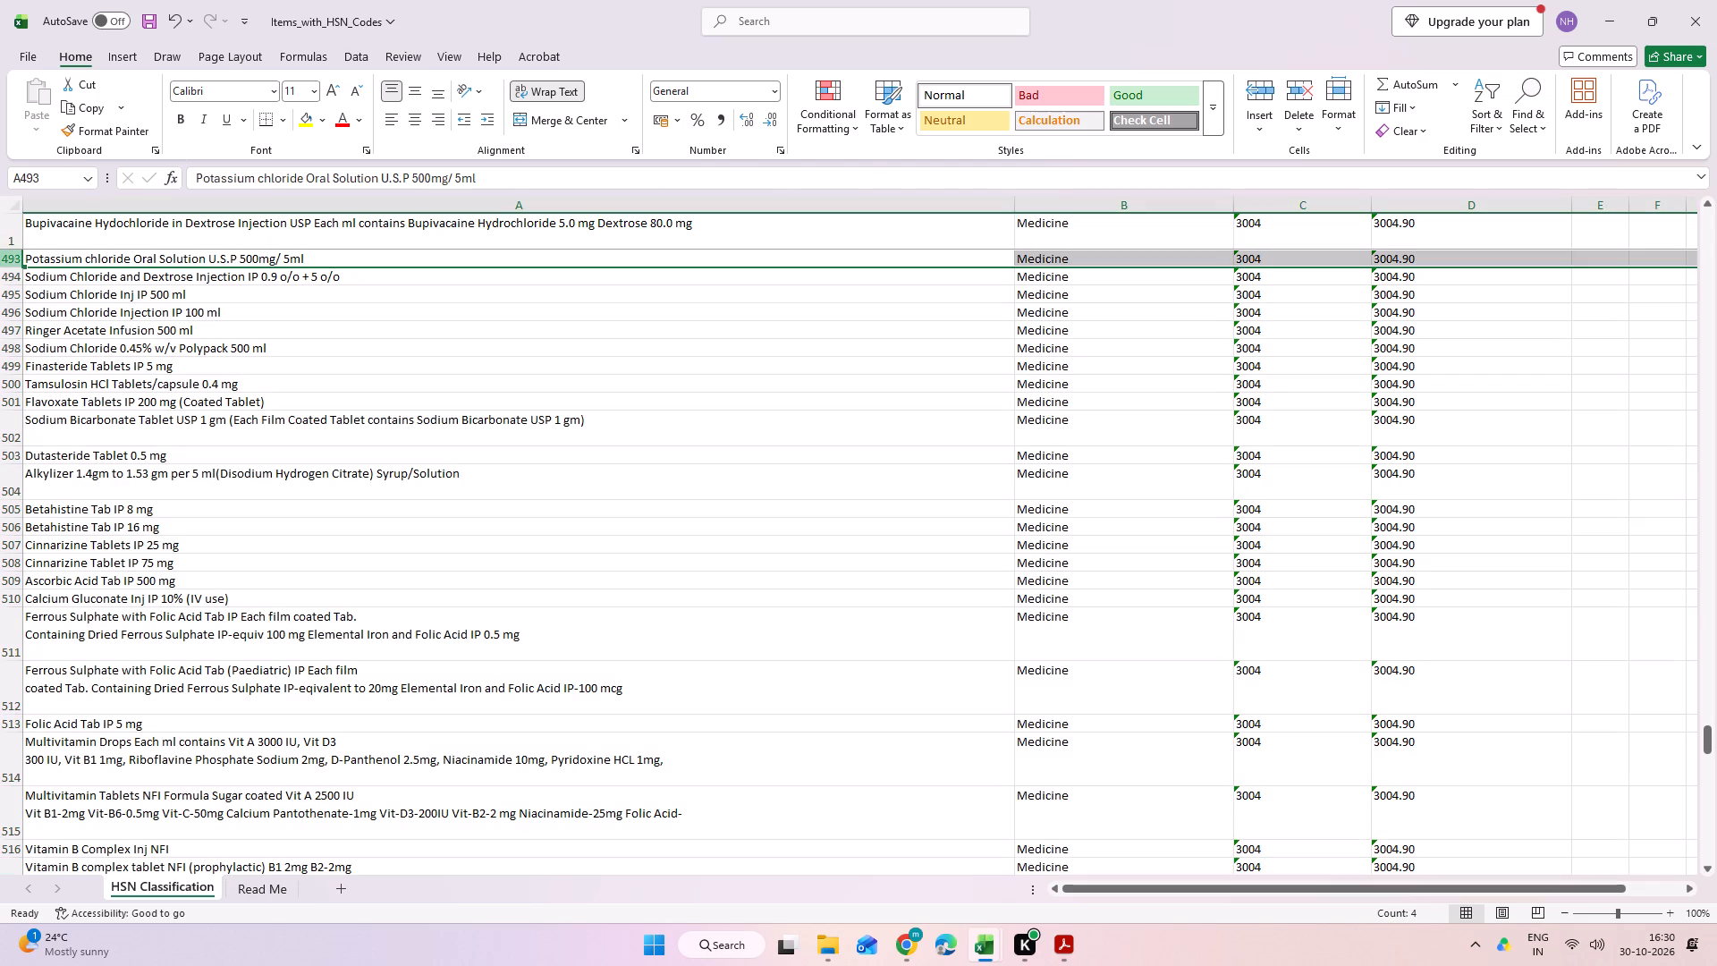
pyautogui.click(17, 203)
pyautogui.doubleClick(11, 247)
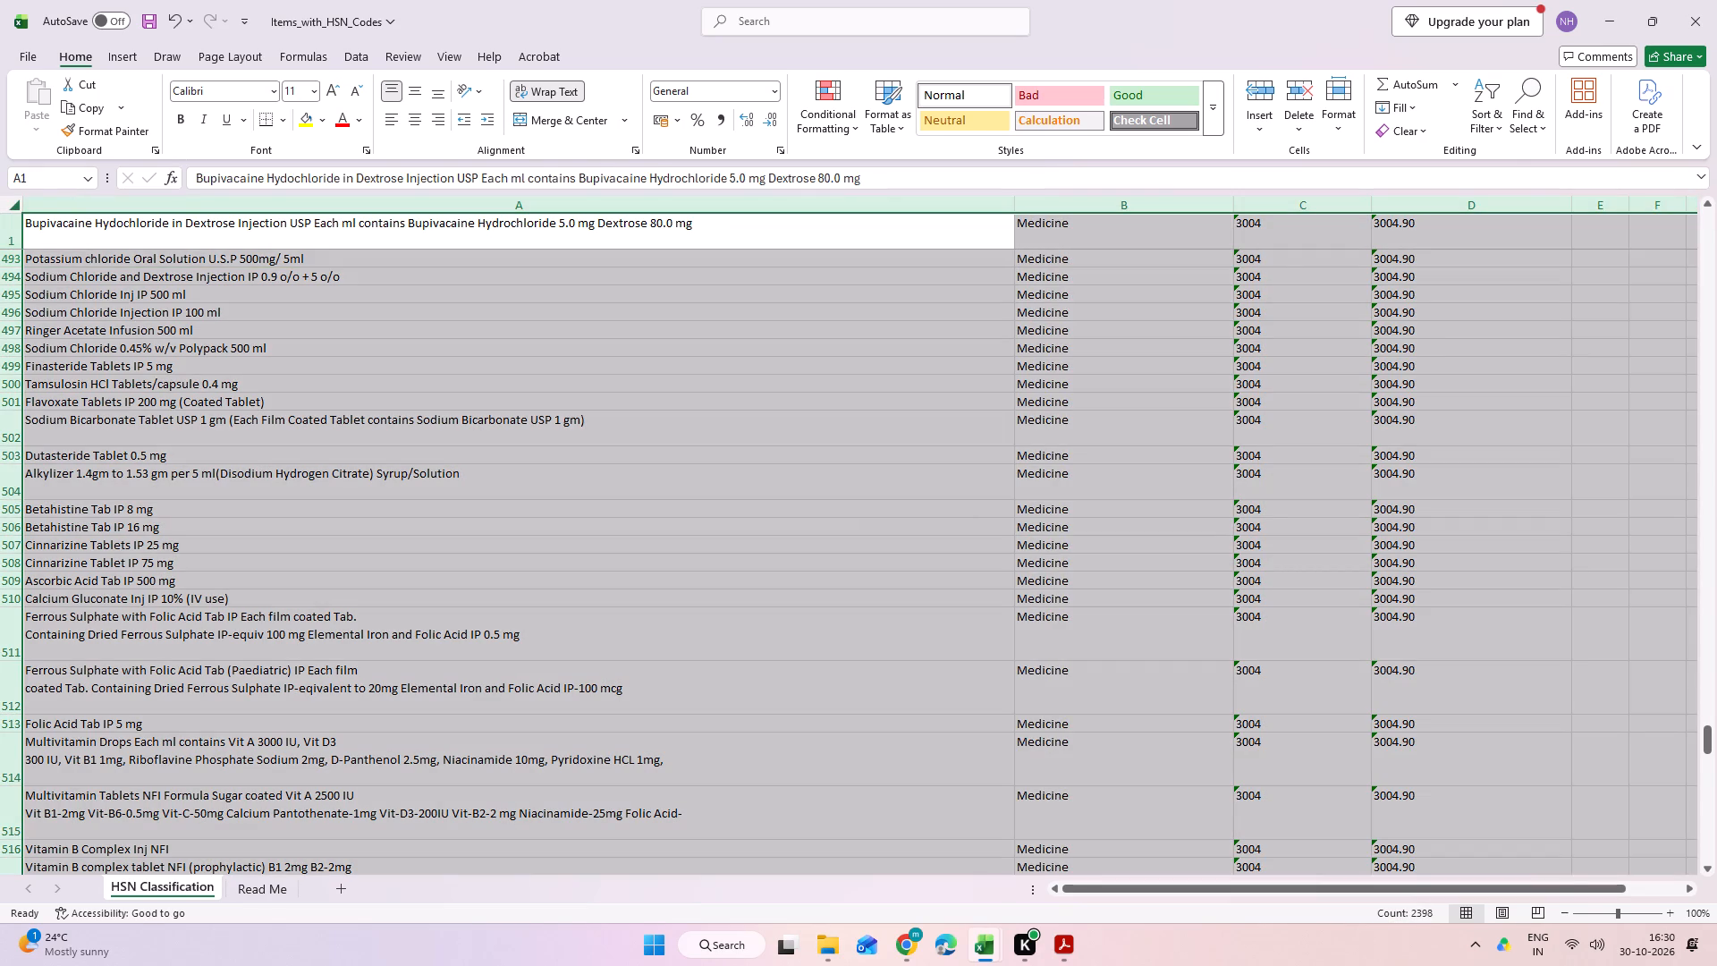
pyautogui.click(178, 286)
# Replace the line break in the Ciprofloxacin and Dexamethasone Ear Drops name in A315 with a space.
pyautogui.scroll(14, 201, 341)
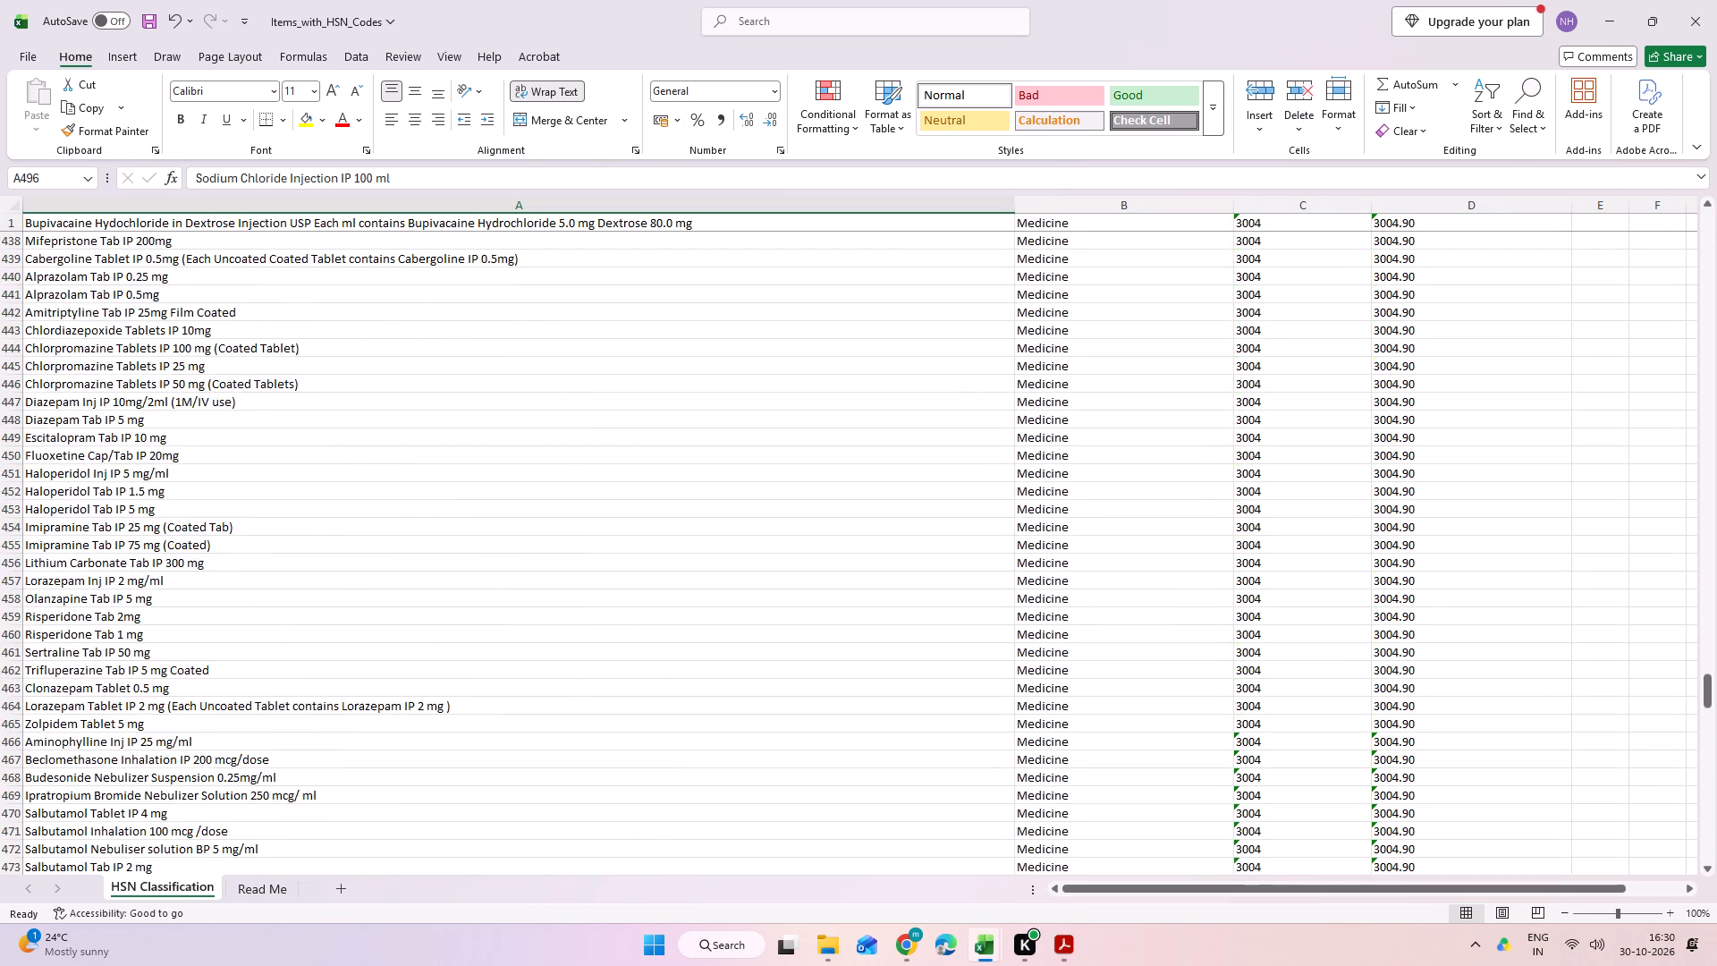
pyautogui.scroll(20, 201, 341)
pyautogui.scroll(13, 201, 341)
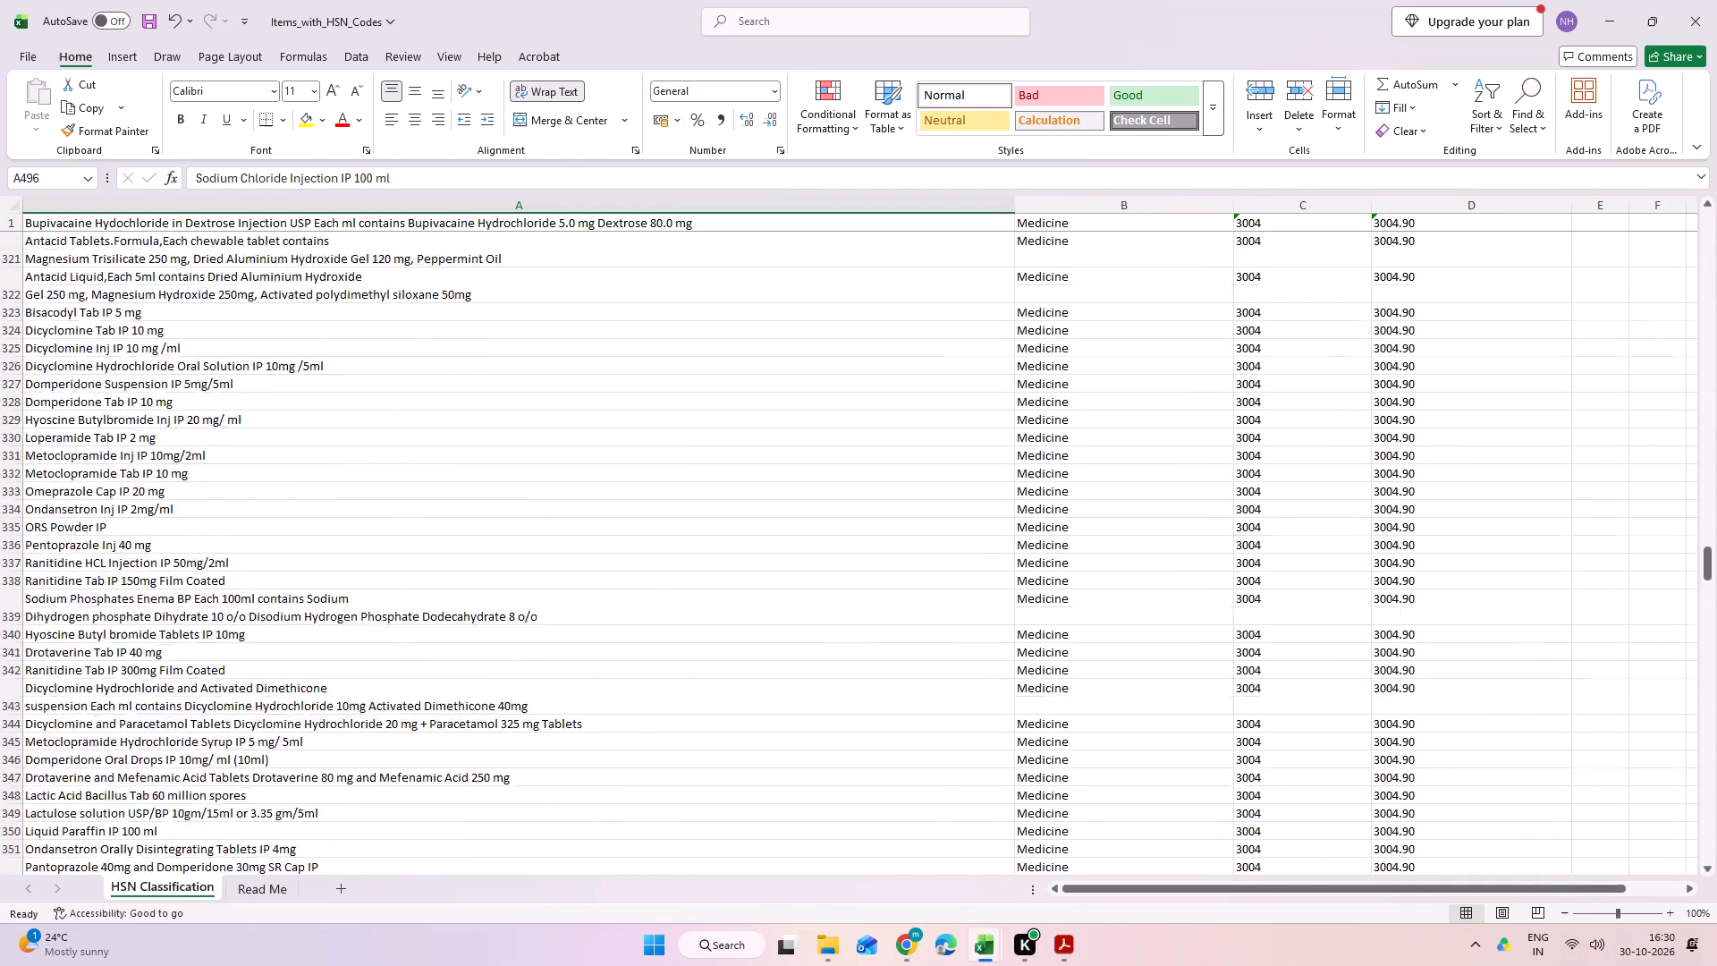
pyautogui.scroll(5, 201, 341)
pyautogui.click(75, 446)
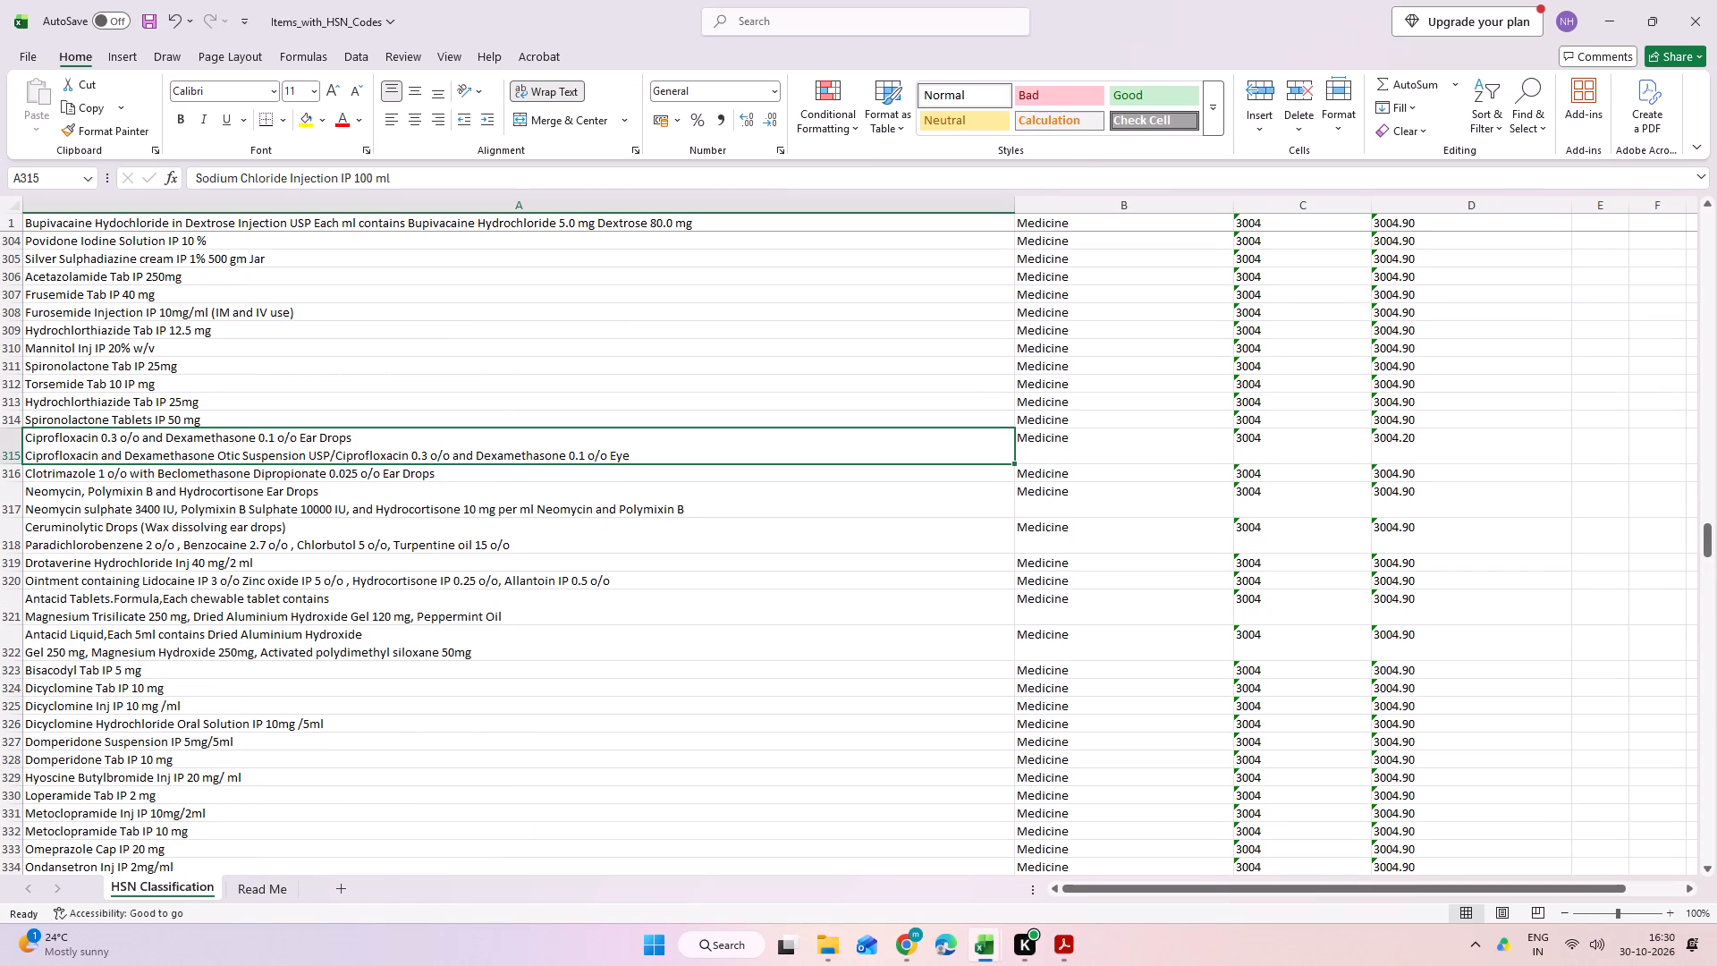
pyautogui.doubleClick(632, 447)
pyautogui.click(521, 445)
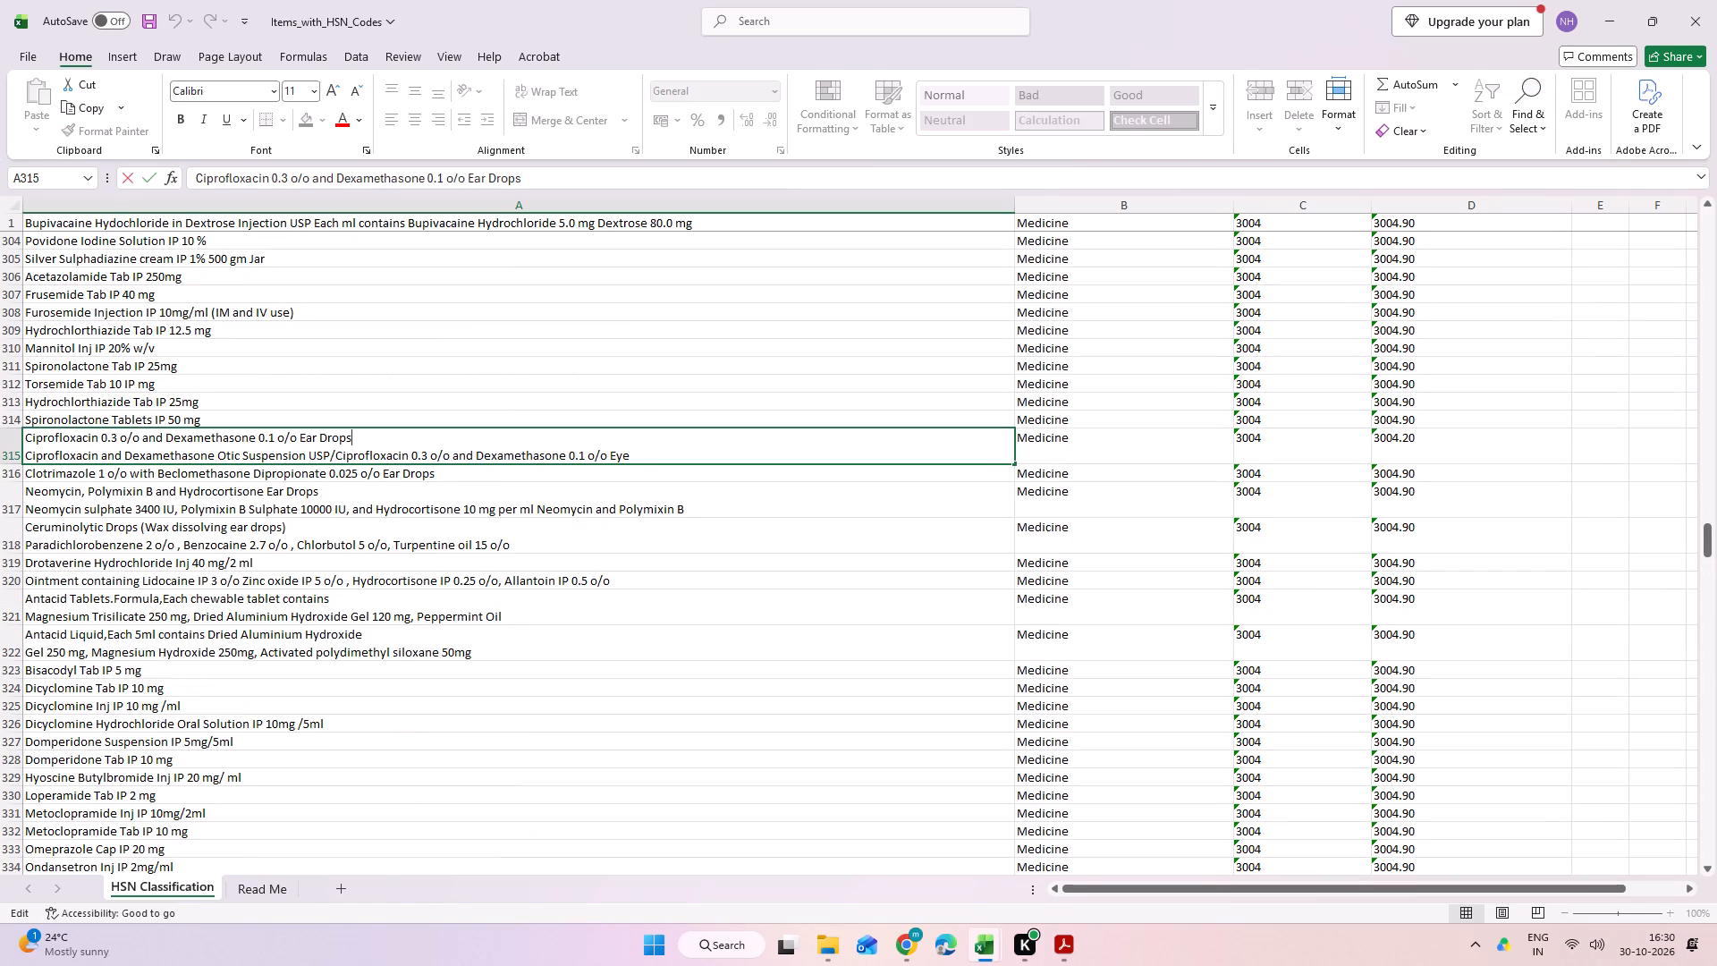
pyautogui.press('space')
pyautogui.press('Delete')
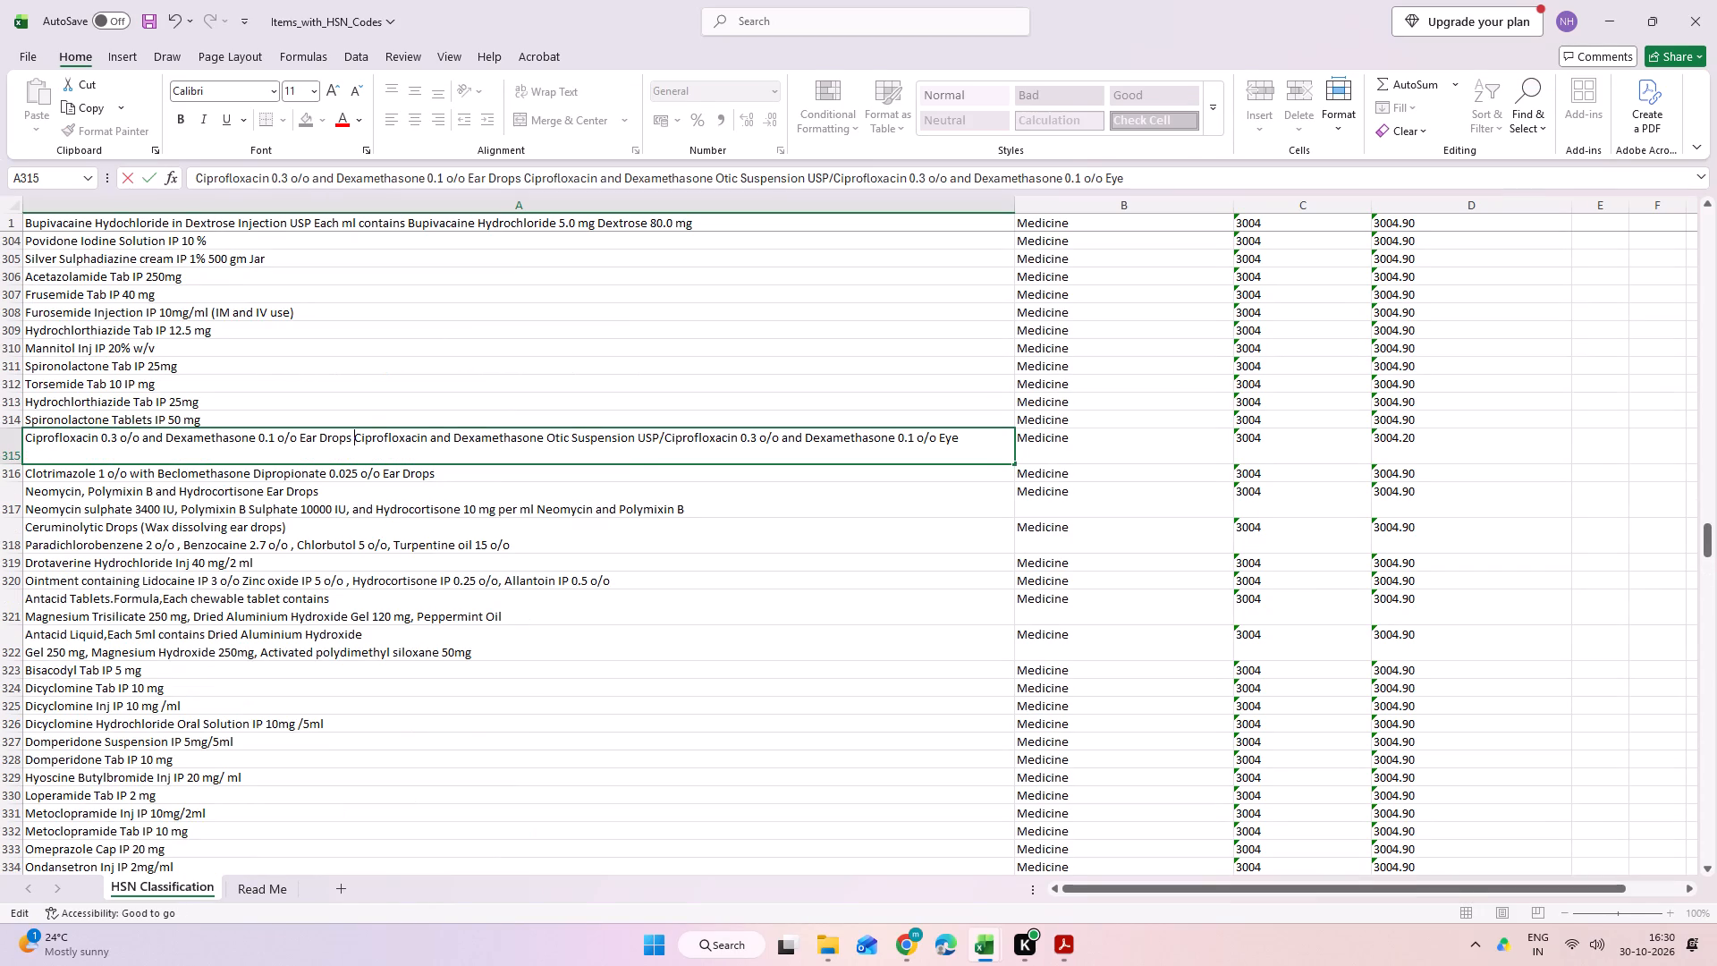
pyautogui.click(529, 491)
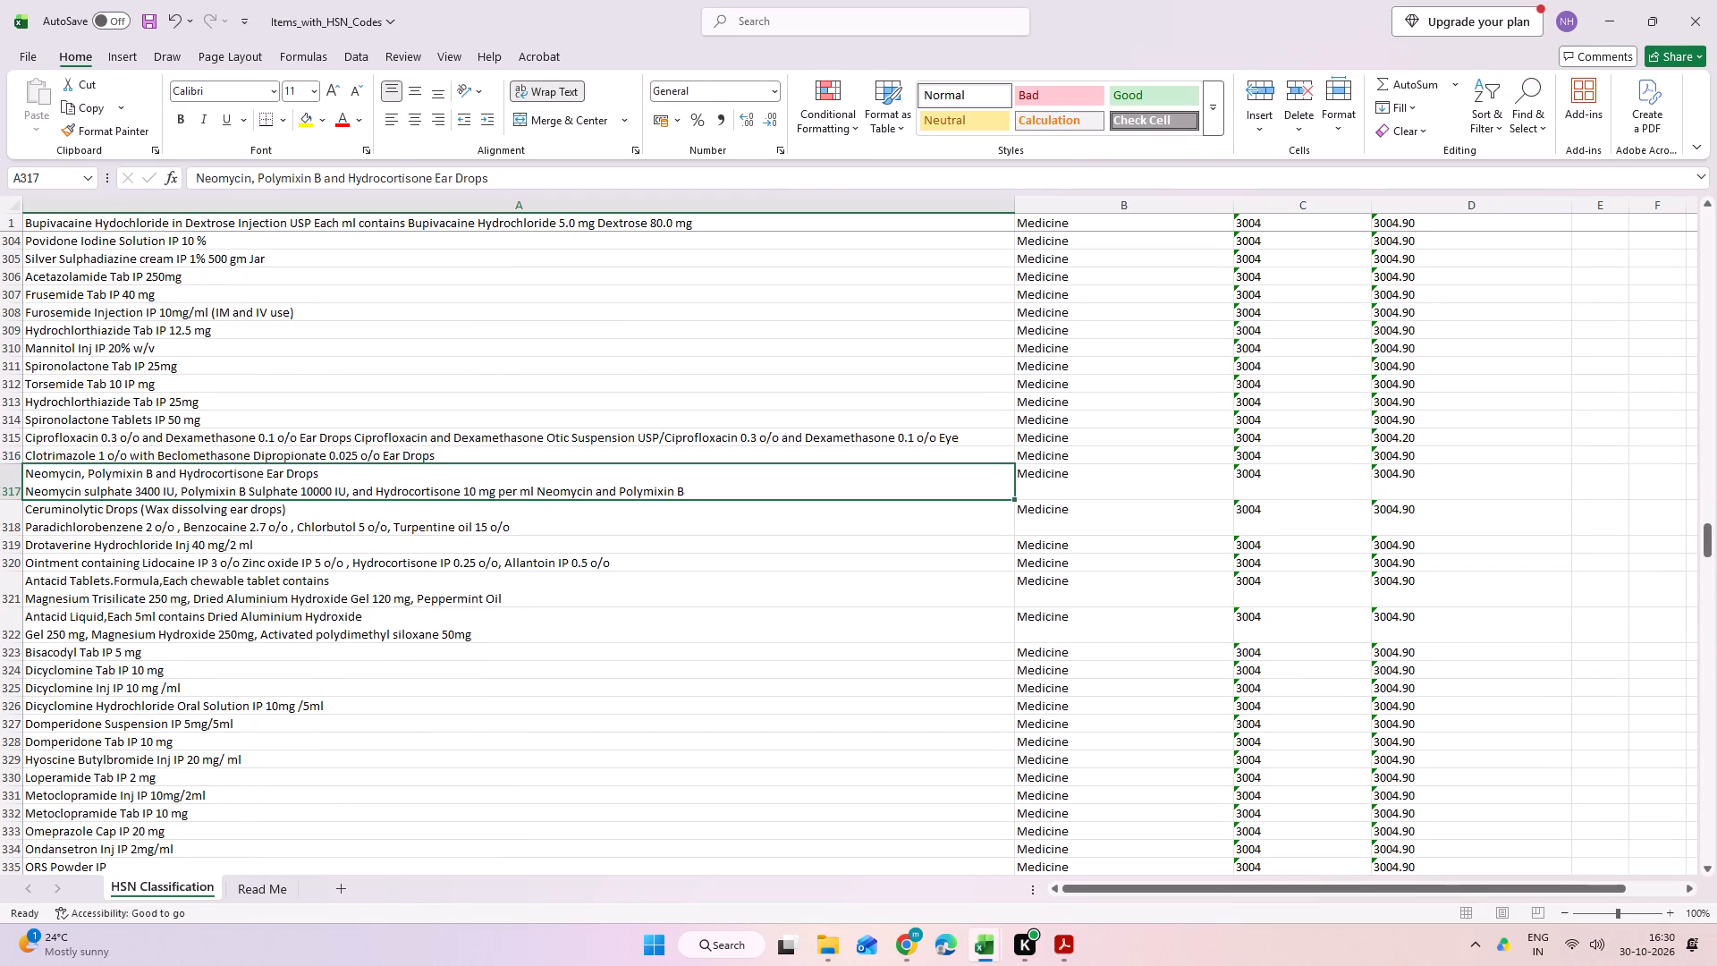
# Replace the line break in the Neomycin, Polymixin B and Hydrocortisone Ear Drops name in A317 with a space.
pyautogui.doubleClick(468, 486)
pyautogui.click(414, 472)
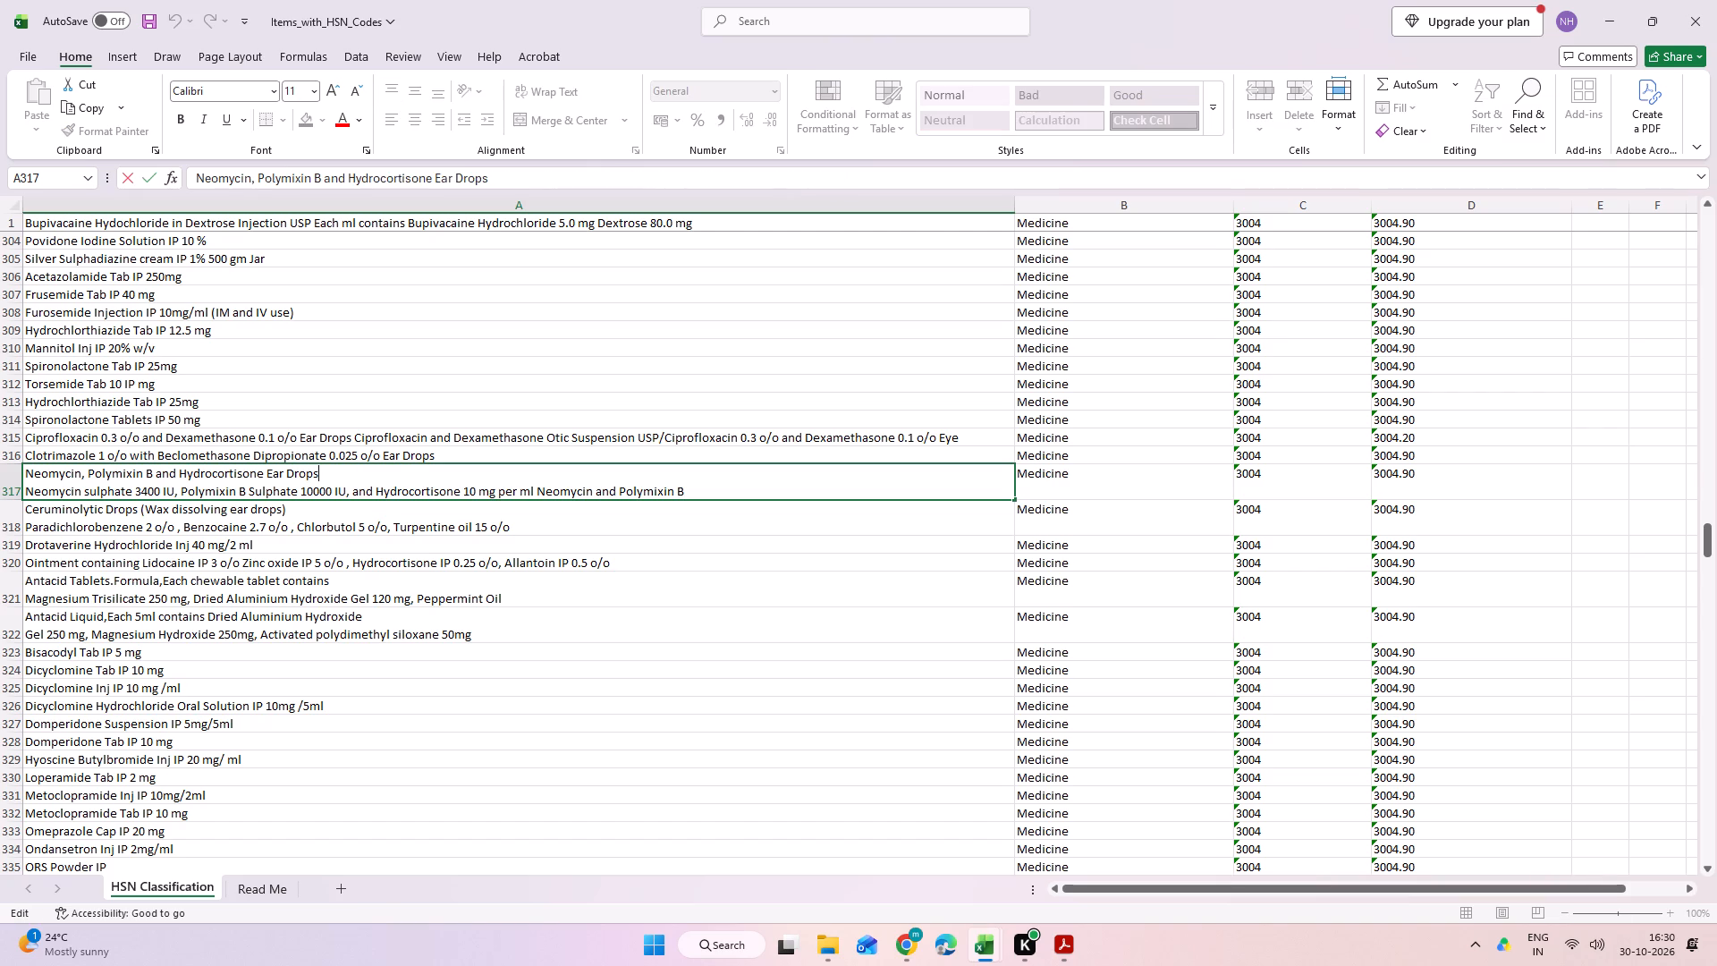
pyautogui.press('space')
pyautogui.press('Delete')
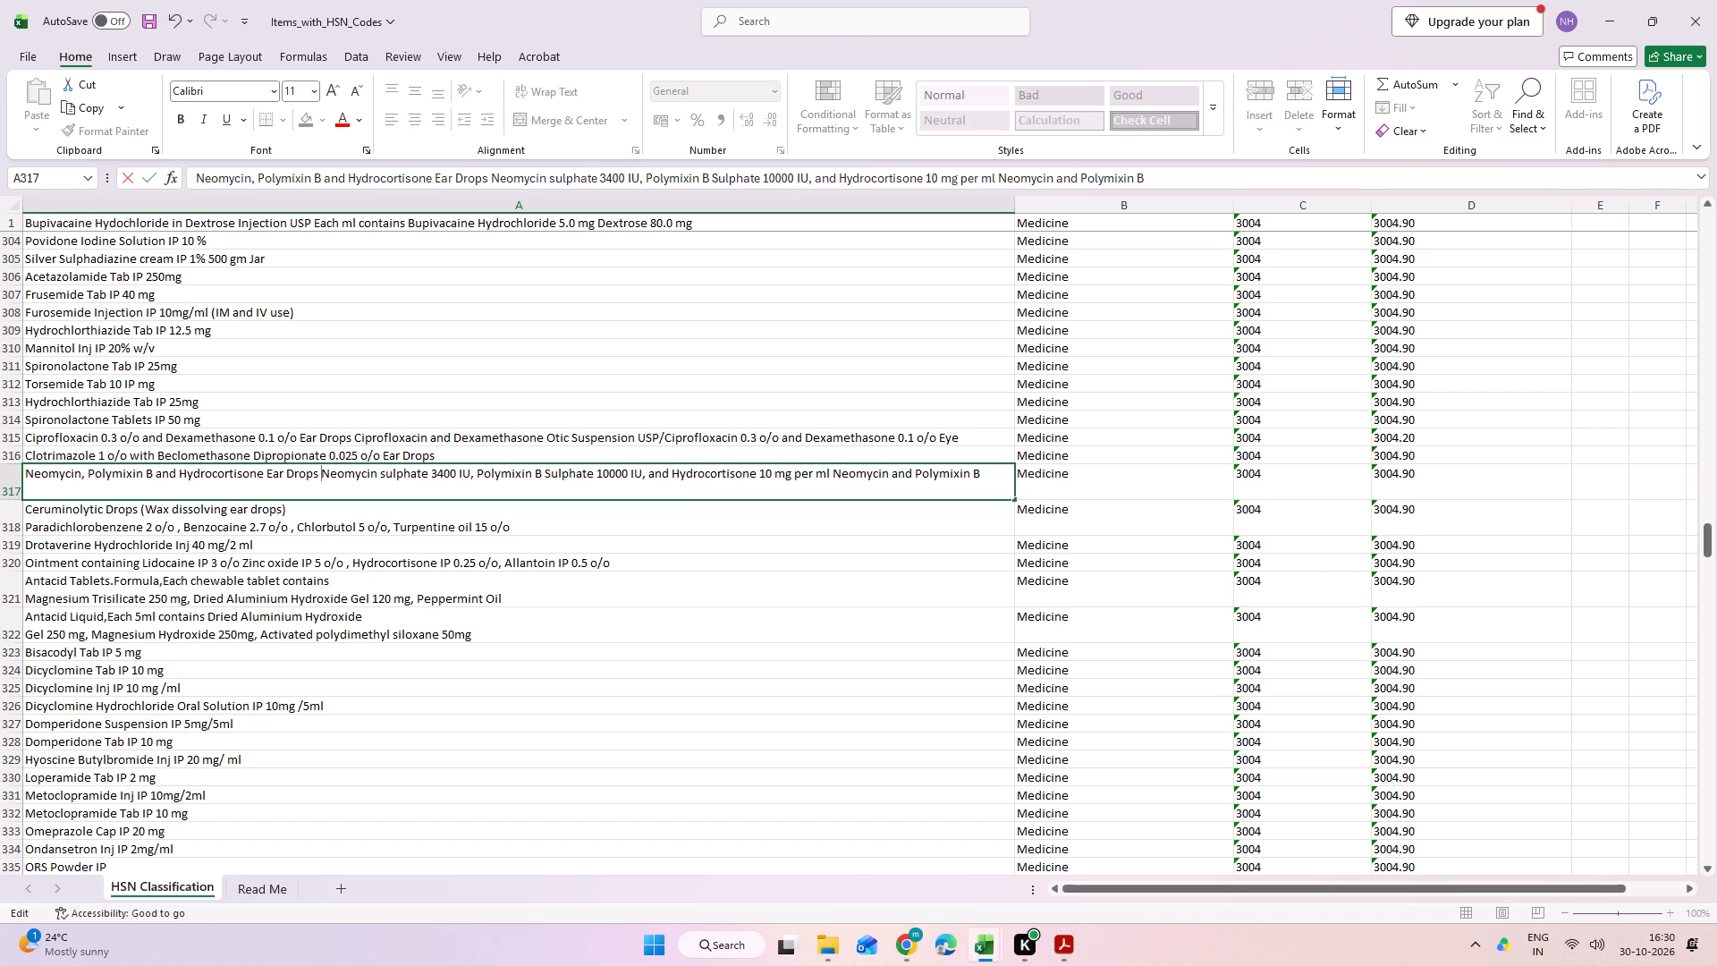
pyautogui.click(466, 559)
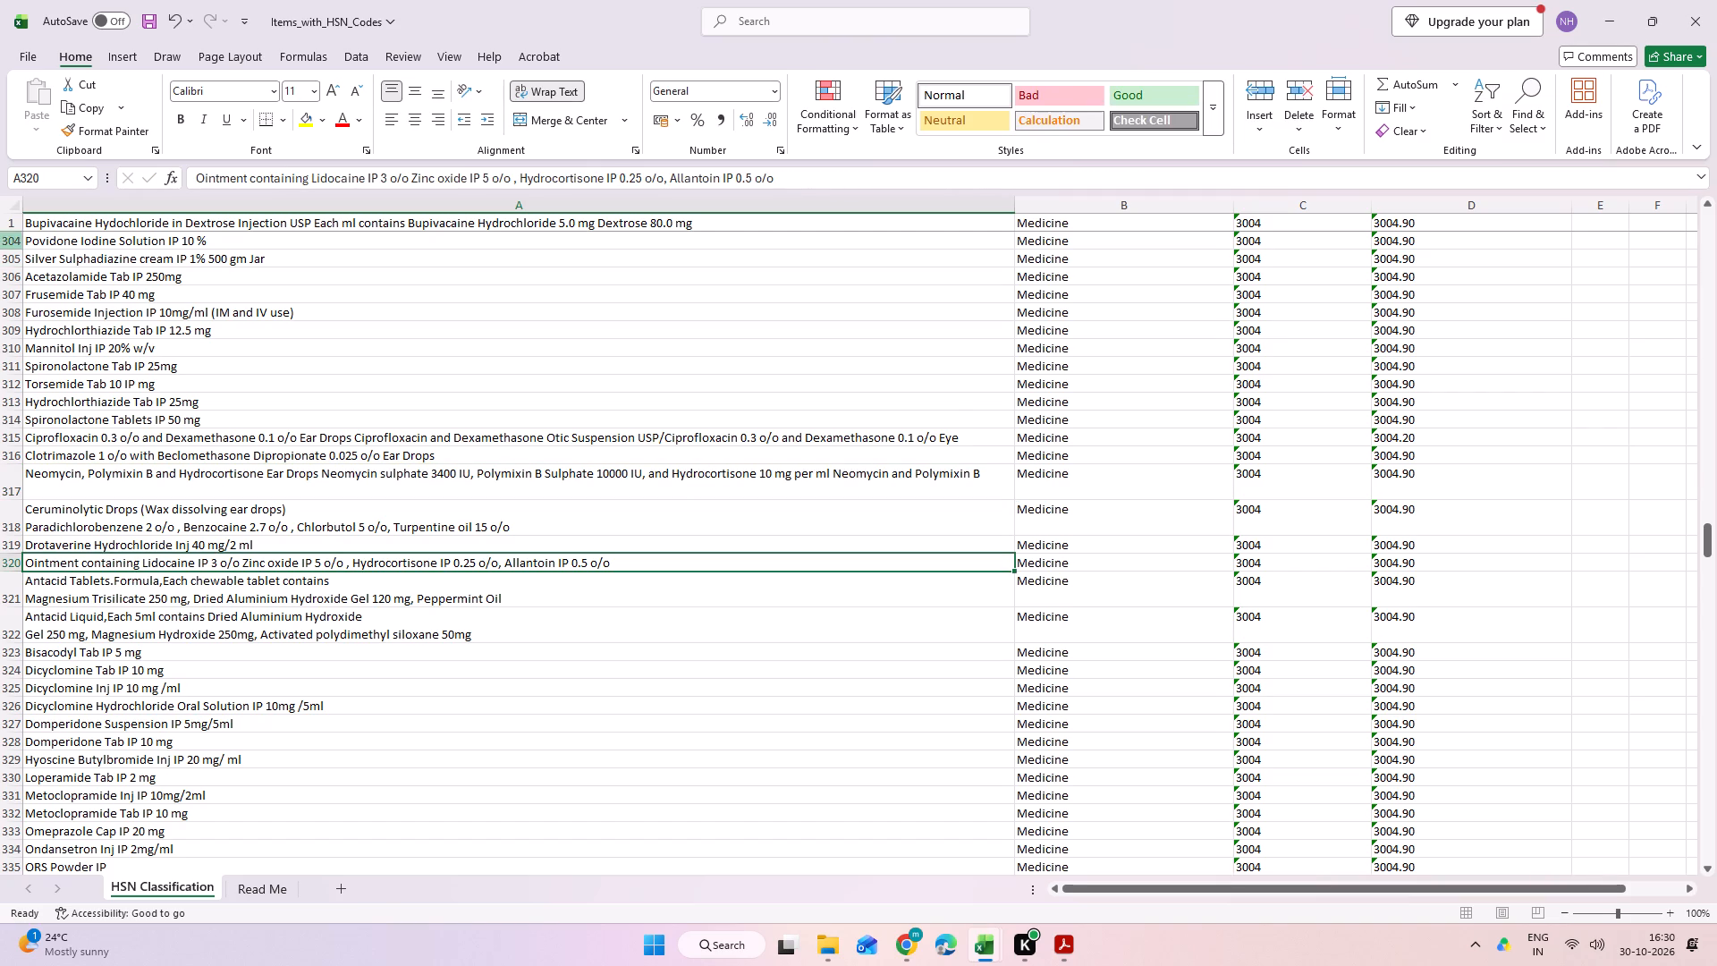
# Auto-fit the column widths of the whole HSN Classification sheet to their contents.
pyautogui.click(13, 208)
pyautogui.doubleClick(9, 497)
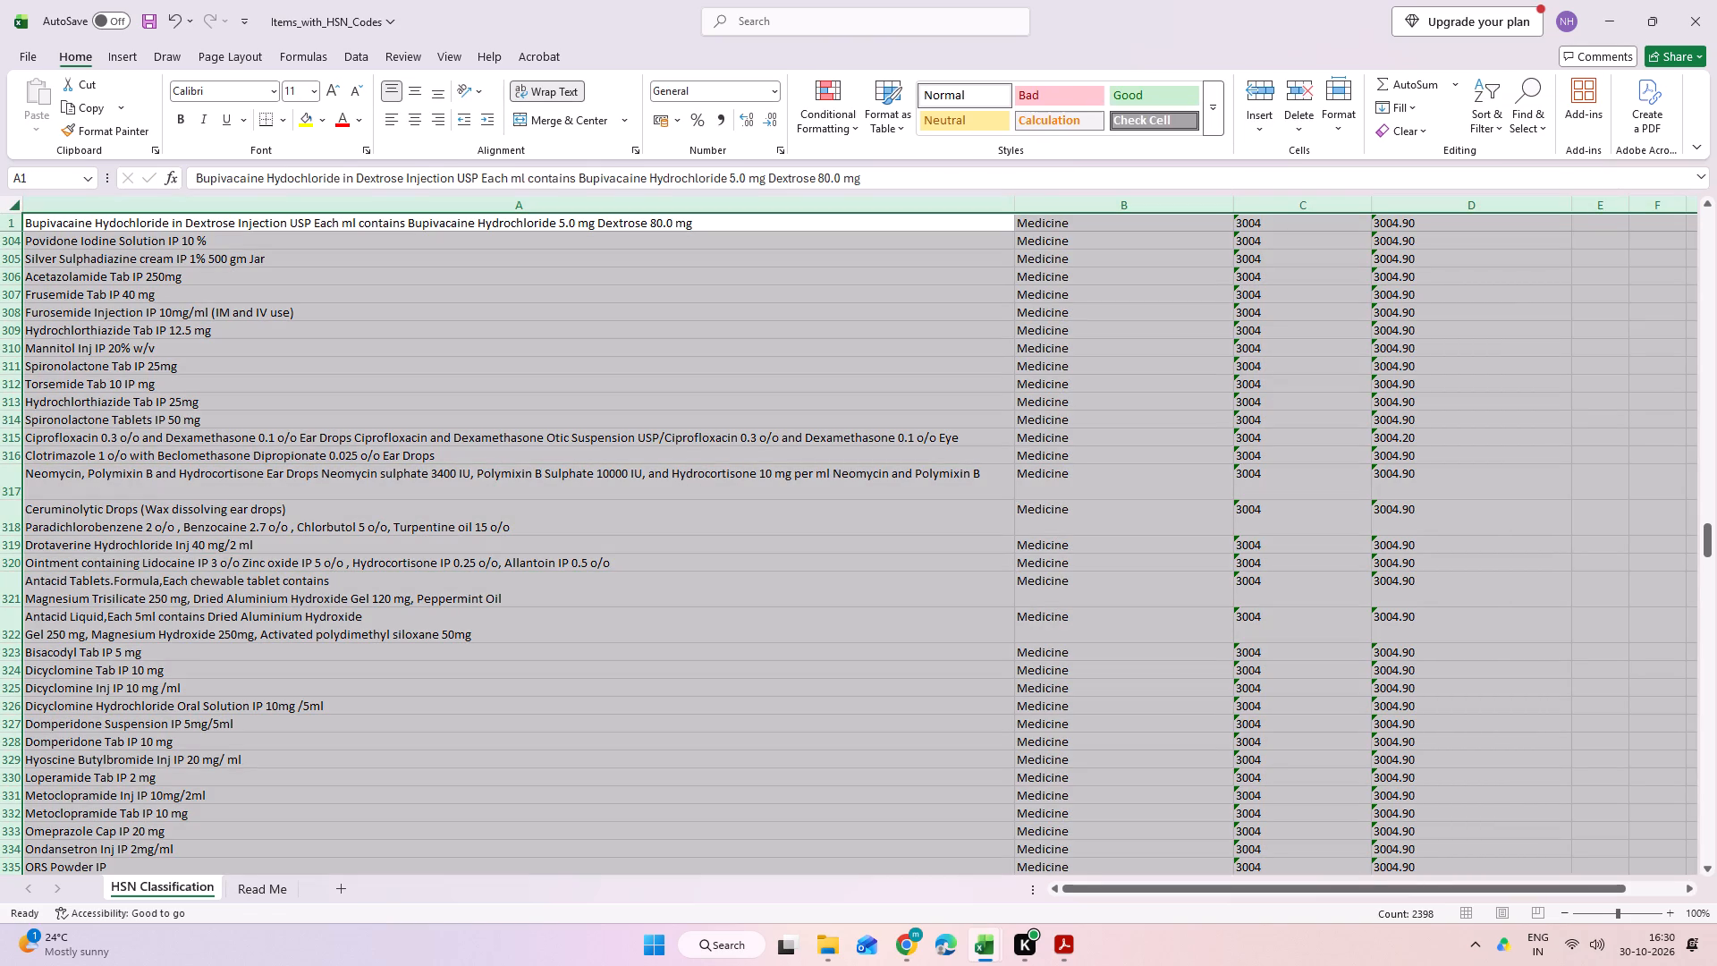
pyautogui.doubleClick(1013, 204)
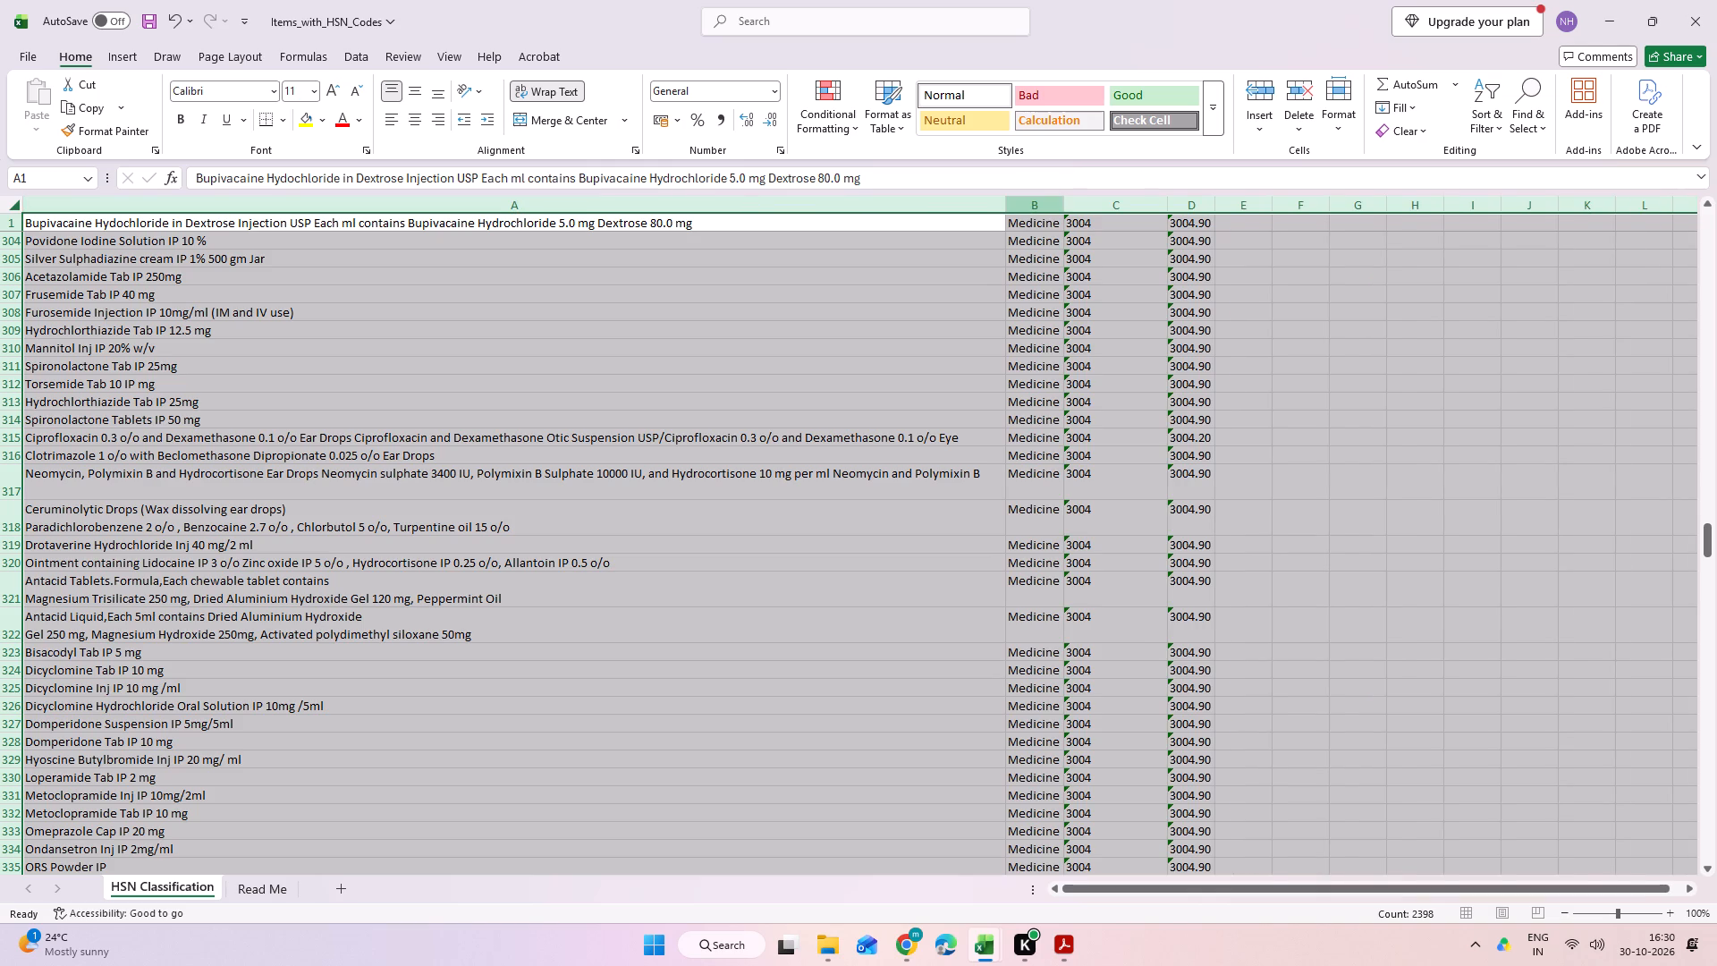
# Reduce the height of row 317, the Neomycin ear drops item, to suit its single-line name.
pyautogui.click(687, 491)
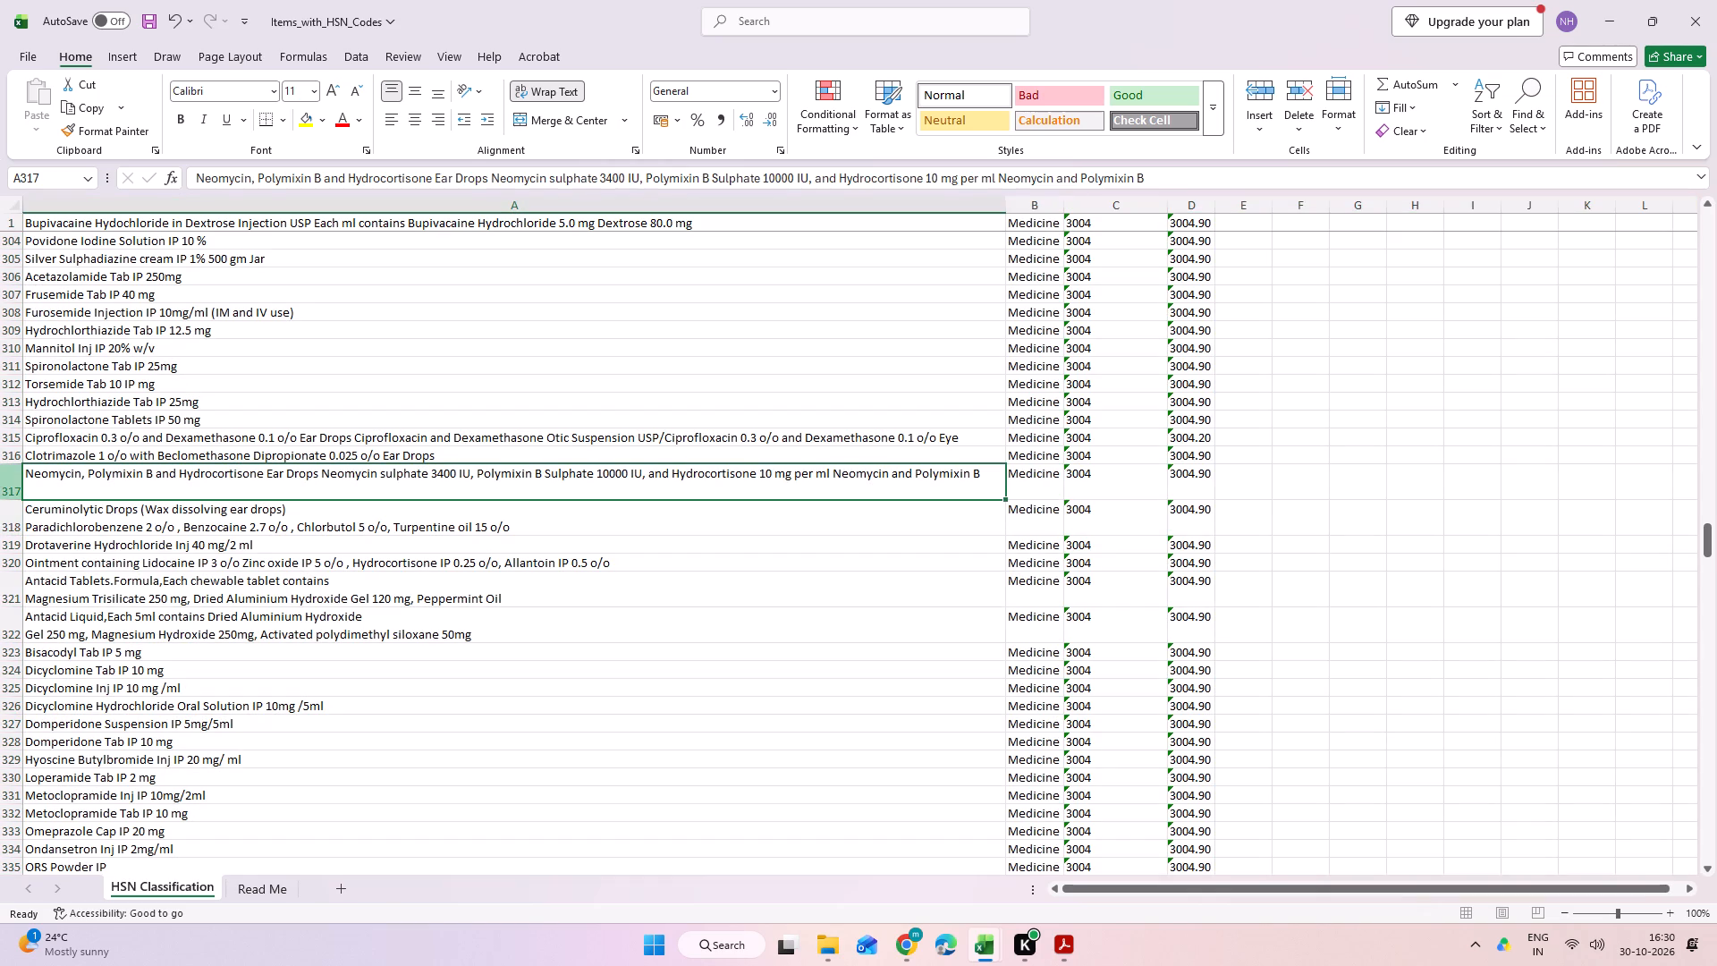
pyautogui.moveTo(12, 496); pyautogui.dragTo(12, 485)
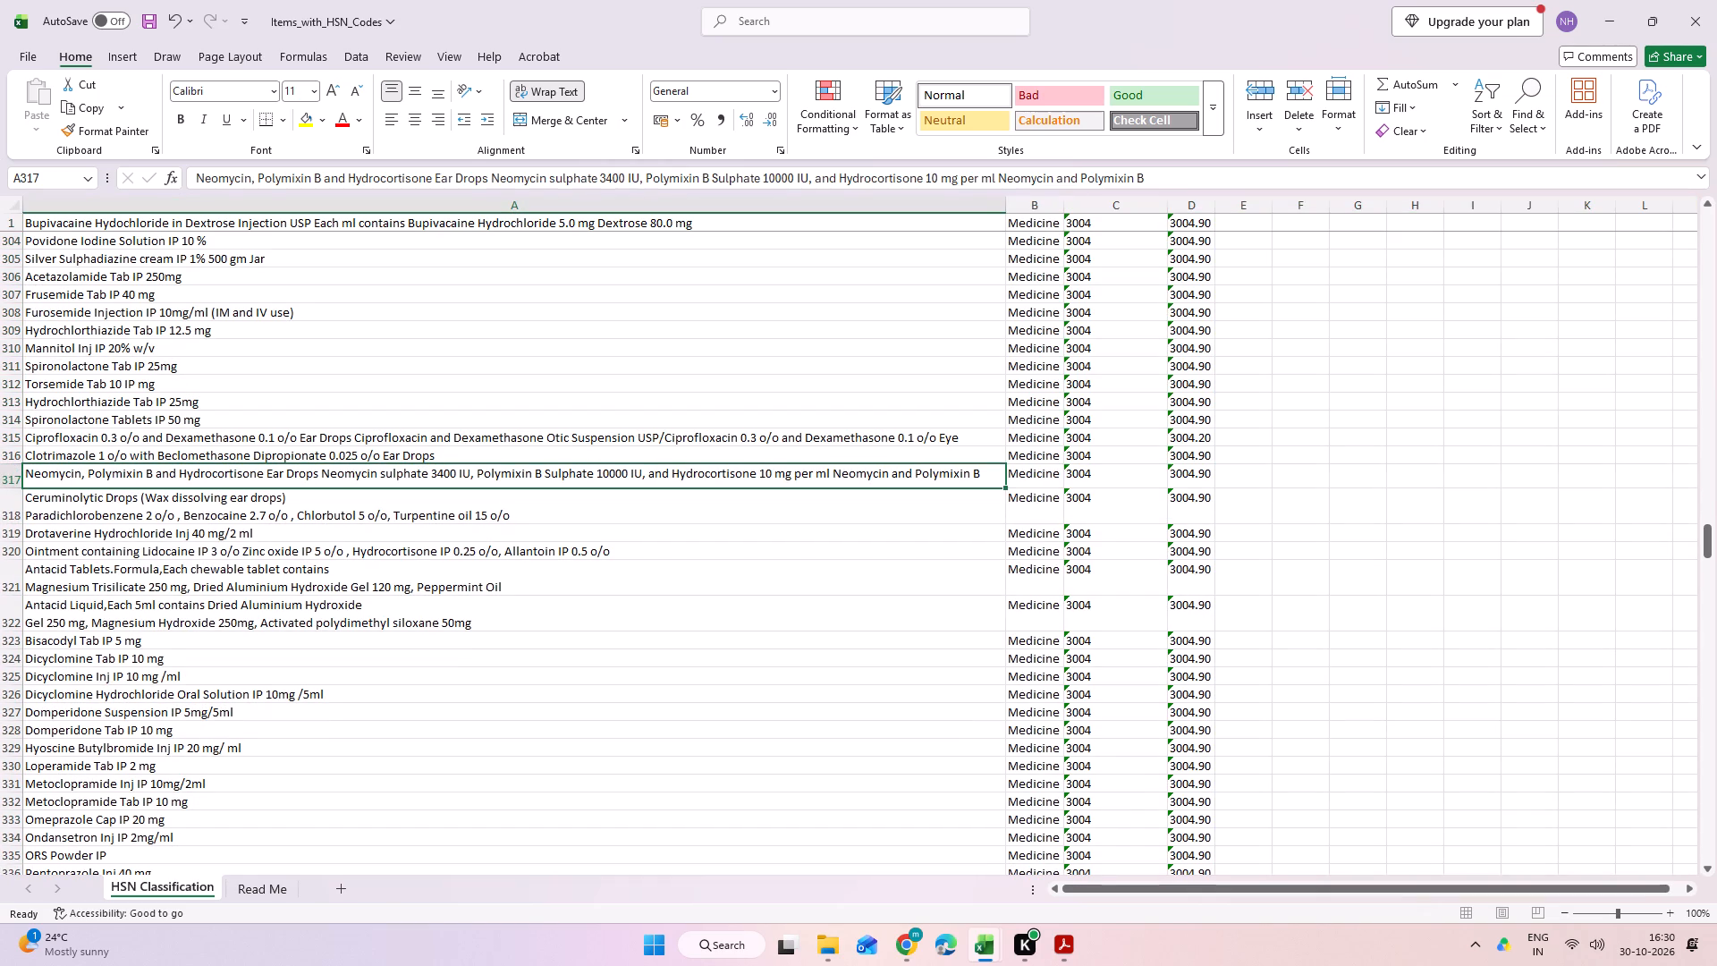
# Replace the line break in the Ceruminolytic Drops name in A318 with a space.
pyautogui.doubleClick(87, 500)
pyautogui.doubleClick(344, 496)
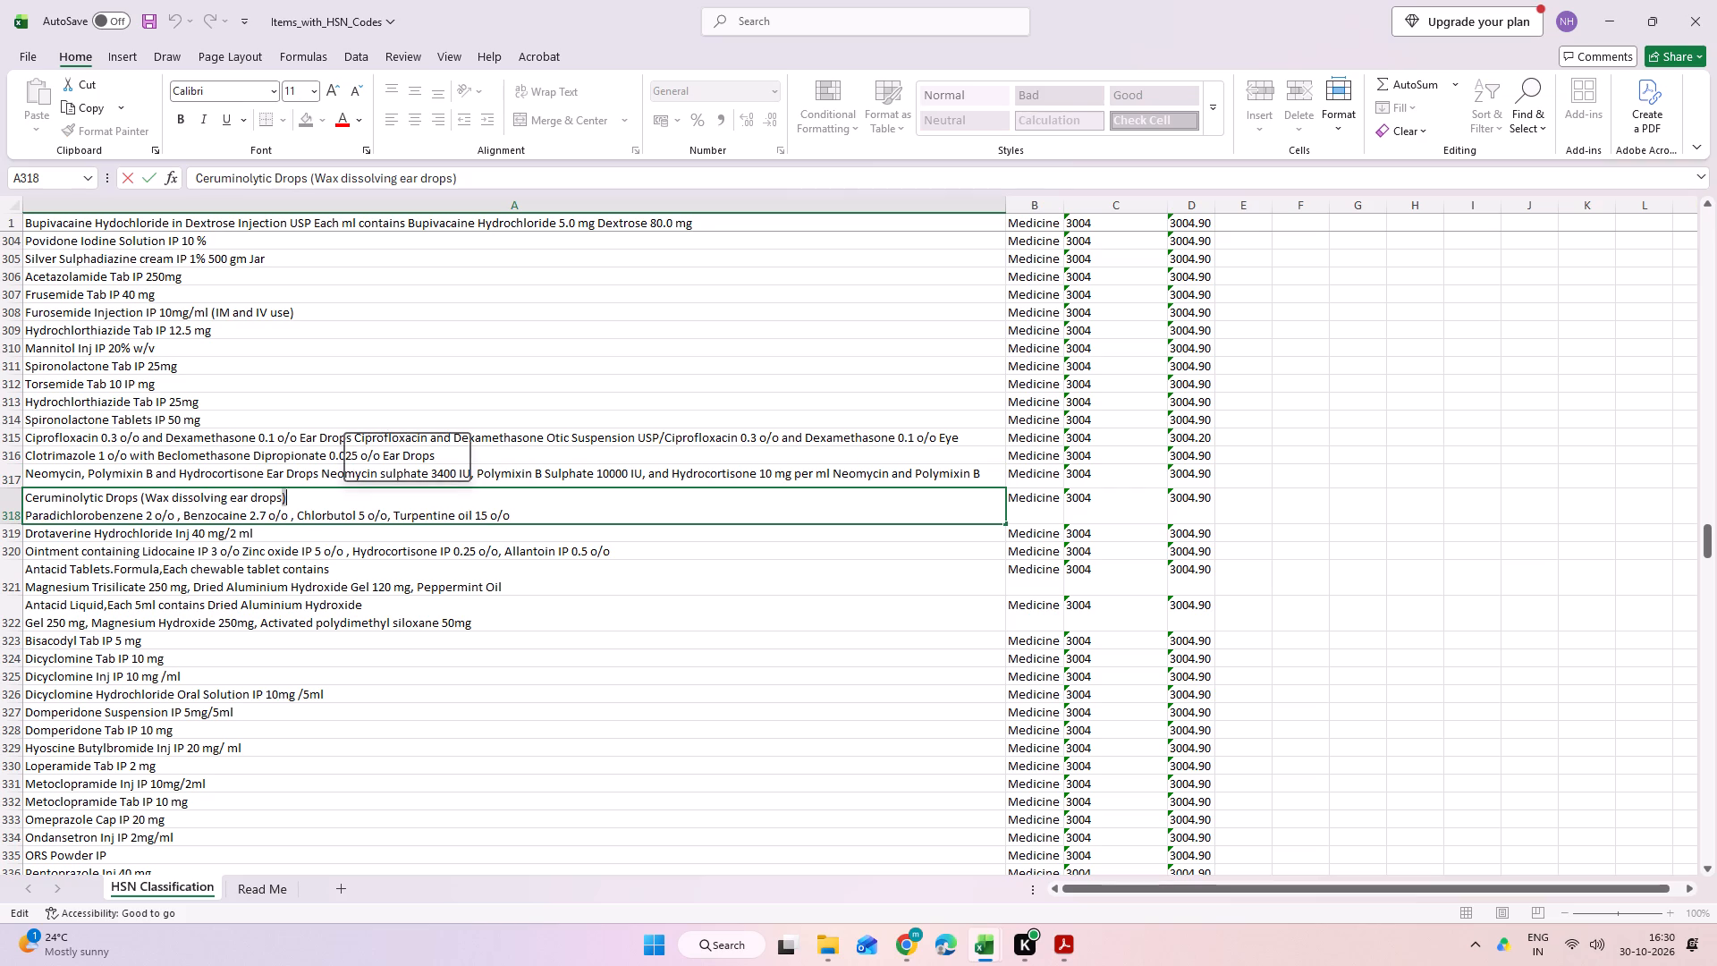
pyautogui.press('Right')
pyautogui.press('space')
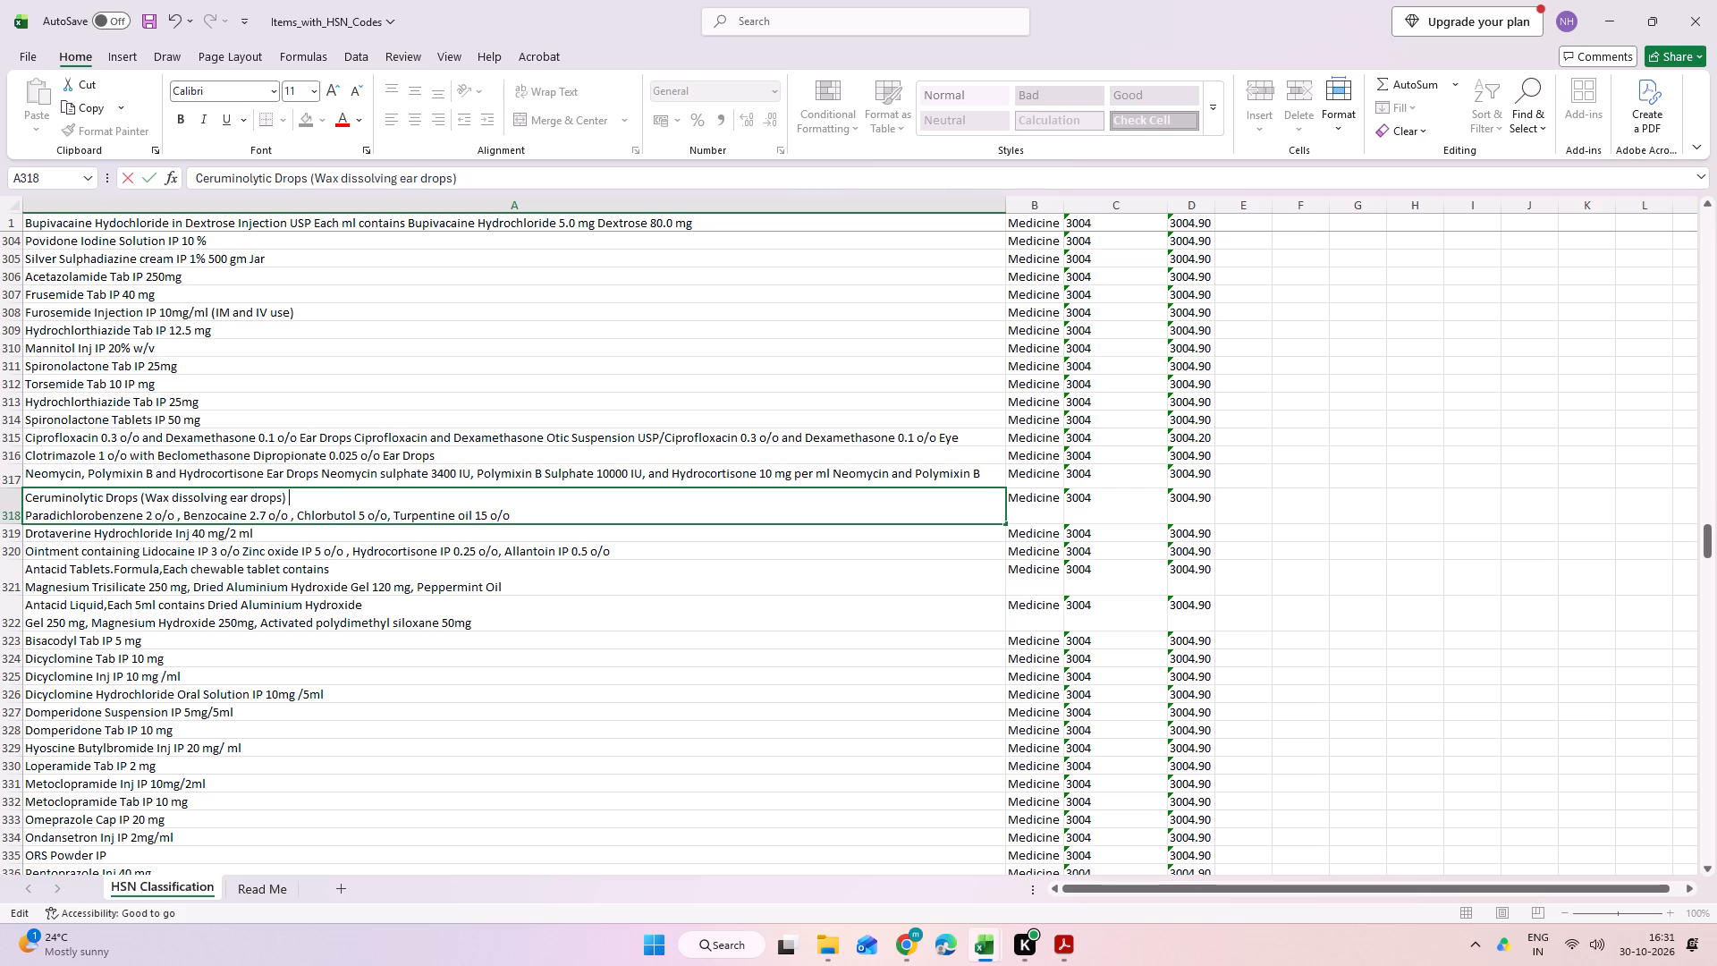
pyautogui.press('Delete')
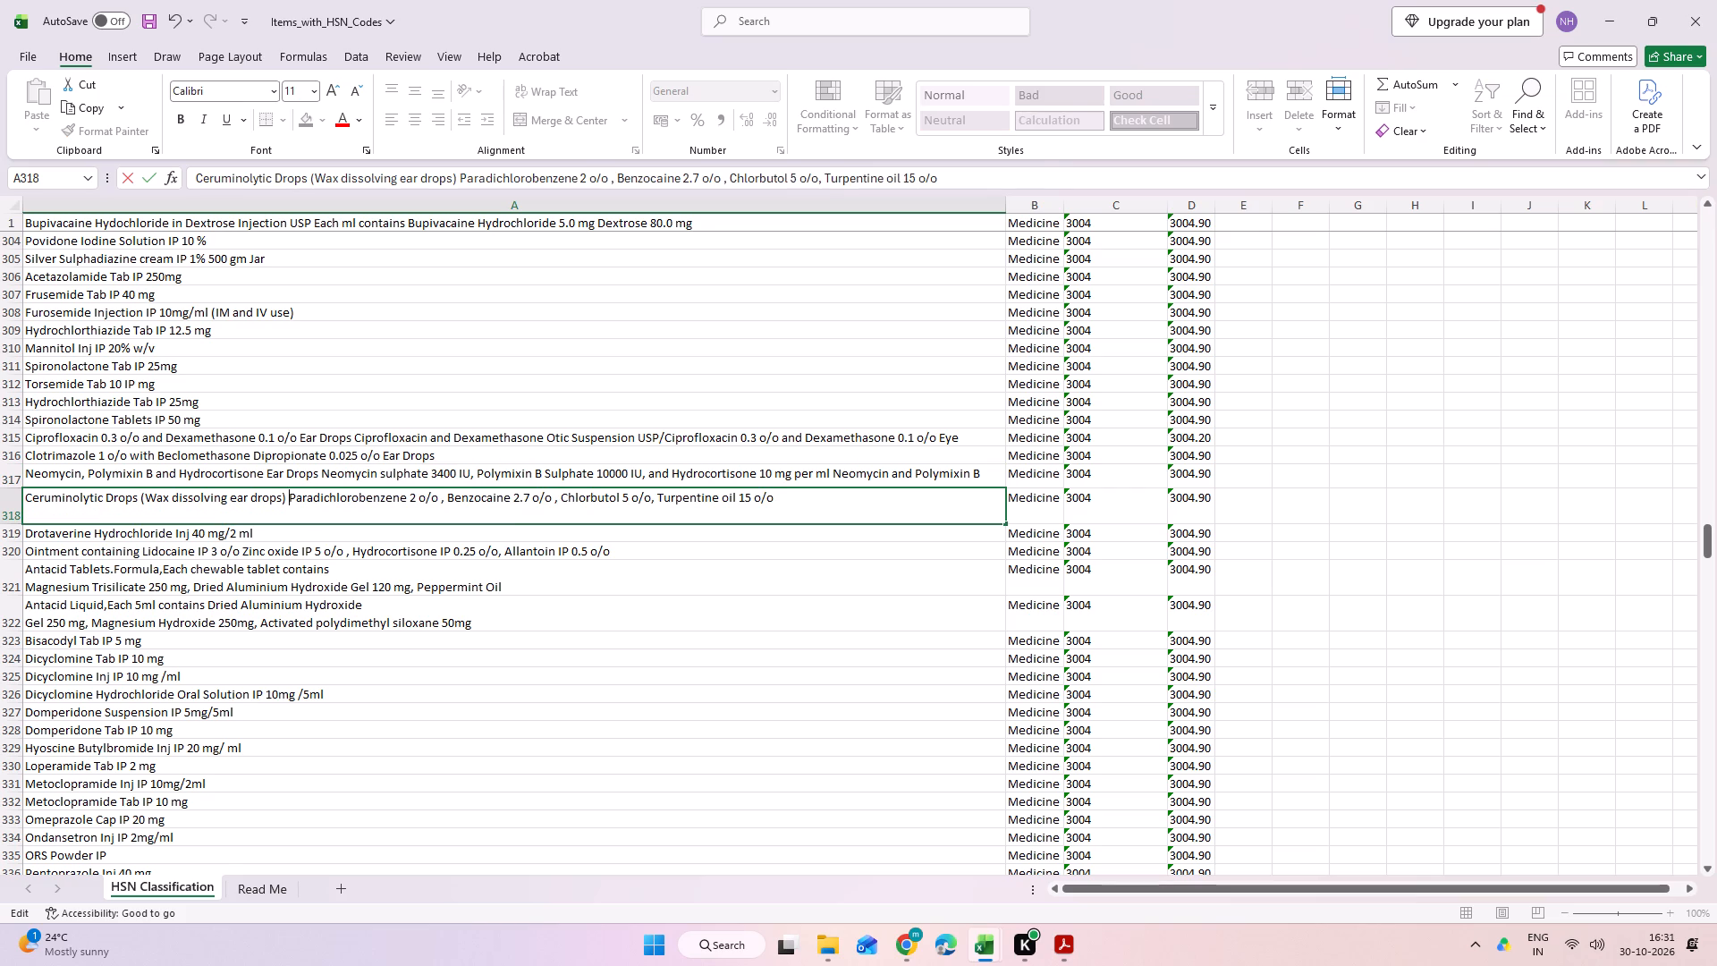
pyautogui.click(423, 570)
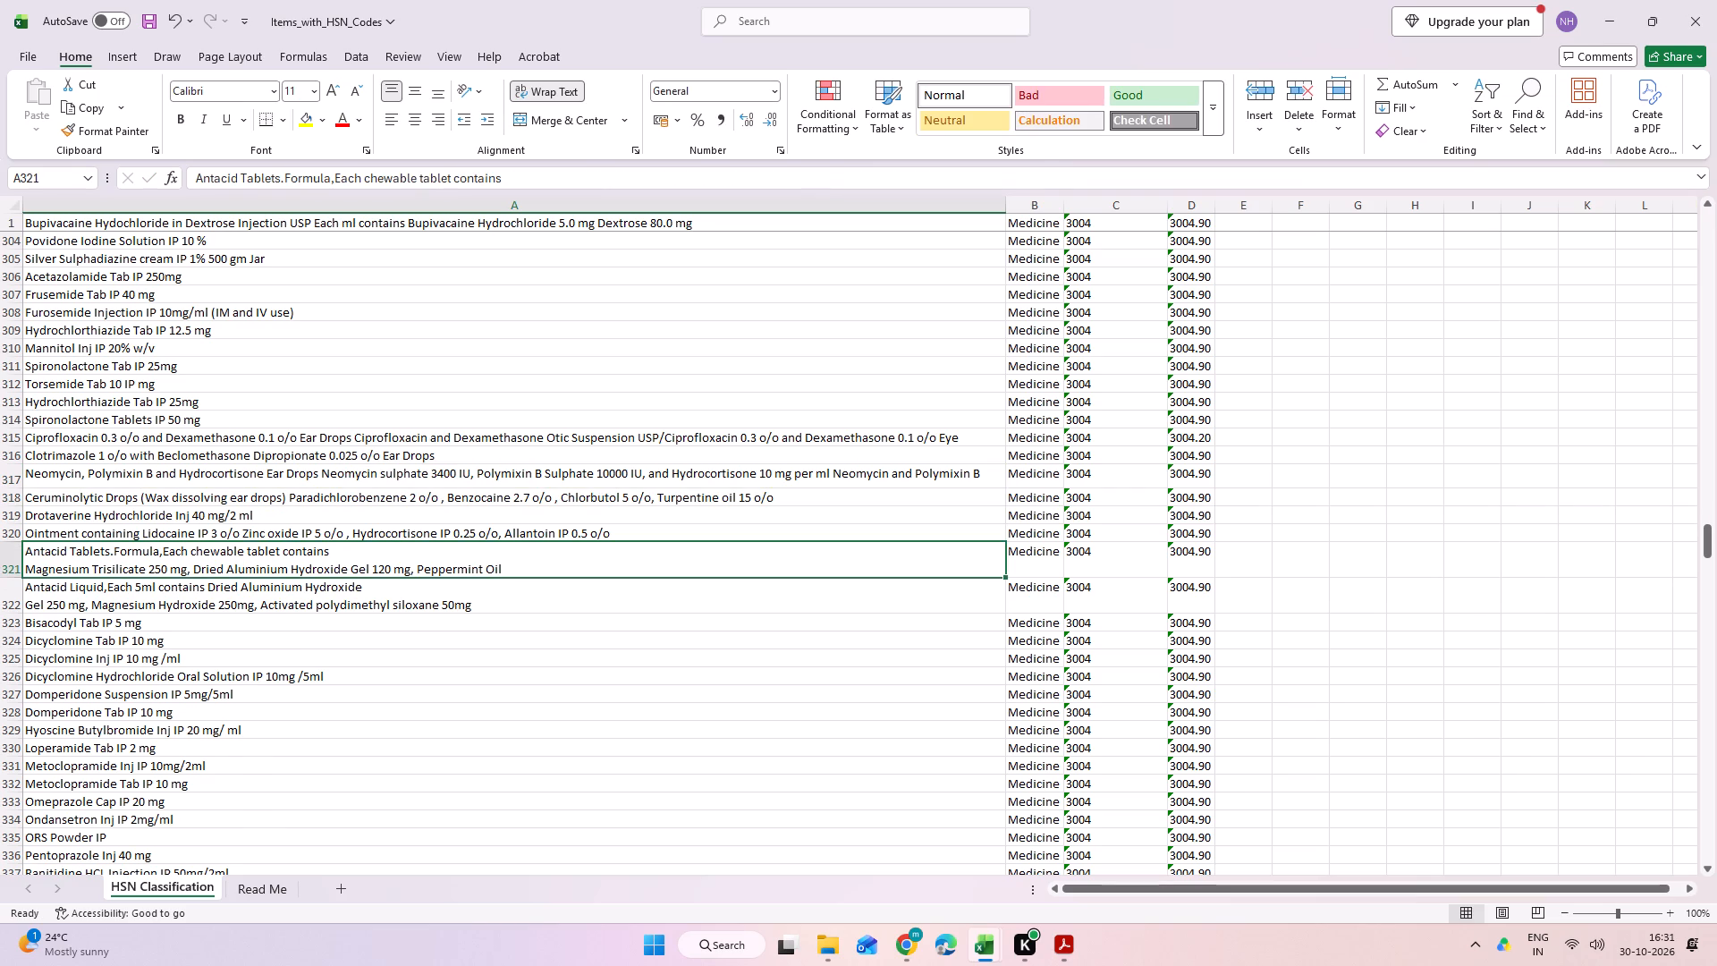
# Replace the line breaks in the Antacid Tablets and Antacid Liquid names in A321 and A322 with spaces.
pyautogui.doubleClick(486, 546)
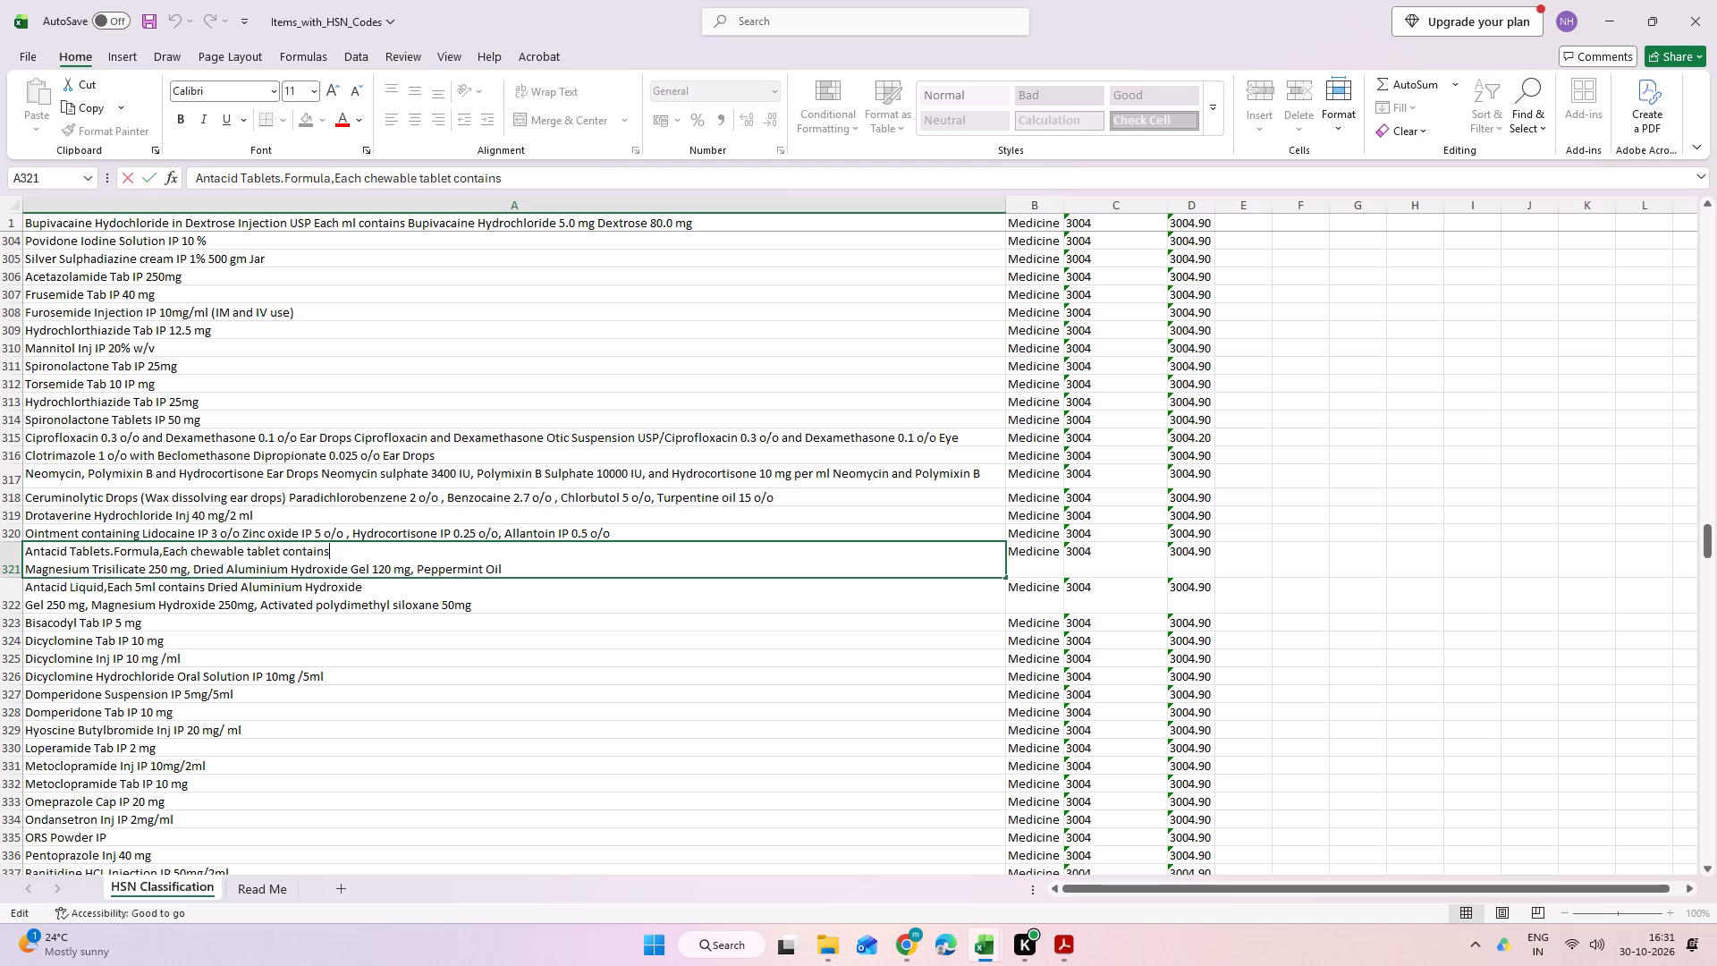
pyautogui.press('space')
pyautogui.press('Delete')
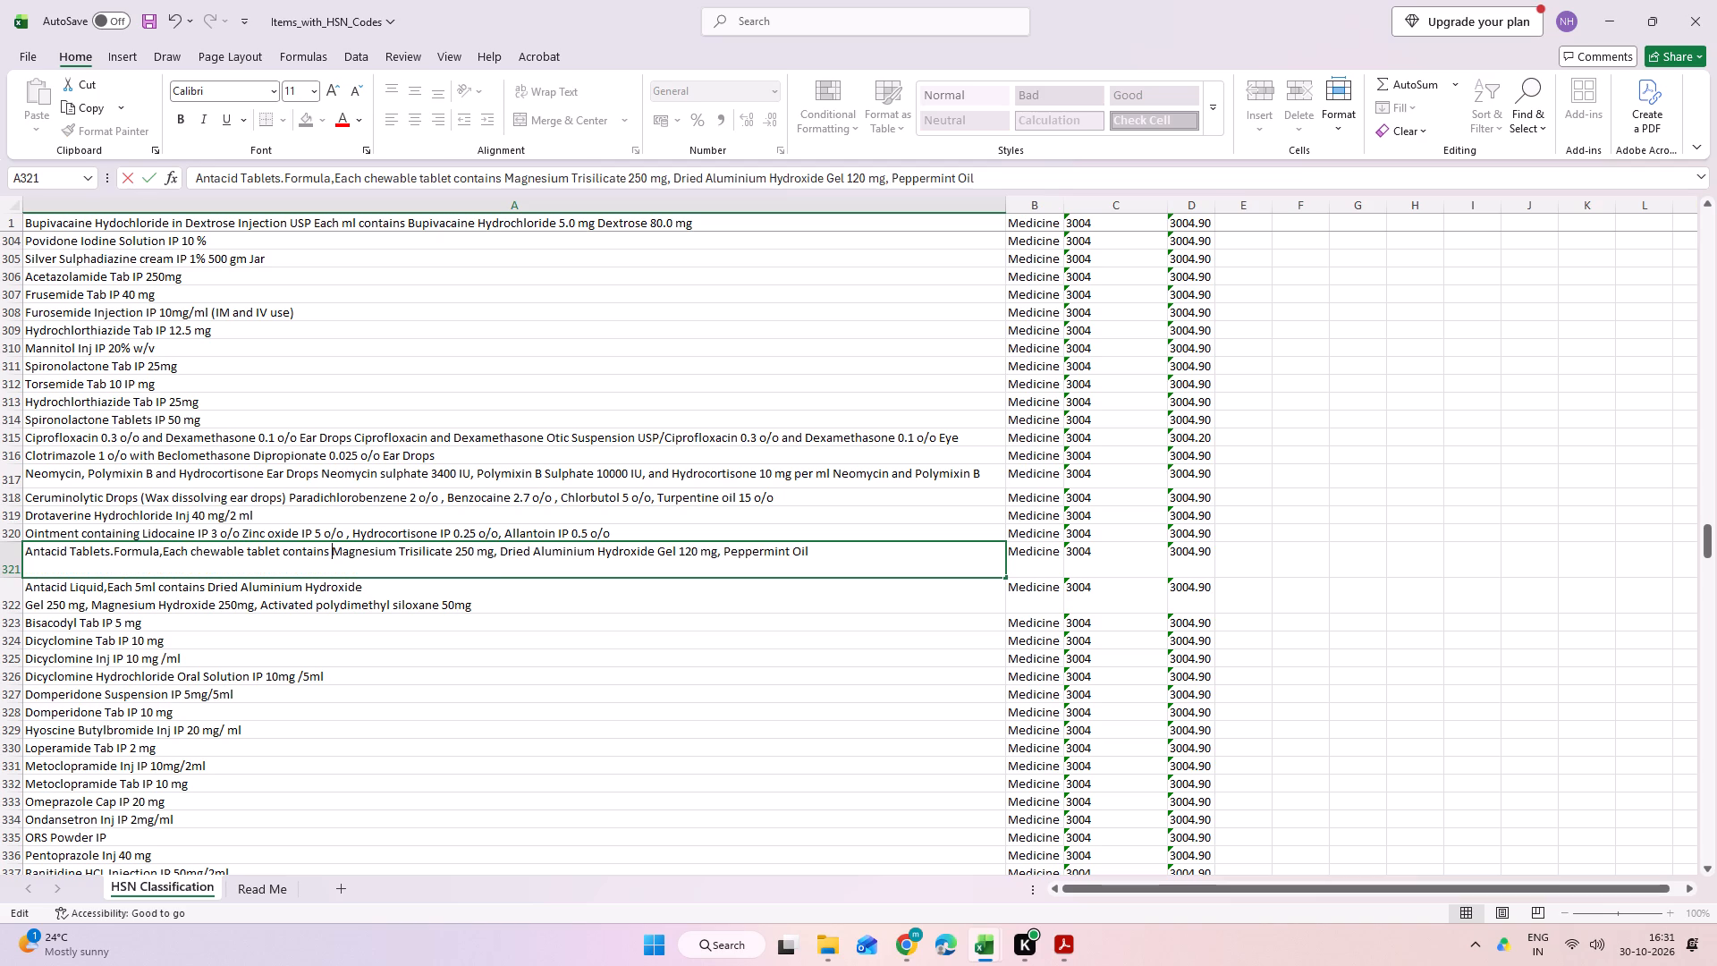
pyautogui.click(487, 628)
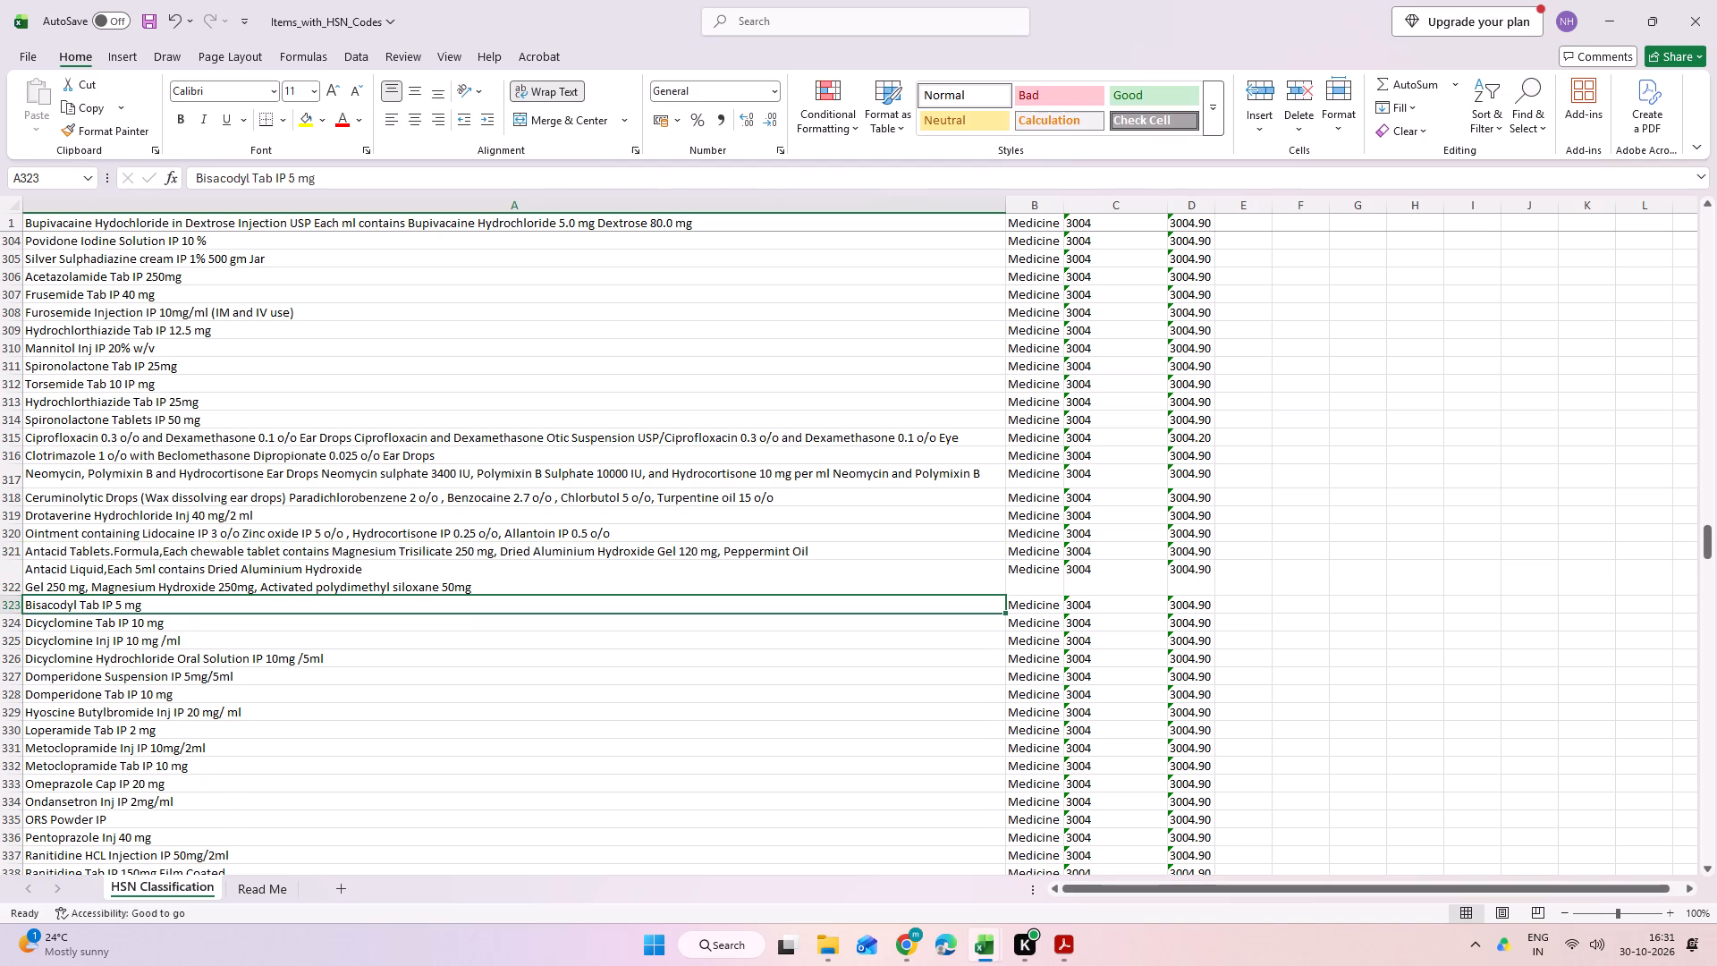
pyautogui.doubleClick(422, 570)
pyautogui.press('space')
pyautogui.press('Delete')
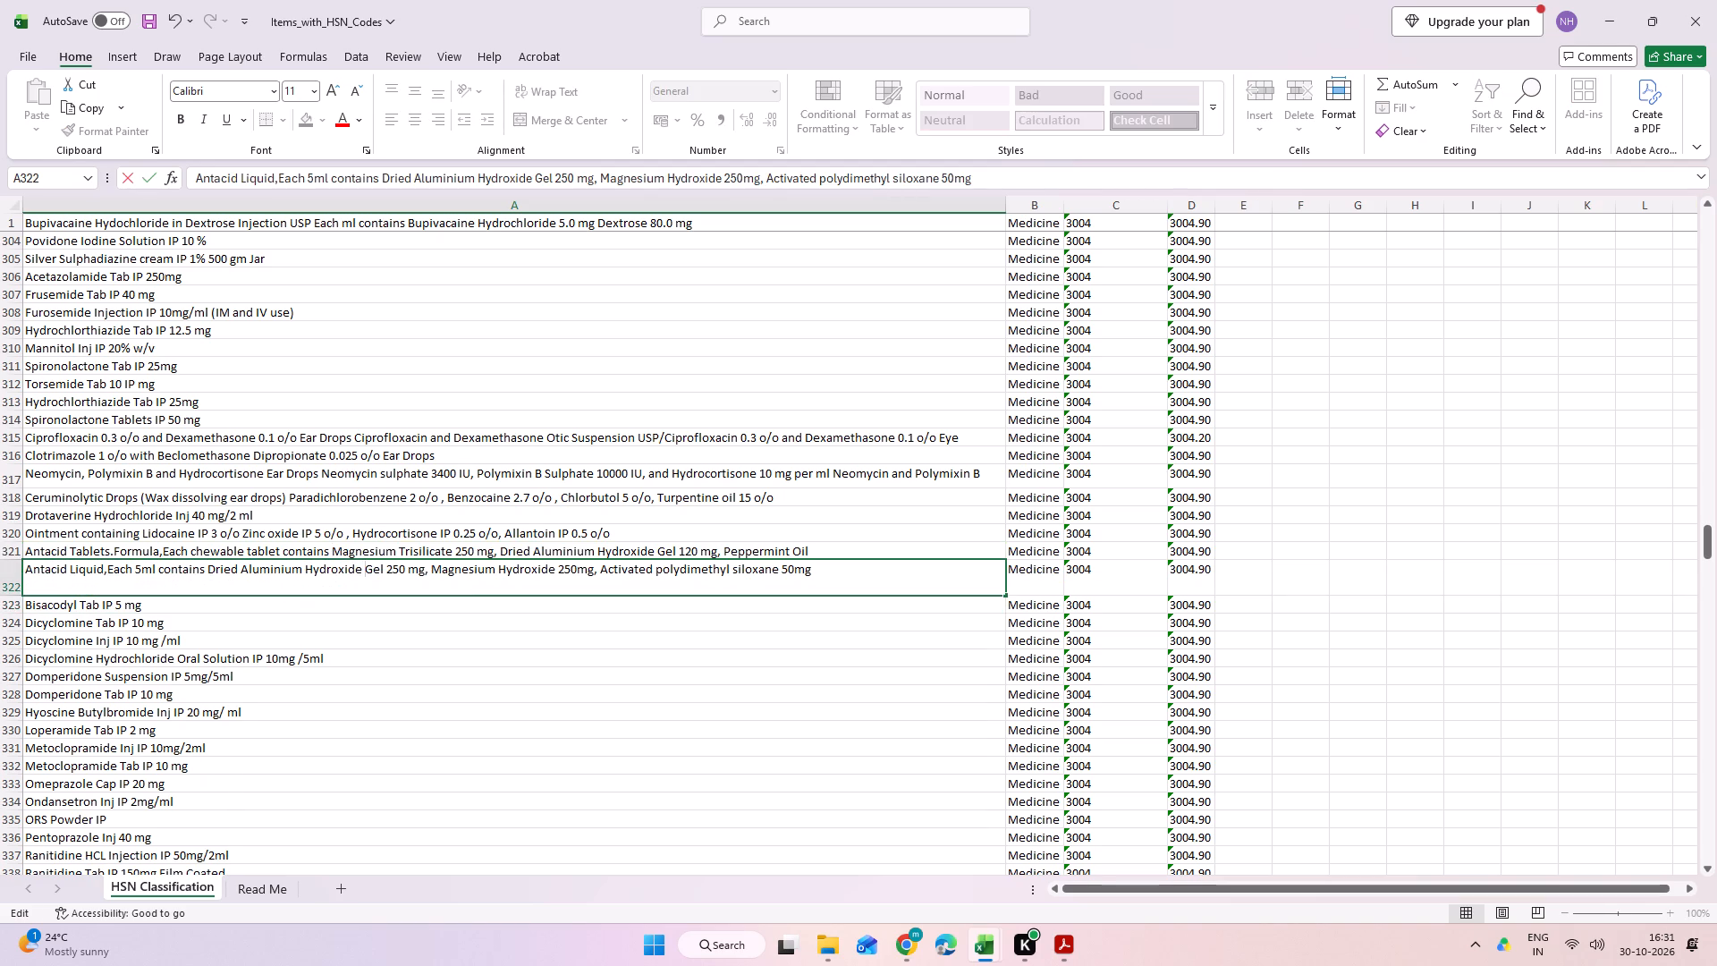
pyautogui.click(441, 676)
# Replace the line breaks in the Dicyclomine and Activated Dimethicone name in A343 and the Sodium Phosphates Enema name in A339 with spaces.
pyautogui.scroll(-4, 320, 616)
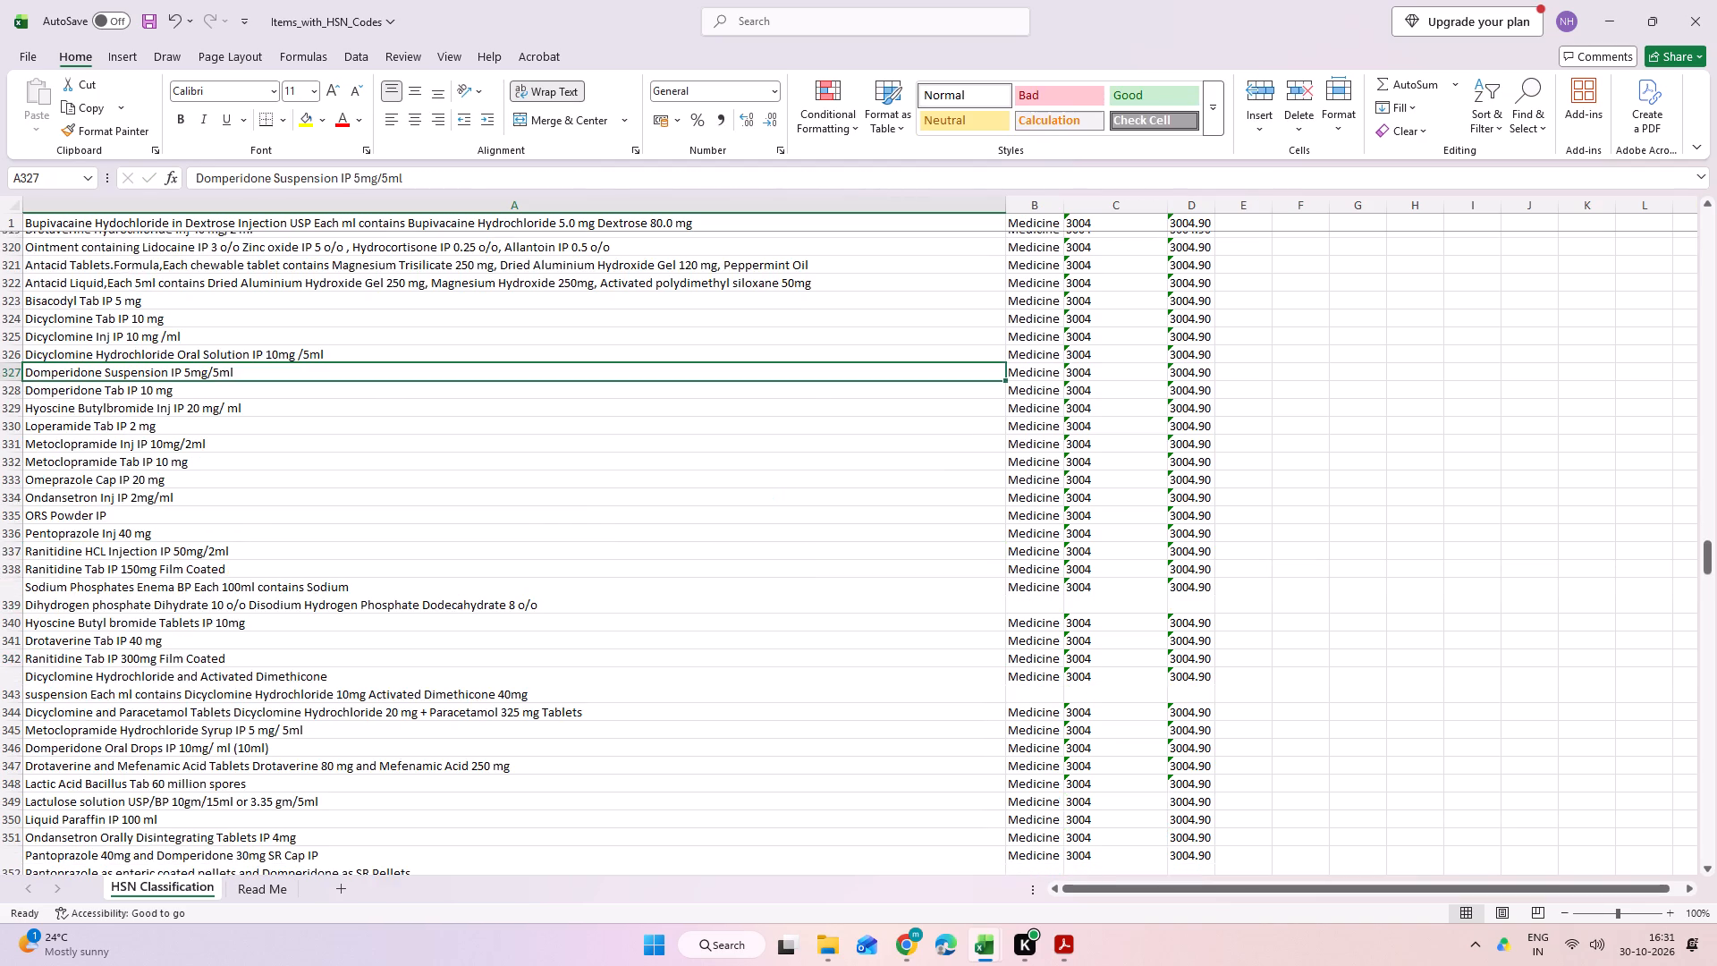
pyautogui.scroll(-4, 320, 616)
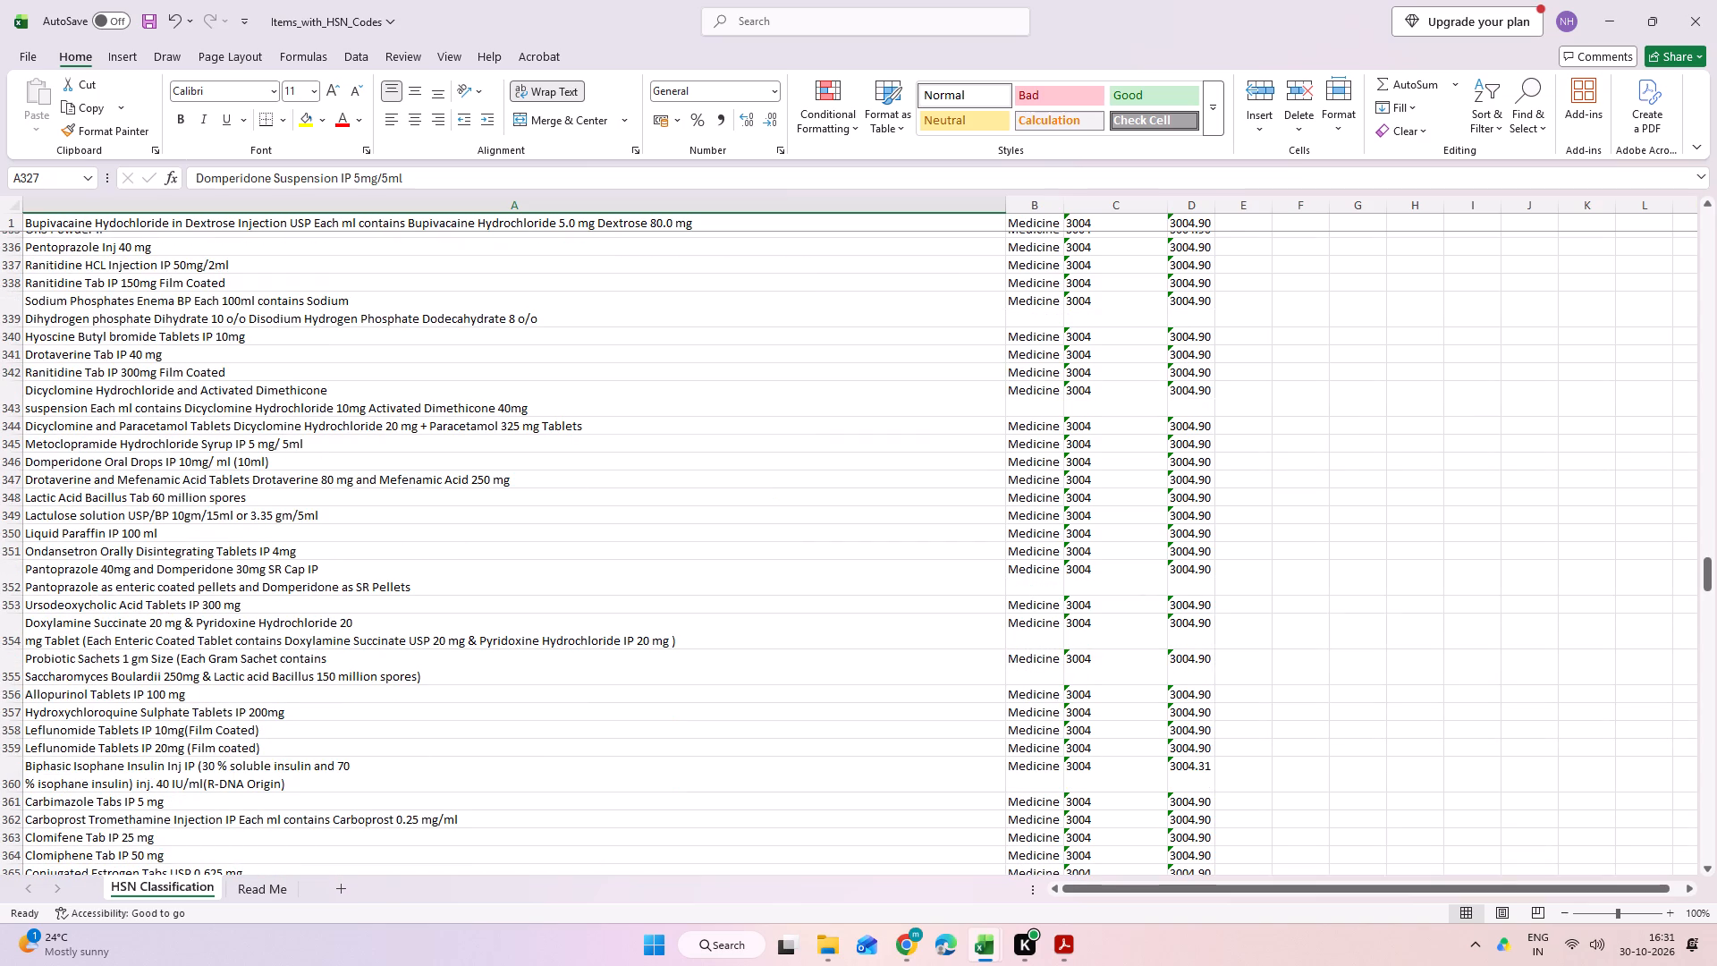
pyautogui.doubleClick(376, 392)
pyautogui.press('space')
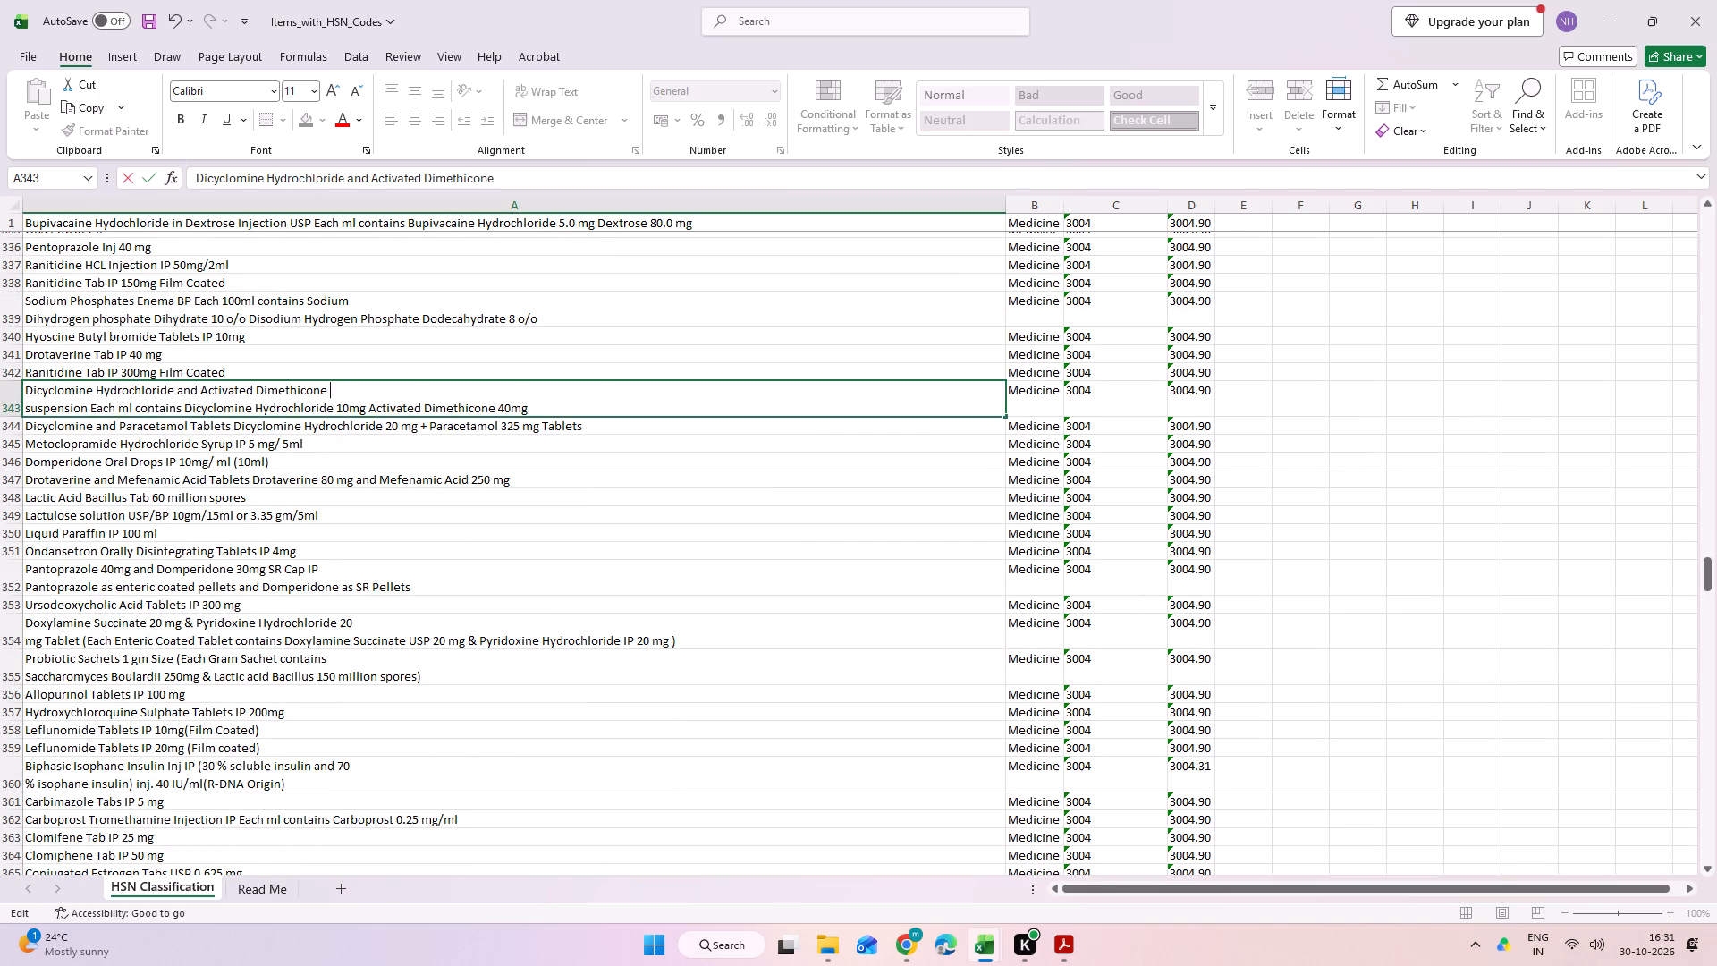
pyautogui.press('Delete')
pyautogui.click(448, 538)
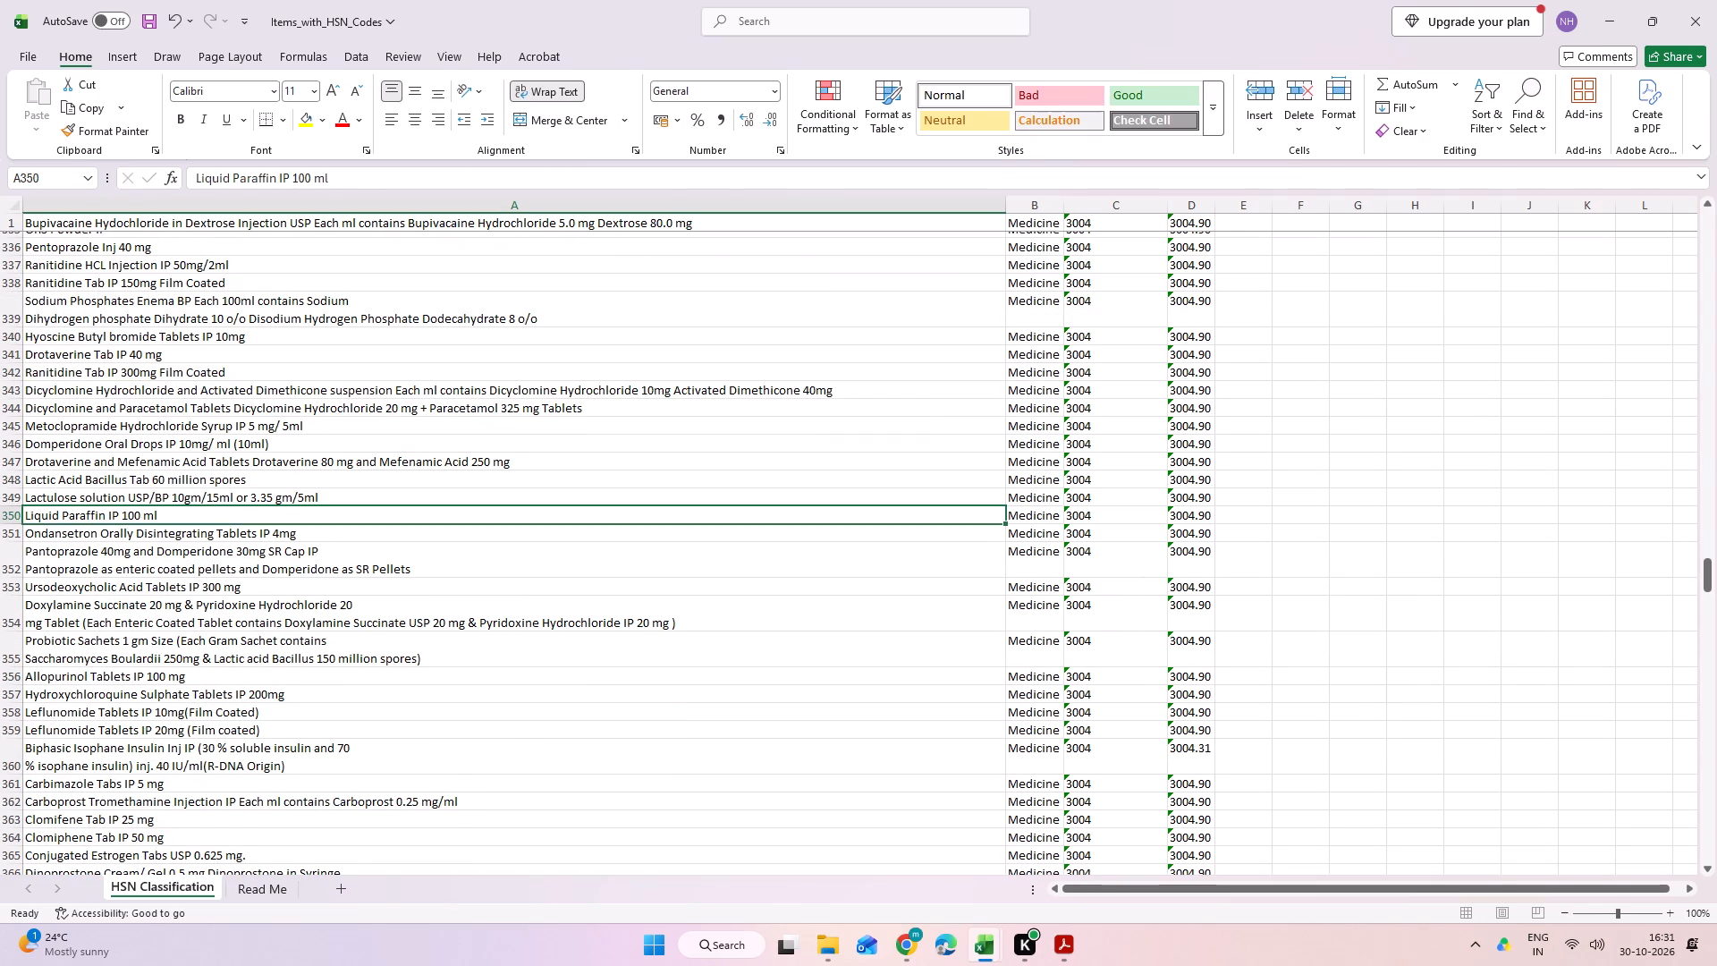
pyautogui.doubleClick(376, 299)
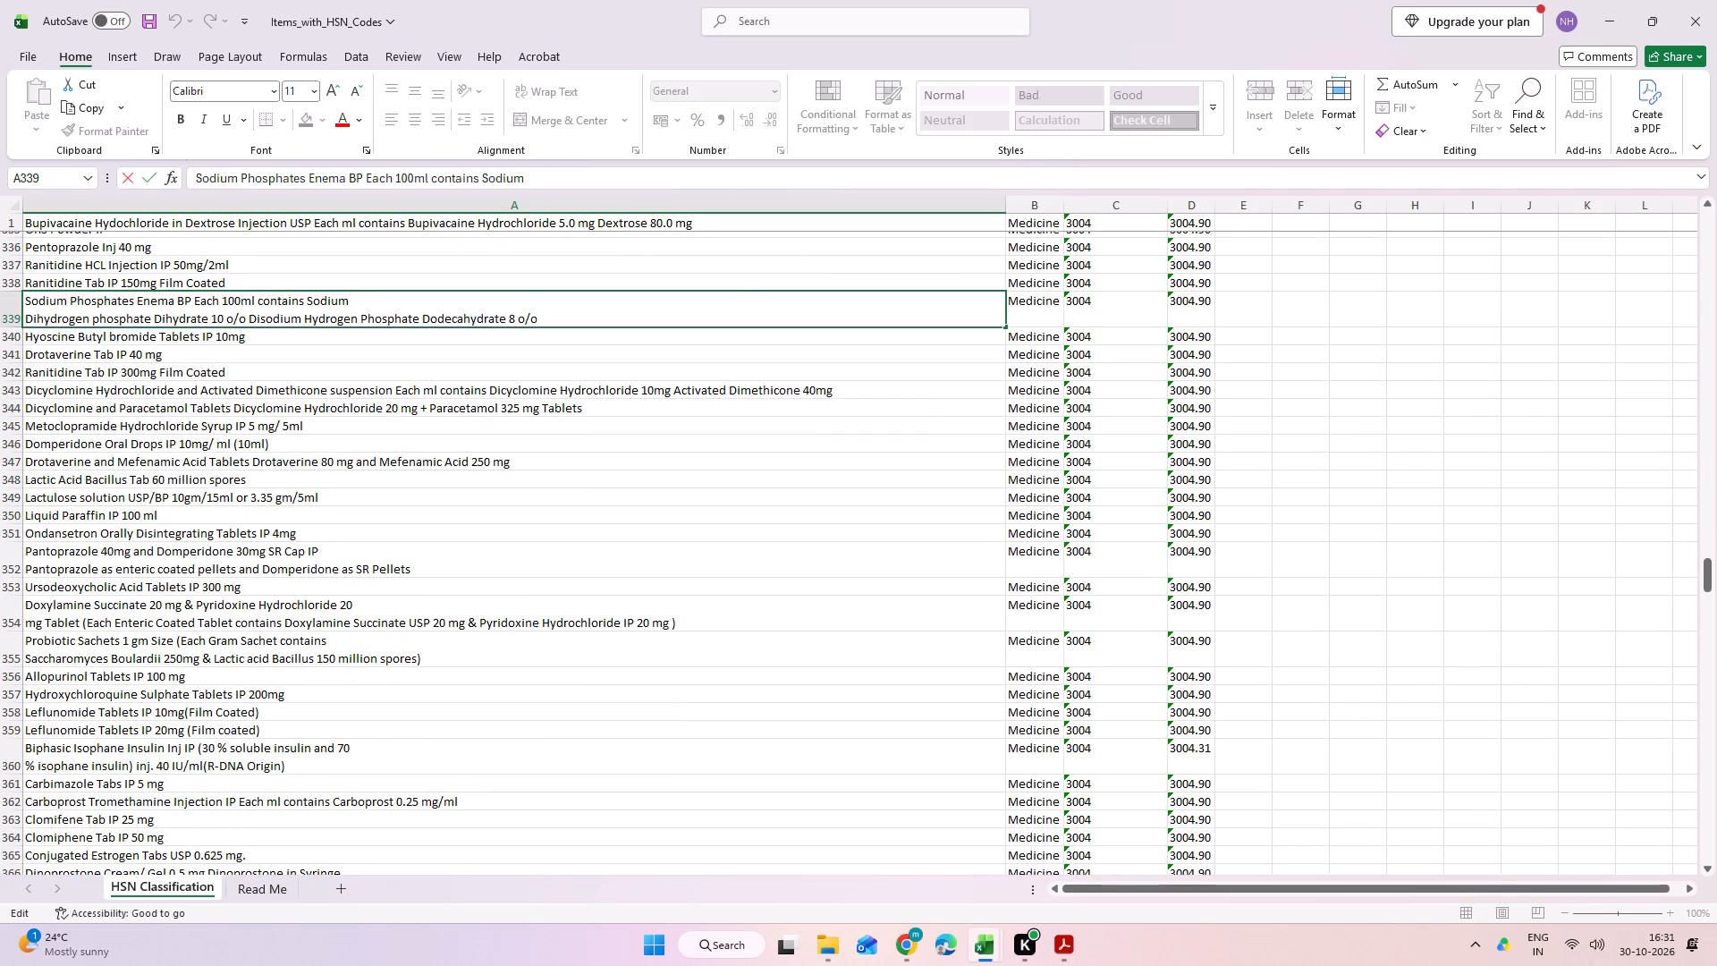
pyautogui.press('space')
pyautogui.press('Delete')
pyautogui.click(427, 428)
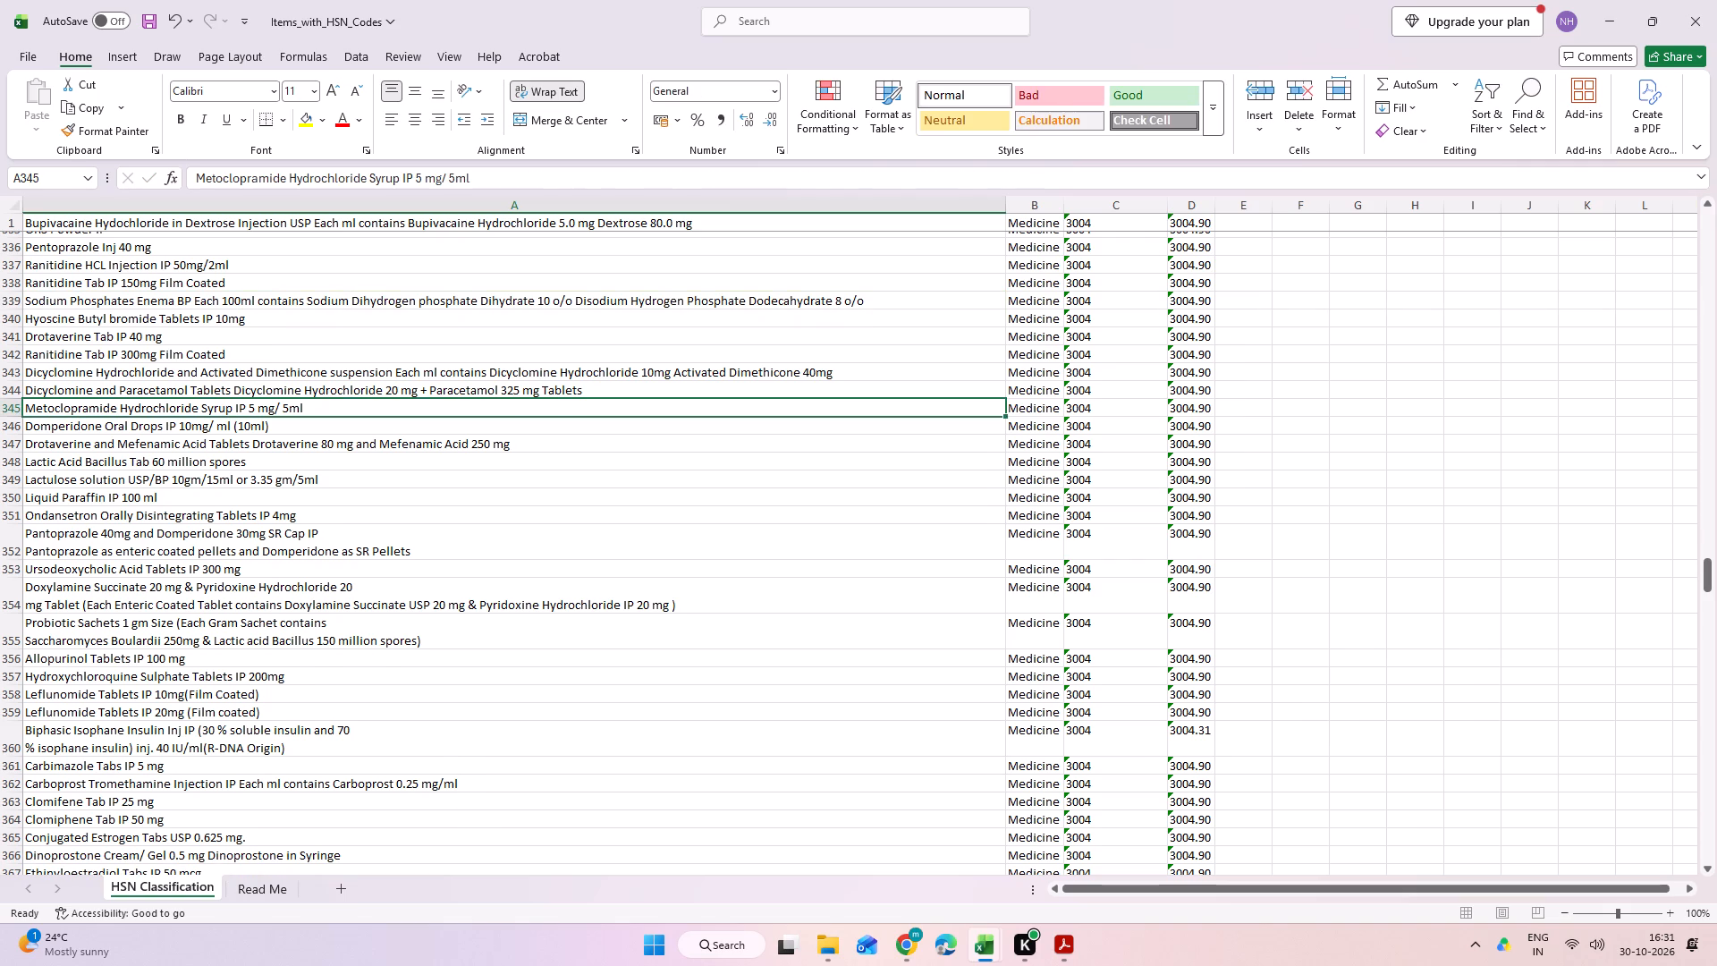
# Replace the line breaks in the Pantoprazole and Domperidone name in A352 and the Doxylamine Succinate name in A354 with spaces.
pyautogui.doubleClick(367, 535)
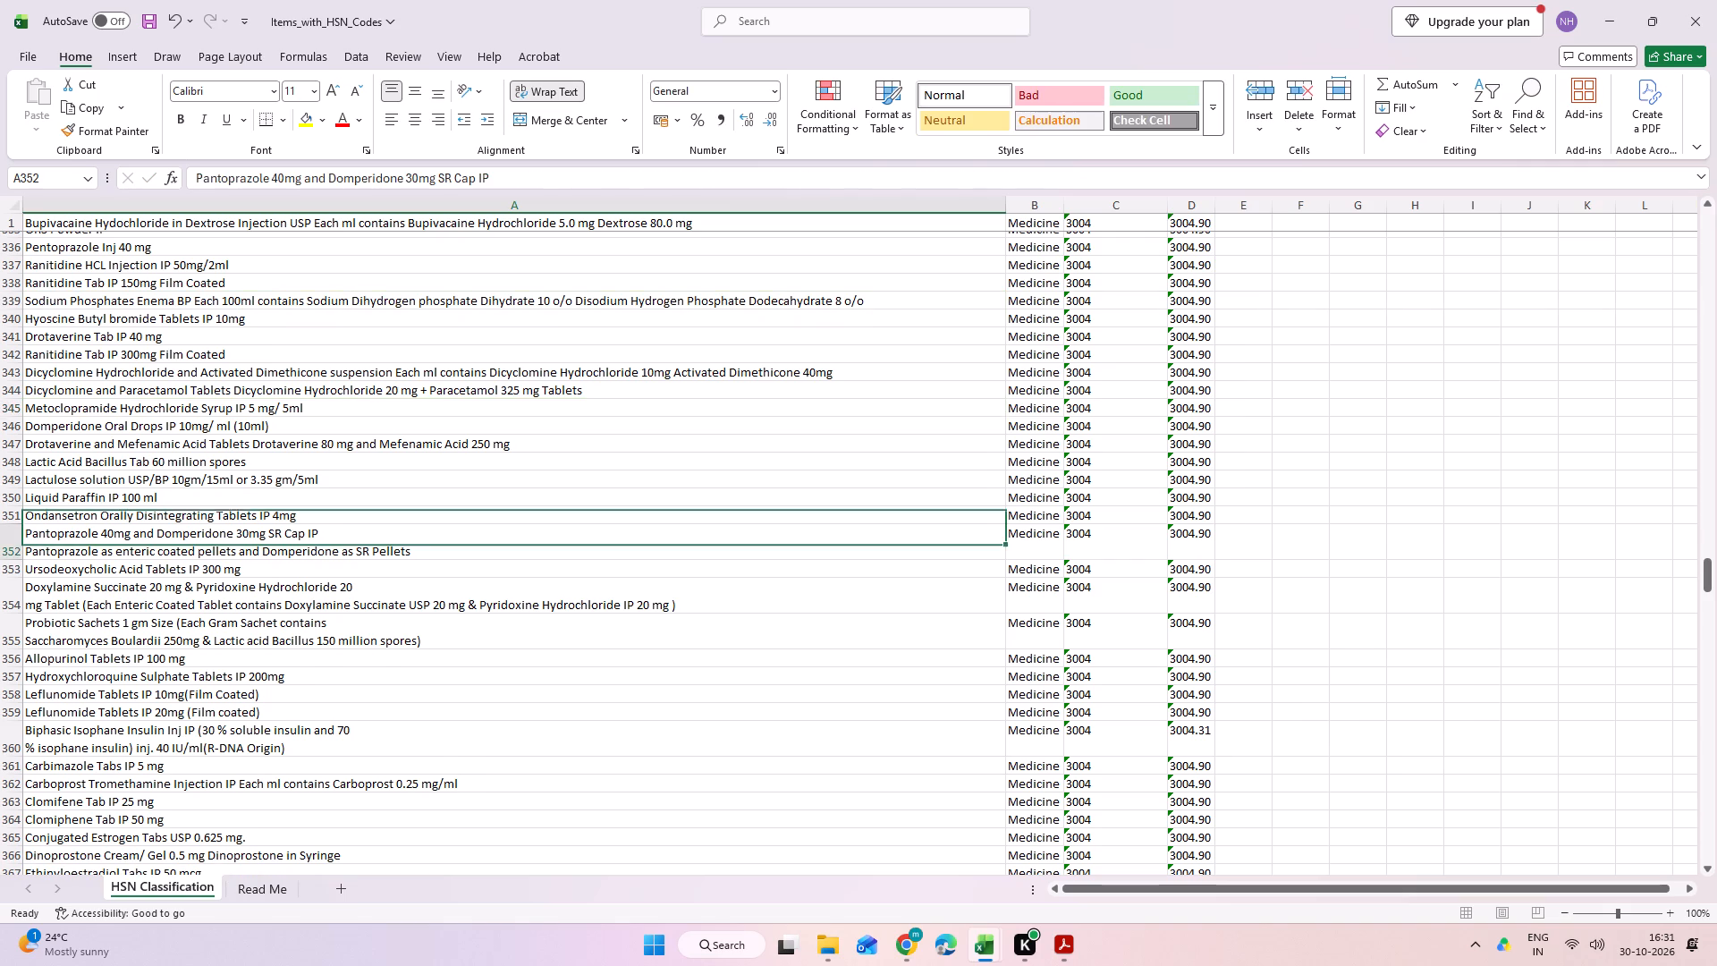
pyautogui.press('space')
pyautogui.press('Delete')
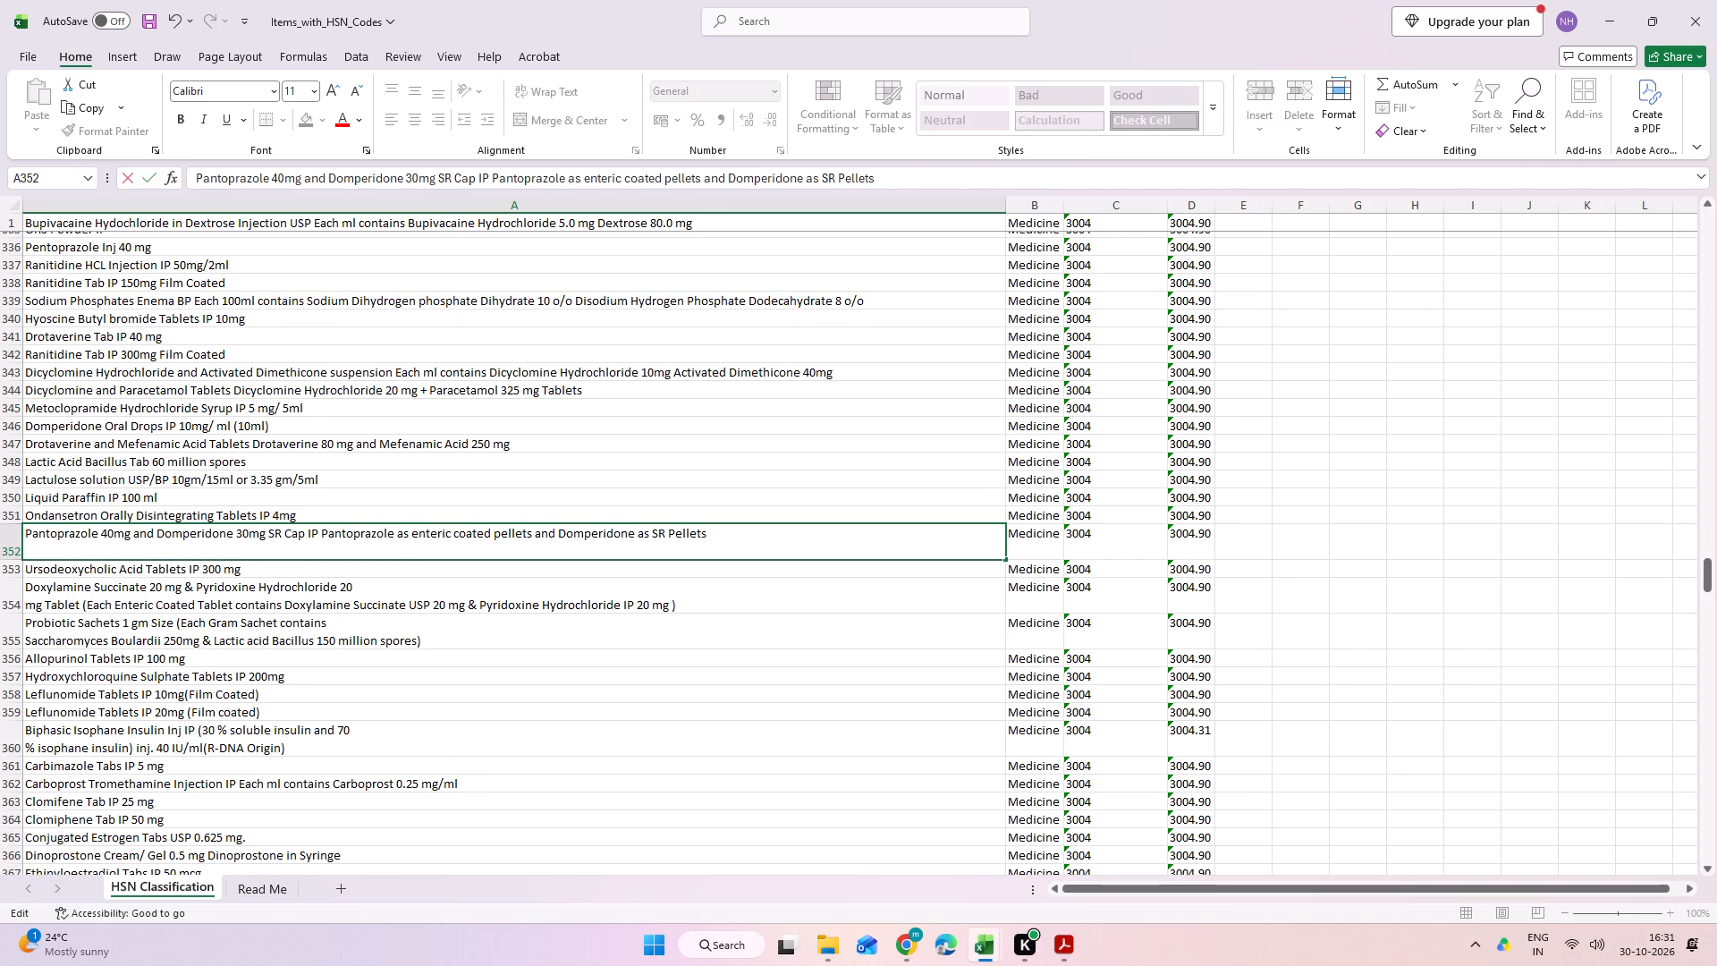
pyautogui.click(380, 631)
pyautogui.doubleClick(402, 569)
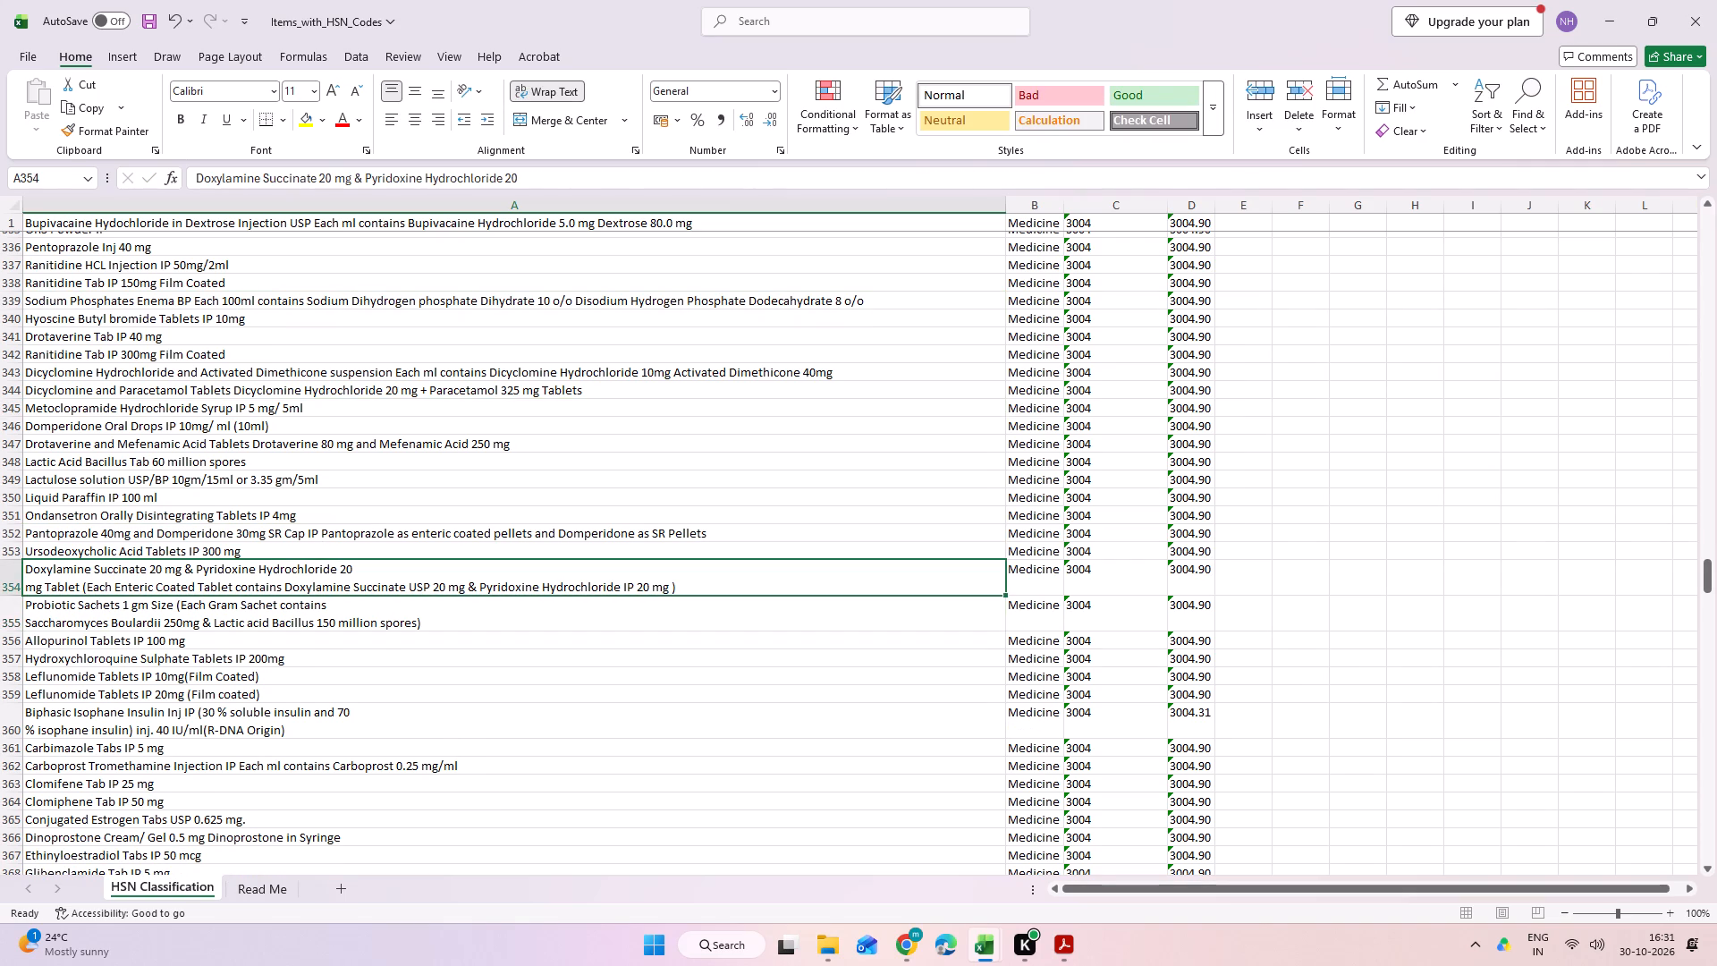
pyautogui.doubleClick(535, 571)
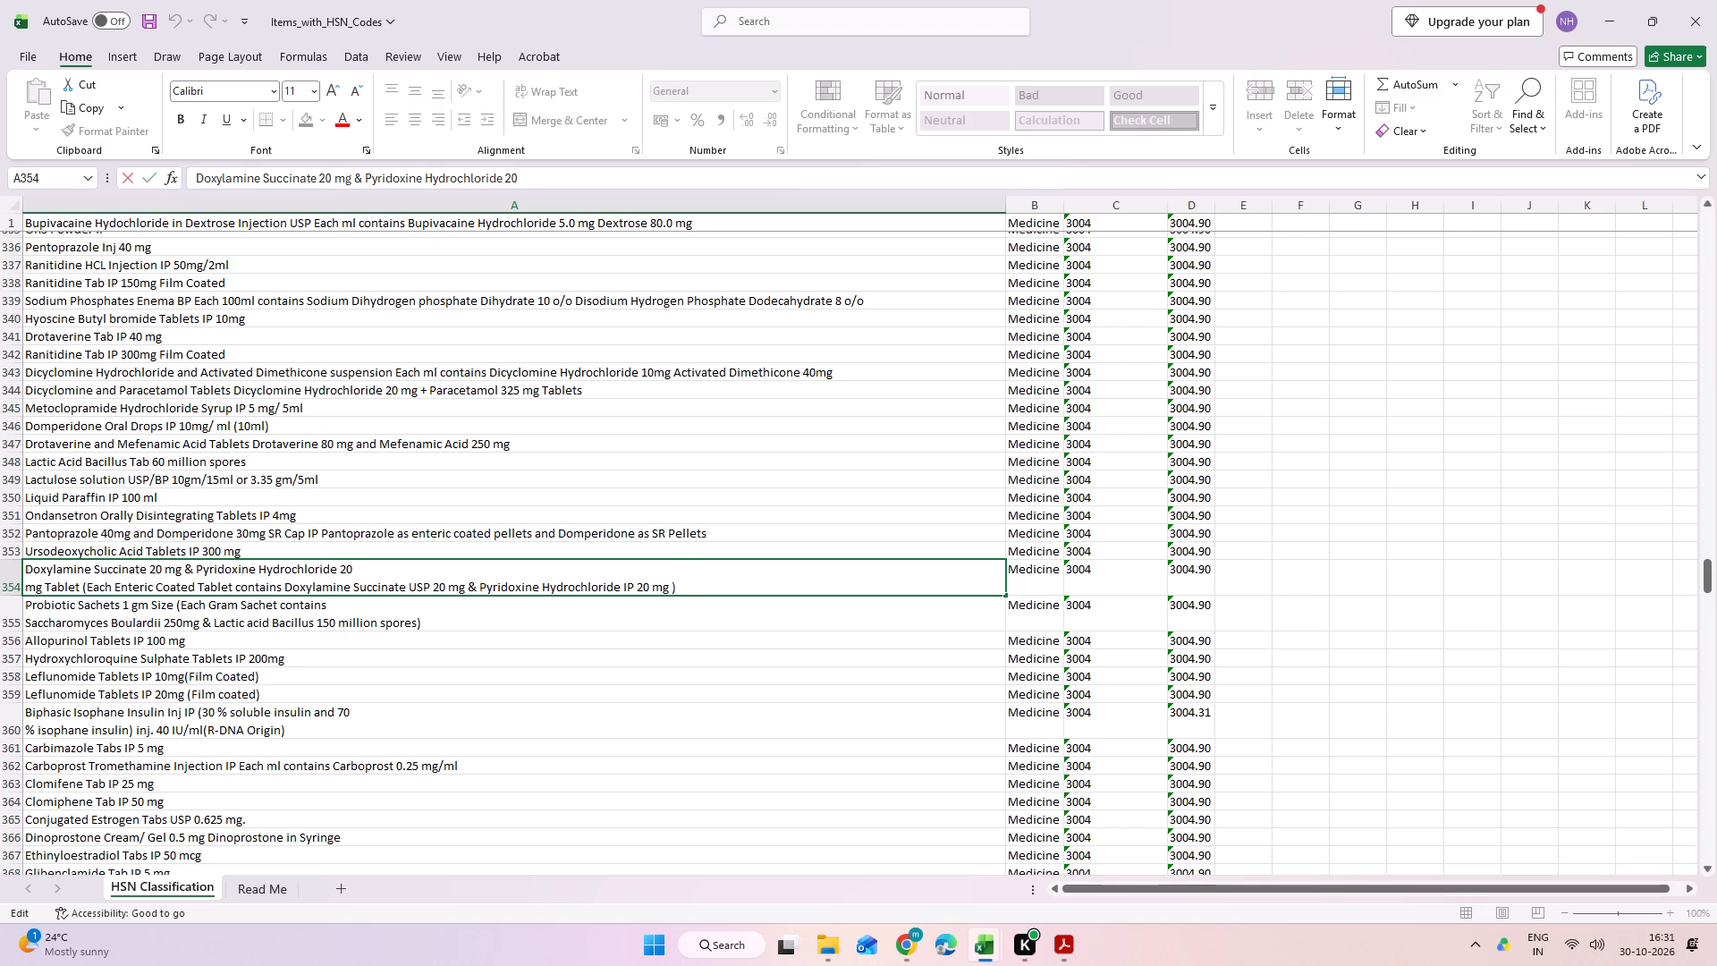
pyautogui.press('space')
pyautogui.press('Delete')
pyautogui.click(540, 657)
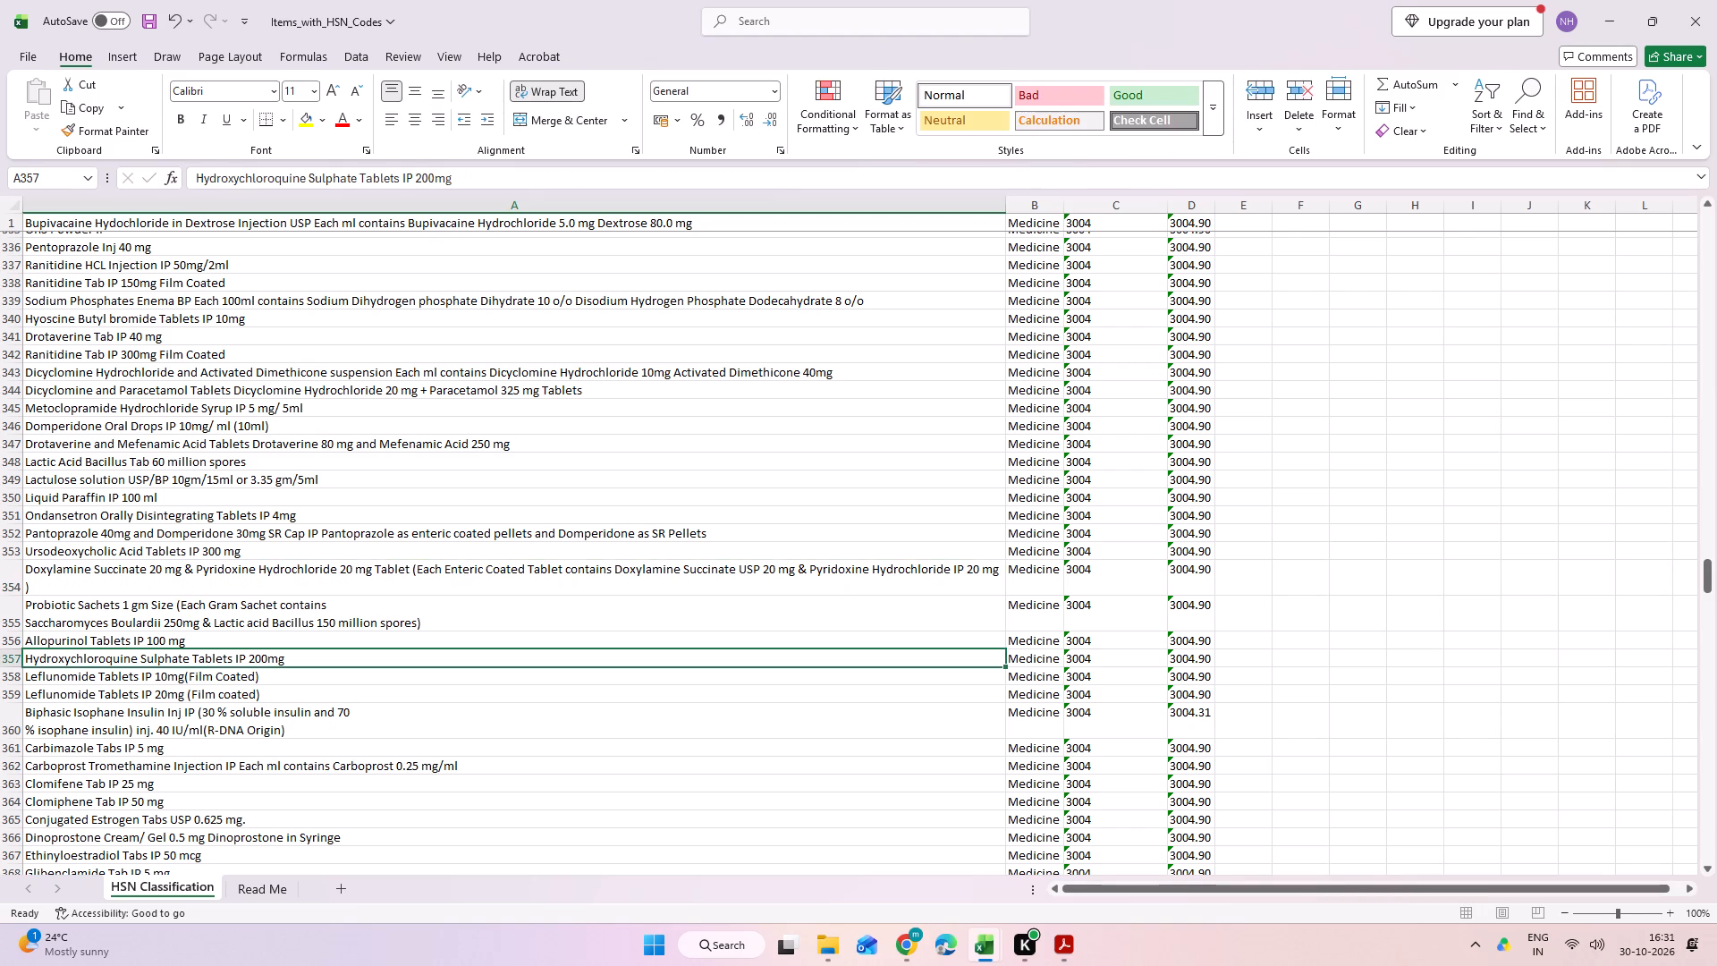
# Widen column A slightly so the long Doxylamine Succinate name in A354 fits on one line.
pyautogui.moveTo(1005, 200); pyautogui.dragTo(1048, 201)
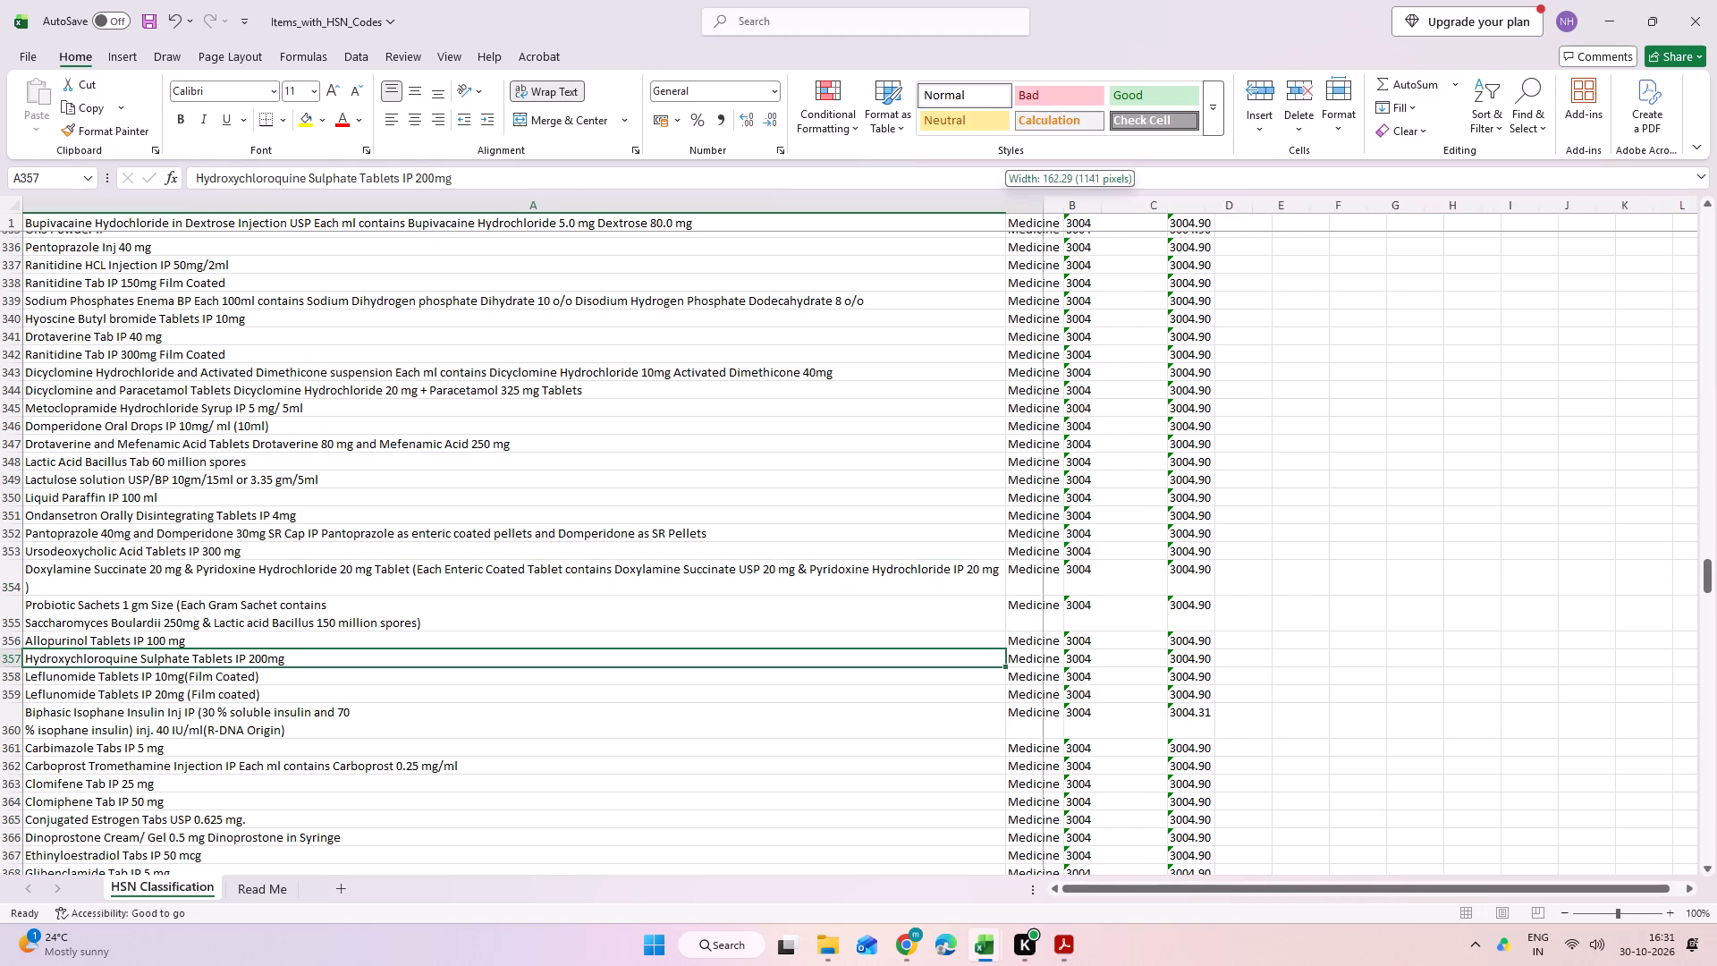
pyautogui.moveTo(1048, 201); pyautogui.dragTo(1063, 201)
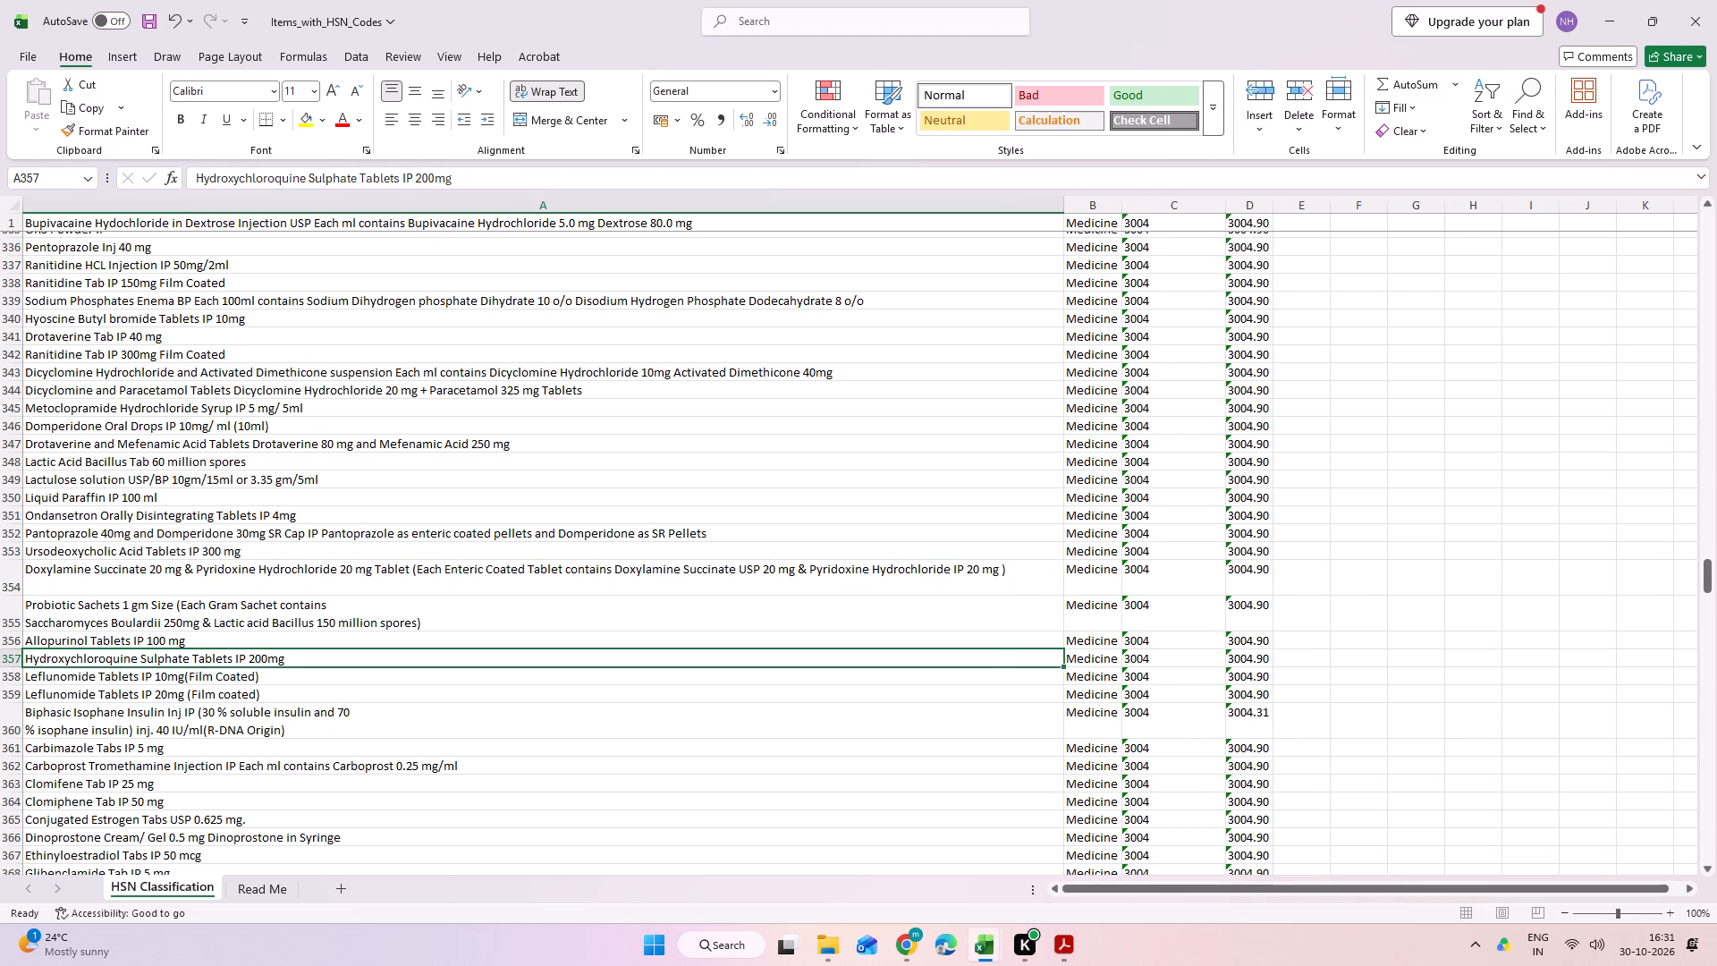